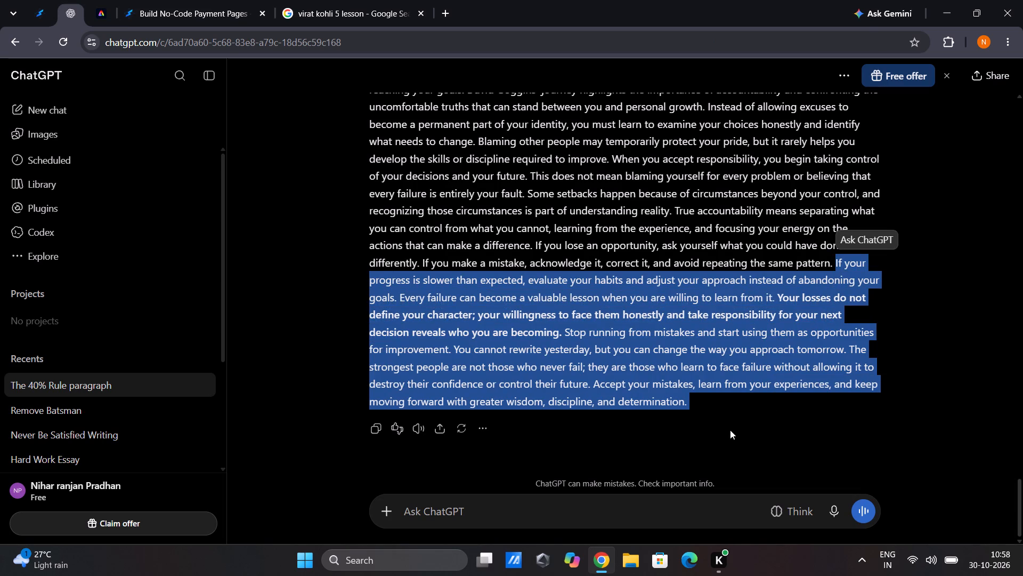
pyautogui.hotkey('ctrl', 'c')
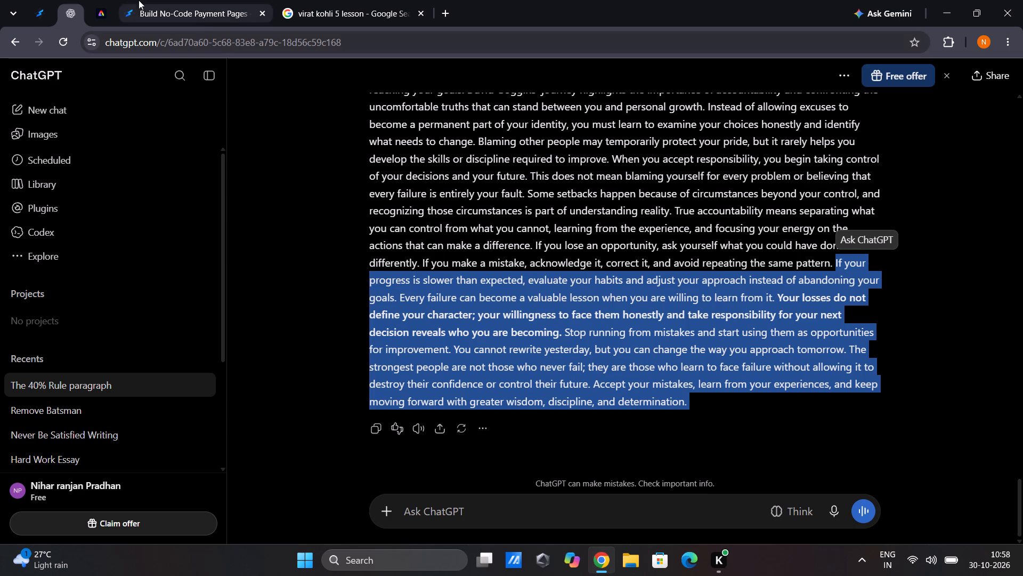
pyautogui.click(103, 0)
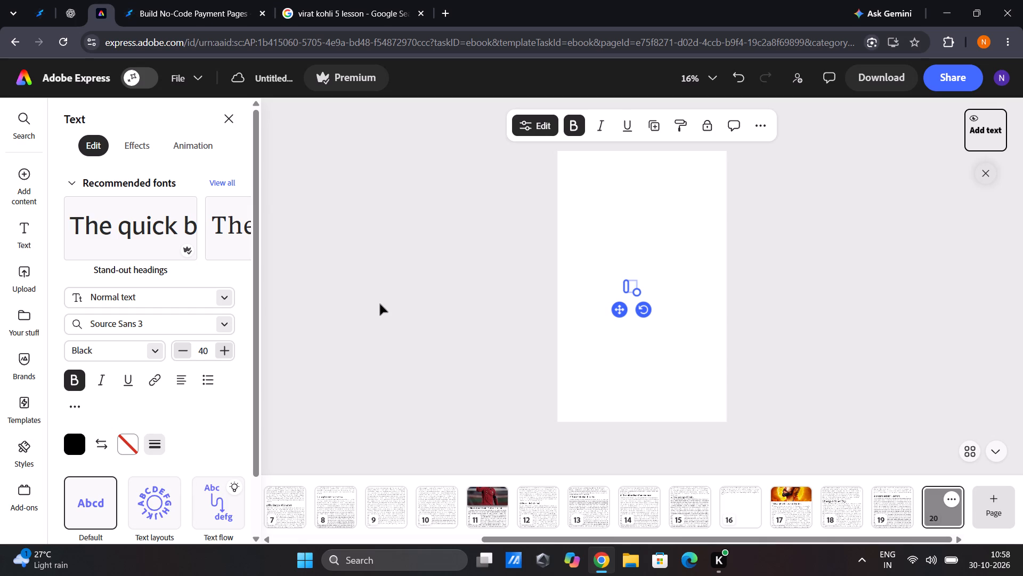
pyautogui.hotkey('ctrl', 'v')
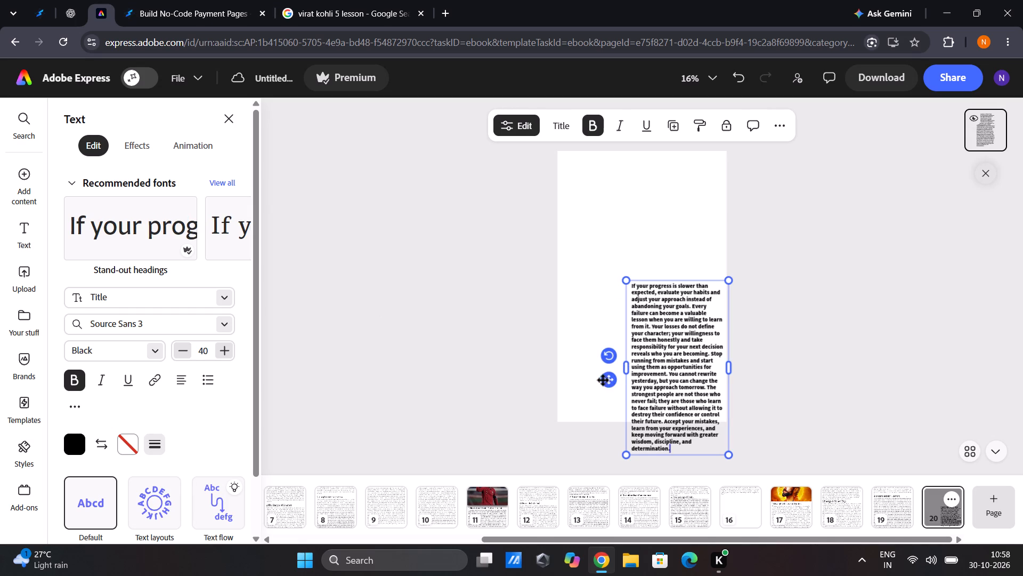
# Place the pasted text block in the page's upper-left corner and widen it to nearly the full page width.
pyautogui.moveTo(603, 379); pyautogui.dragTo(545, 253)
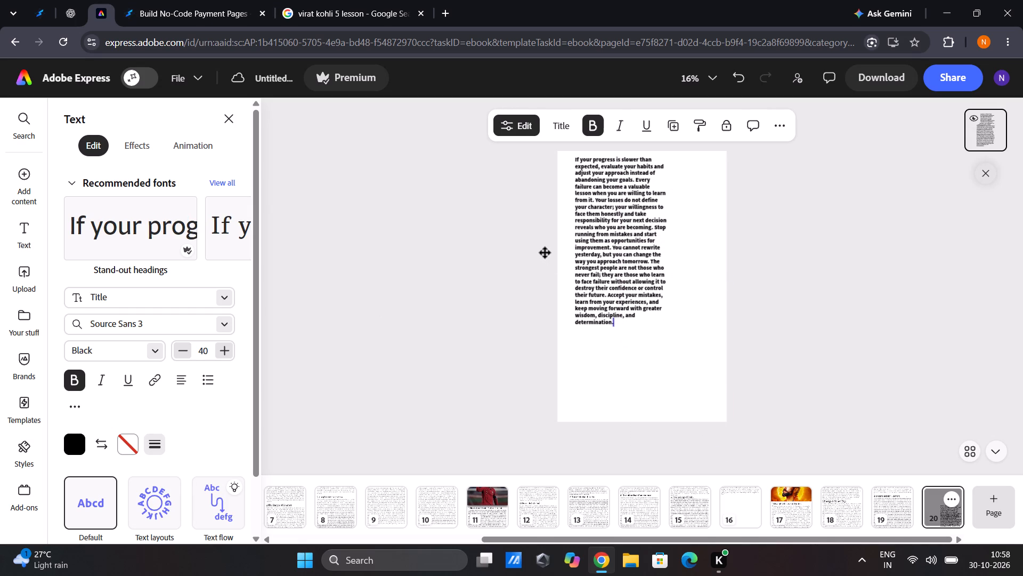
pyautogui.moveTo(545, 253); pyautogui.dragTo(534, 252)
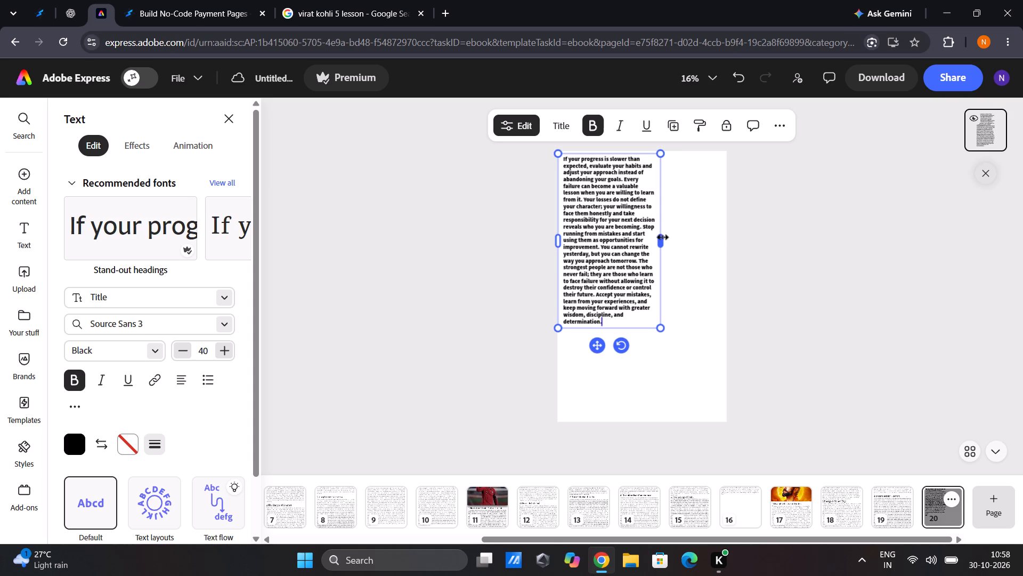
pyautogui.moveTo(661, 237); pyautogui.dragTo(721, 231)
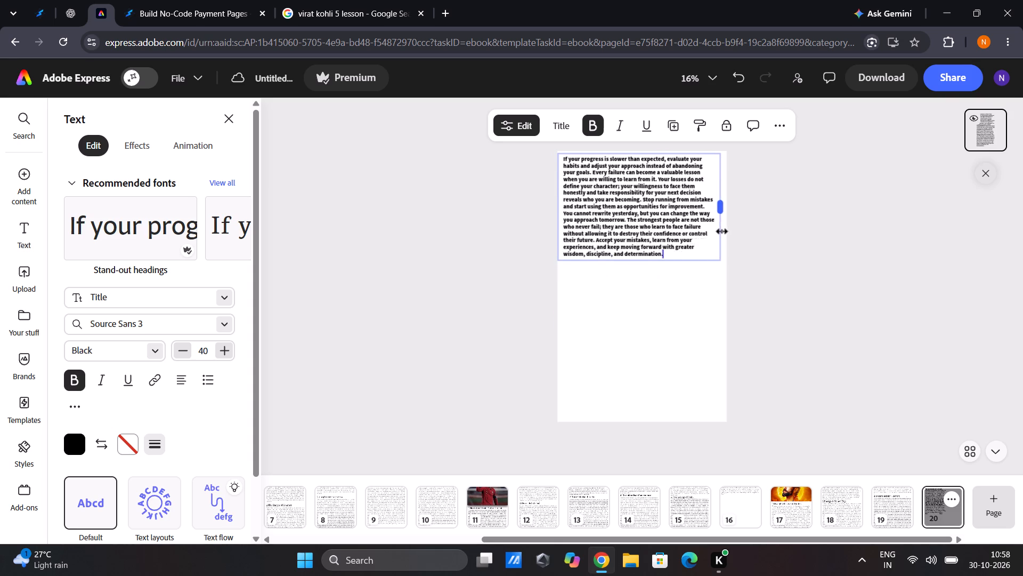
pyautogui.moveTo(721, 231); pyautogui.dragTo(719, 233)
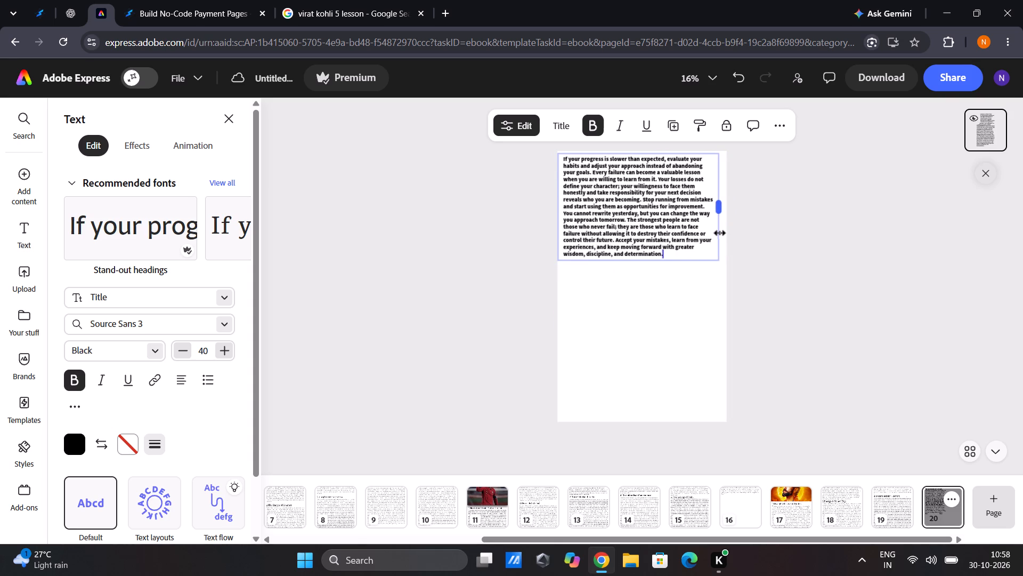
pyautogui.moveTo(719, 233); pyautogui.dragTo(725, 233)
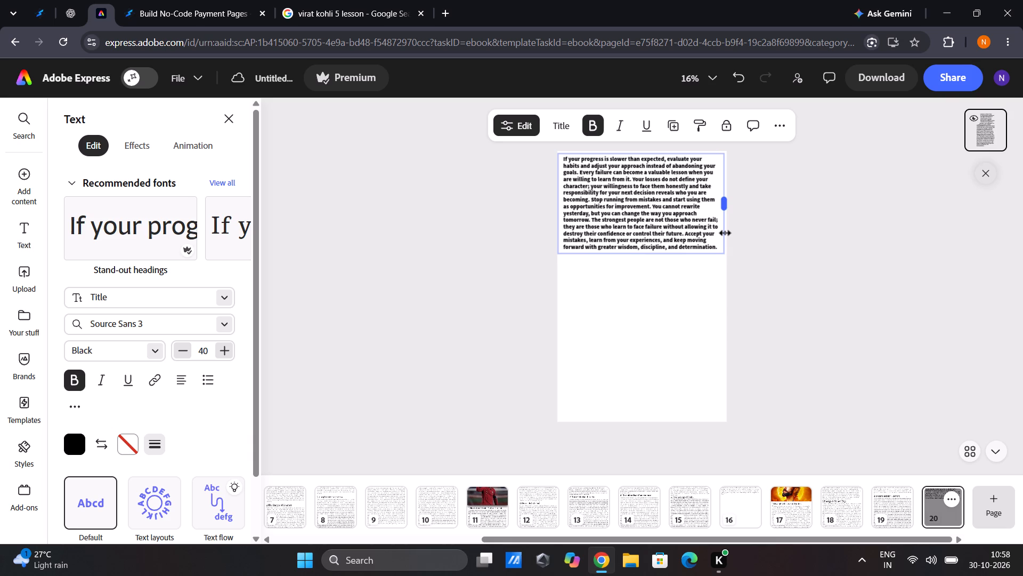
pyautogui.moveTo(725, 233); pyautogui.dragTo(725, 233)
pyautogui.moveTo(725, 233); pyautogui.dragTo(727, 233)
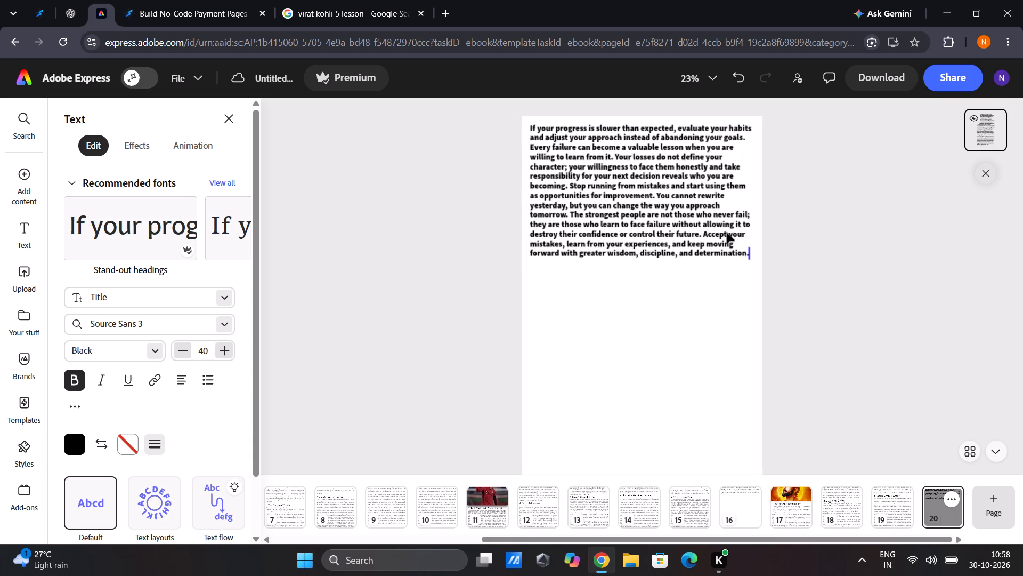
# Nudge the text block slightly up and toward the page's left edge to tighten its margins.
pyautogui.scroll(4, 727, 233)
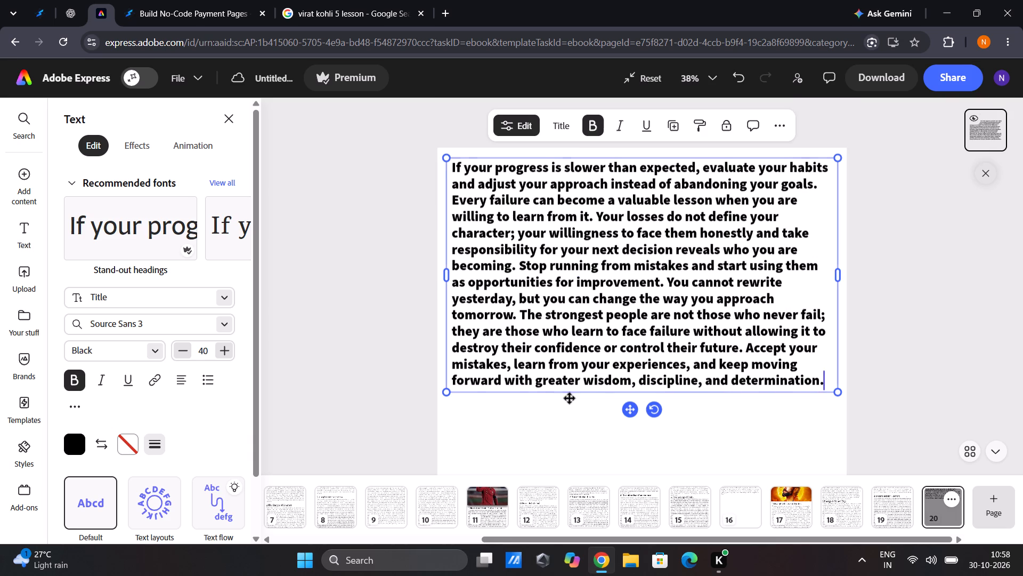
pyautogui.click(615, 405)
pyautogui.doubleClick(598, 411)
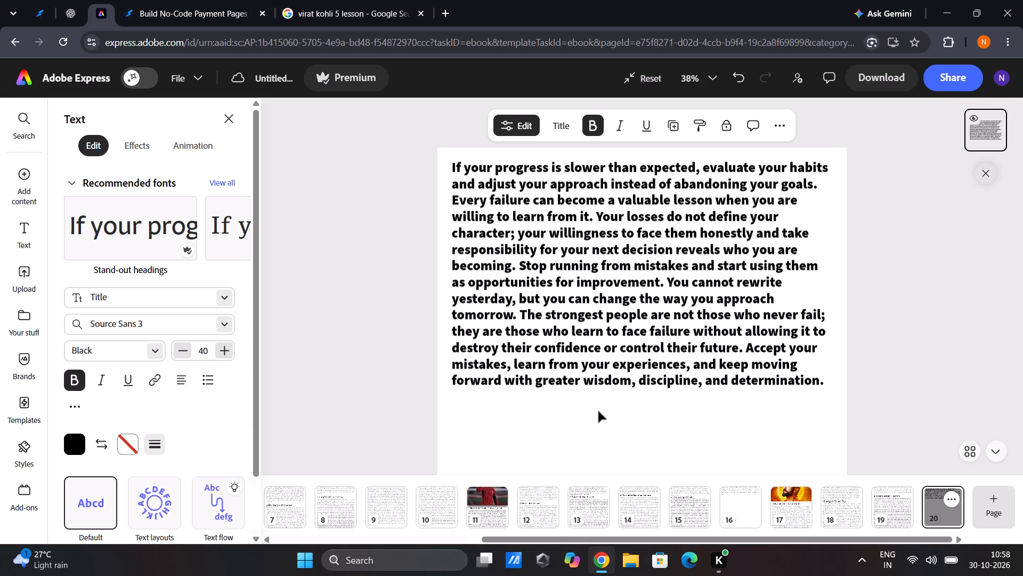
pyautogui.moveTo(593, 353); pyautogui.dragTo(585, 348)
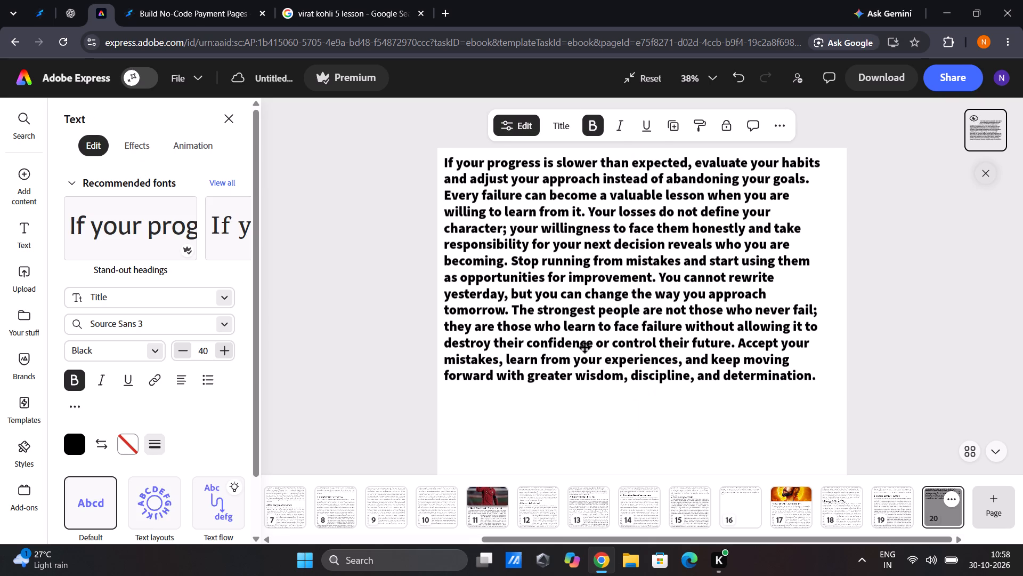
pyautogui.moveTo(585, 348); pyautogui.dragTo(586, 351)
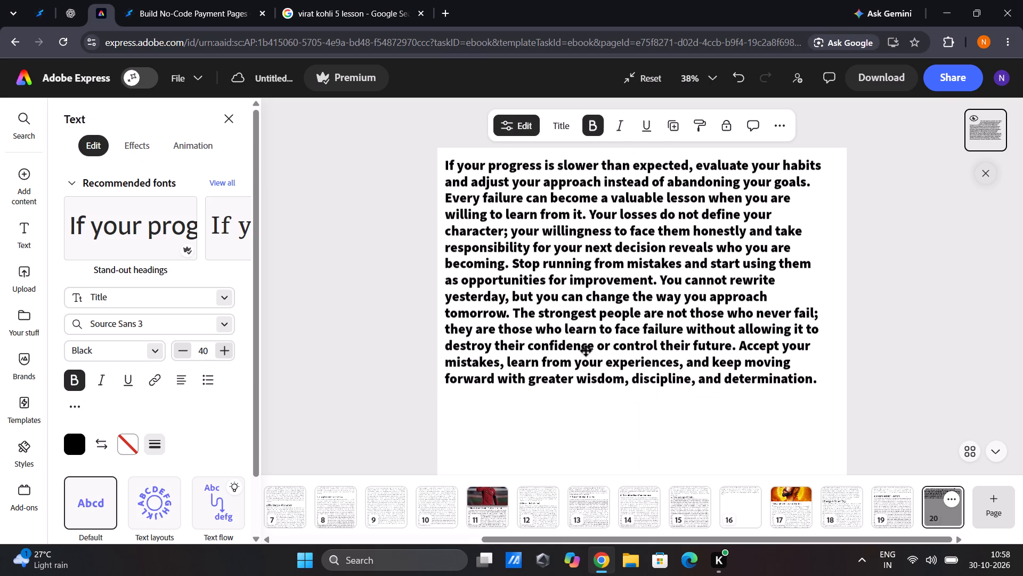
pyautogui.moveTo(586, 351); pyautogui.dragTo(588, 348)
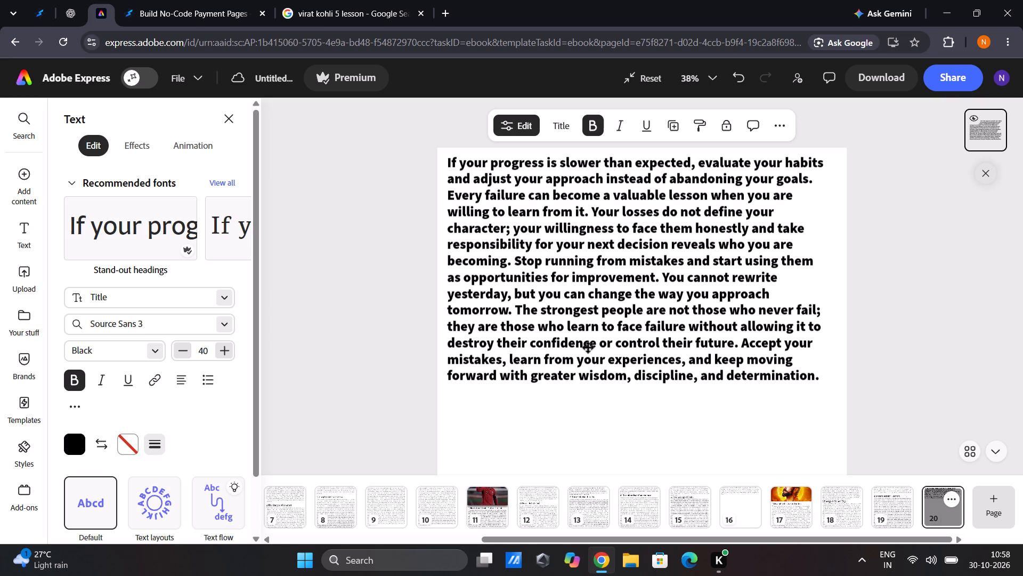
pyautogui.moveTo(588, 348); pyautogui.dragTo(587, 349)
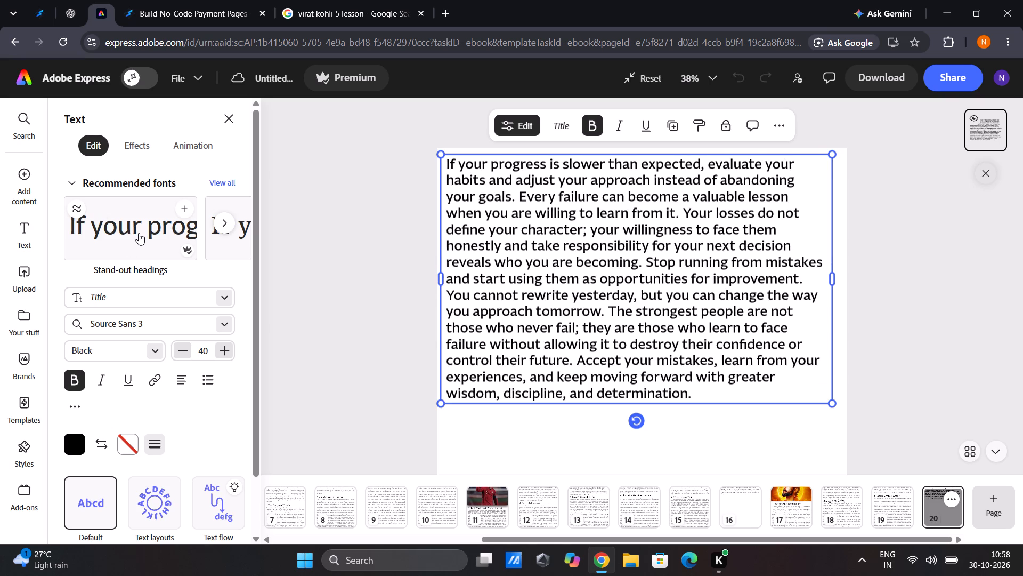
# Apply the recommended stand-out headings font Fagun to the text block and widen it to the page's right edge.
pyautogui.click(139, 233)
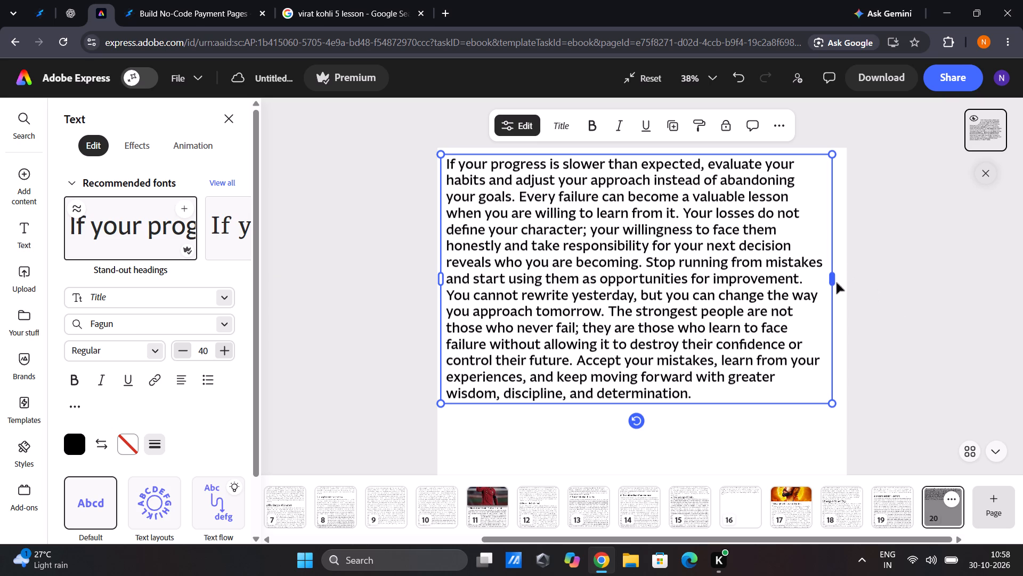
pyautogui.moveTo(833, 279); pyautogui.dragTo(846, 274)
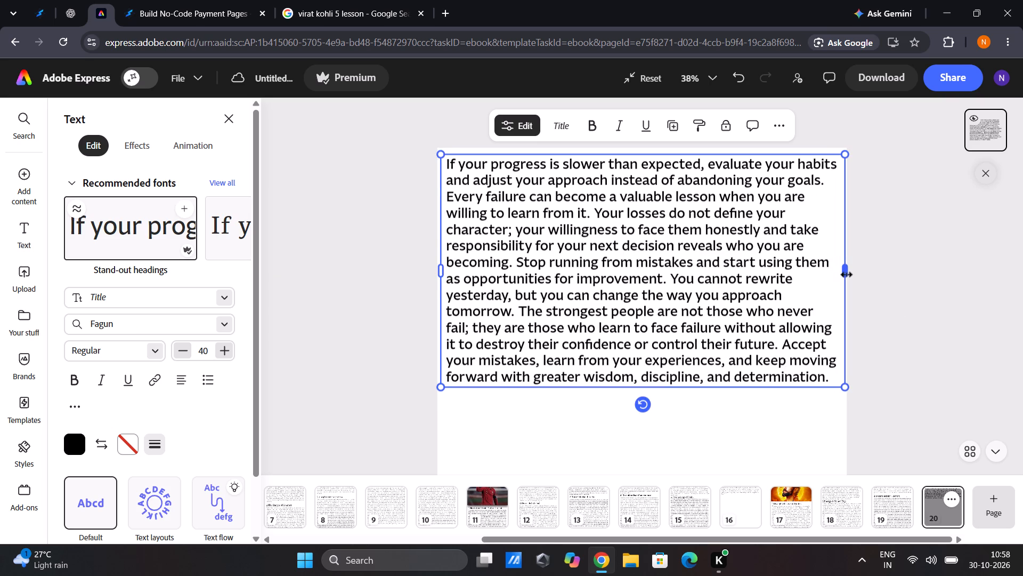
pyautogui.click(776, 455)
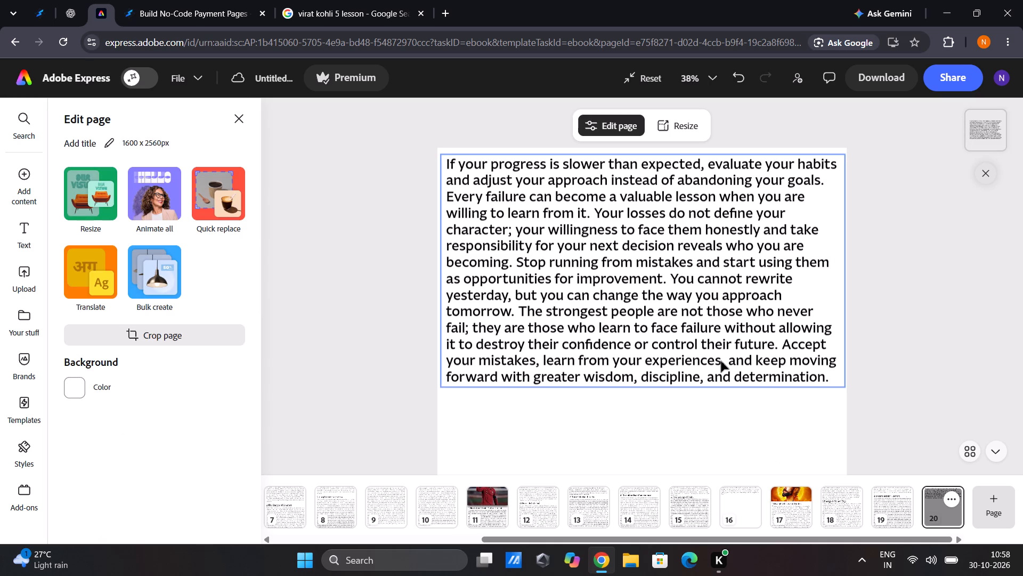
# Reduce the font size of page 20's text block to 35.
pyautogui.scroll(-1, 721, 361)
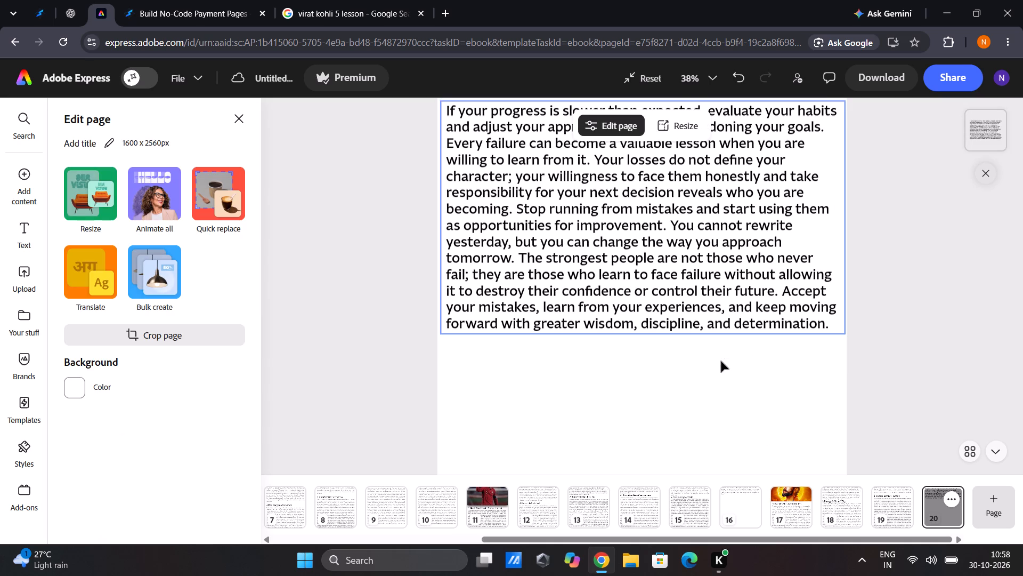
pyautogui.scroll(-2, 721, 361)
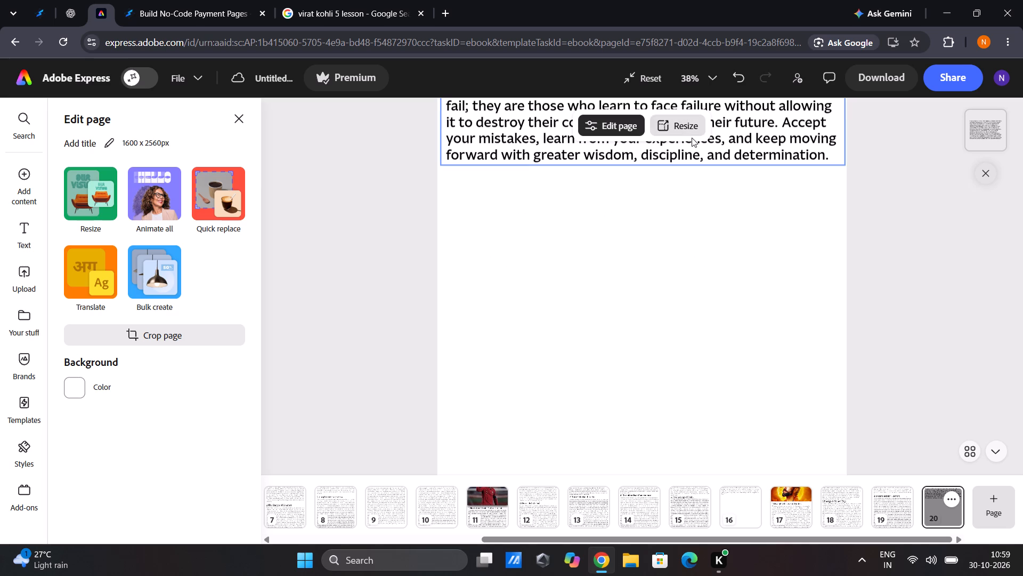
pyautogui.click(751, 131)
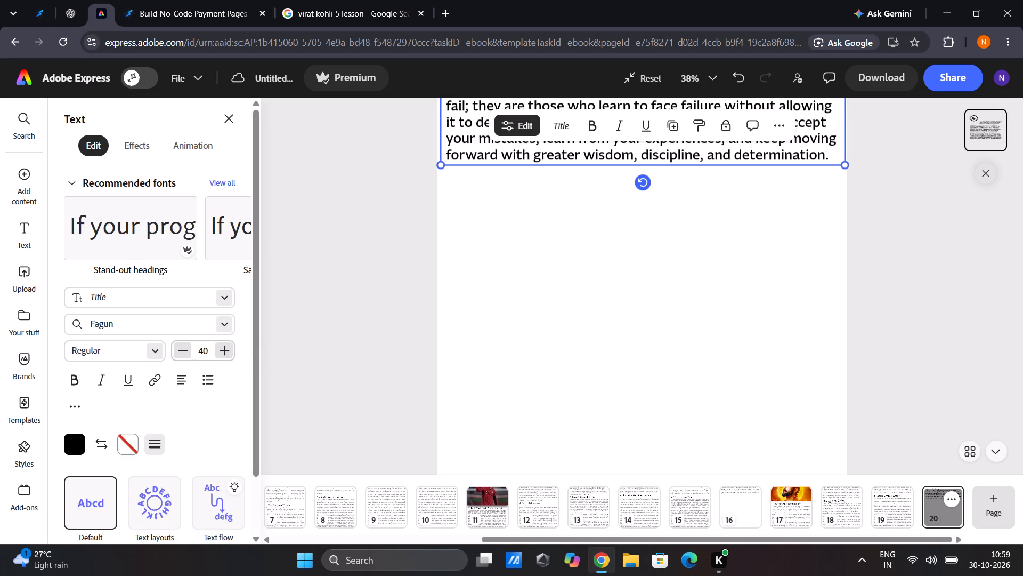
pyautogui.click(181, 355)
pyautogui.click(181, 355)
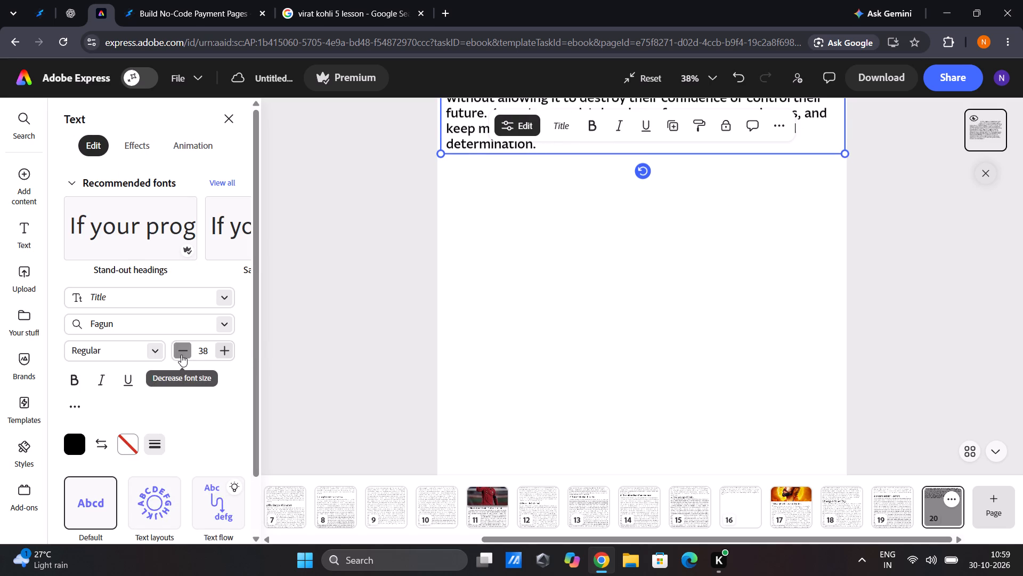
pyautogui.click(181, 355)
pyautogui.click(181, 355)
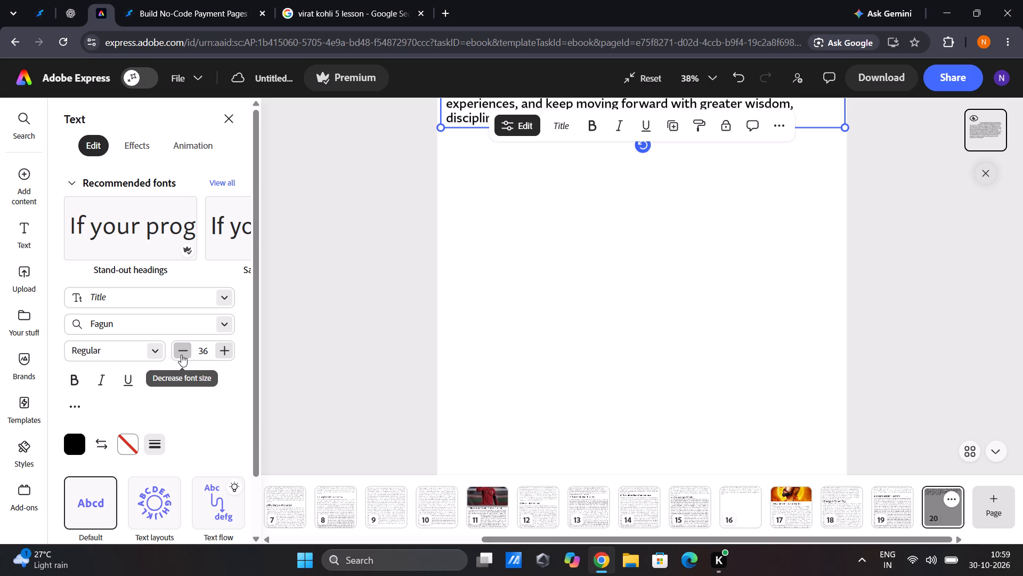
pyautogui.click(181, 355)
pyautogui.scroll(2, 662, 372)
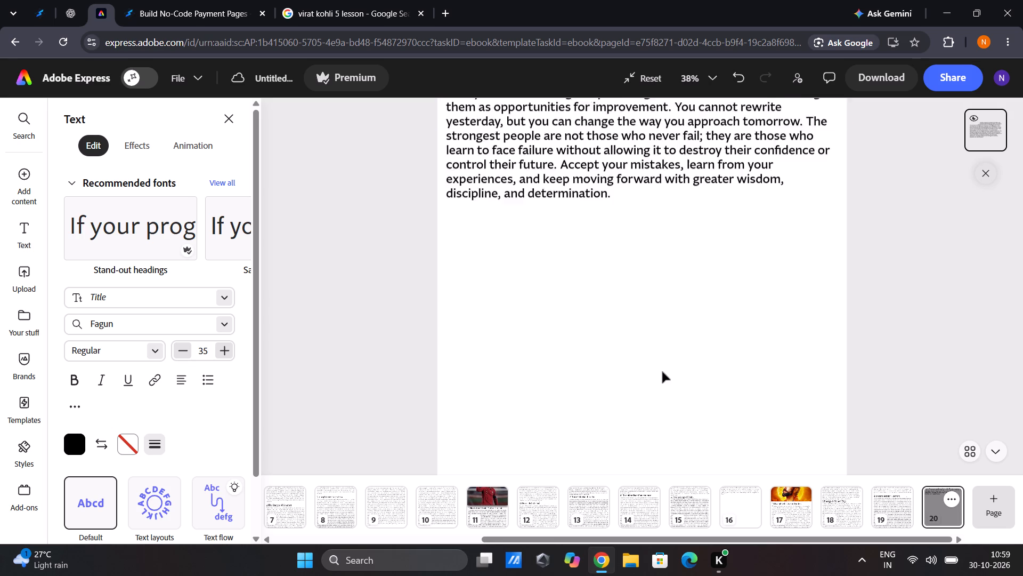
pyautogui.scroll(1, 662, 372)
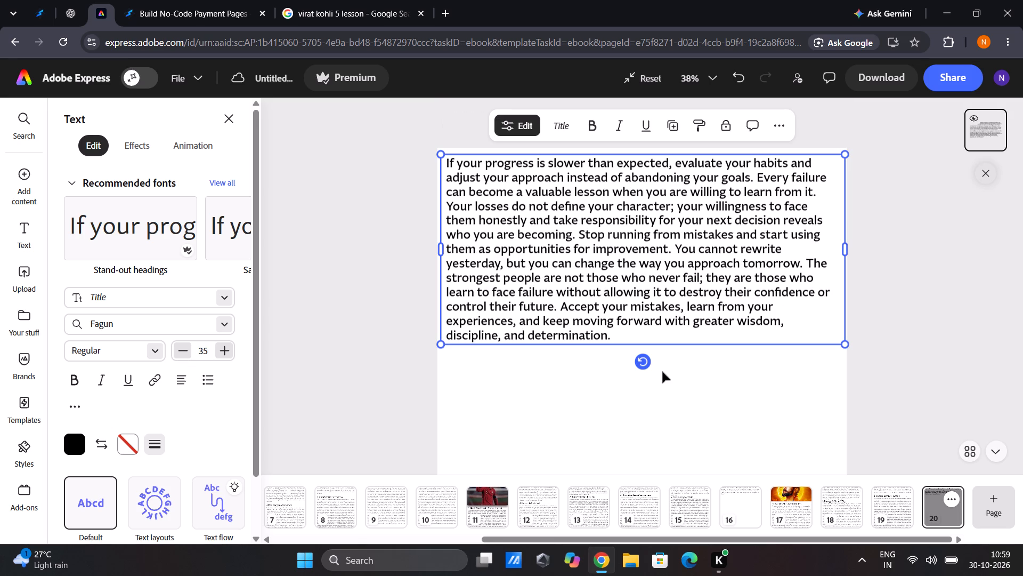
pyautogui.click(743, 338)
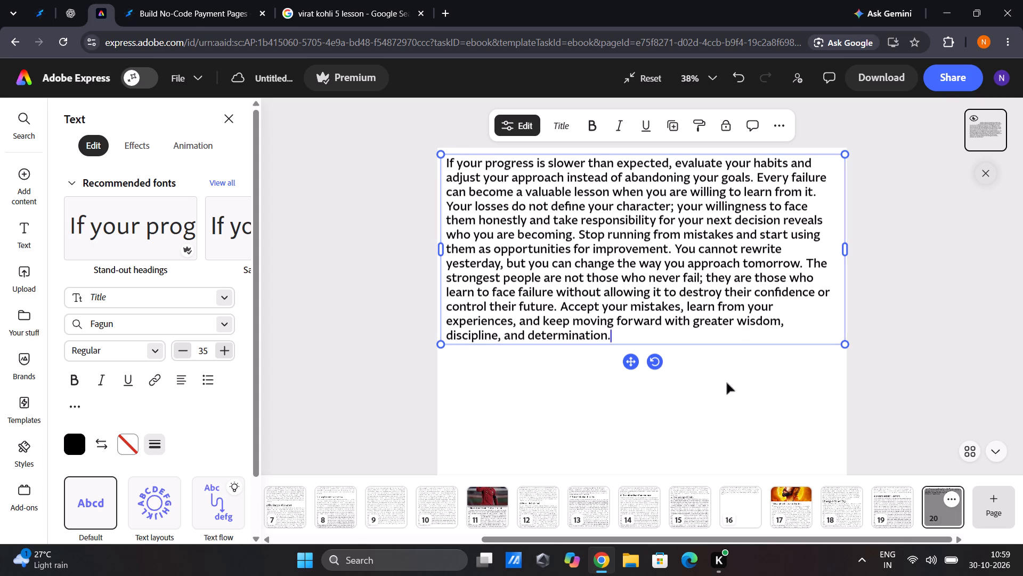
pyautogui.click(727, 383)
pyautogui.click(727, 383)
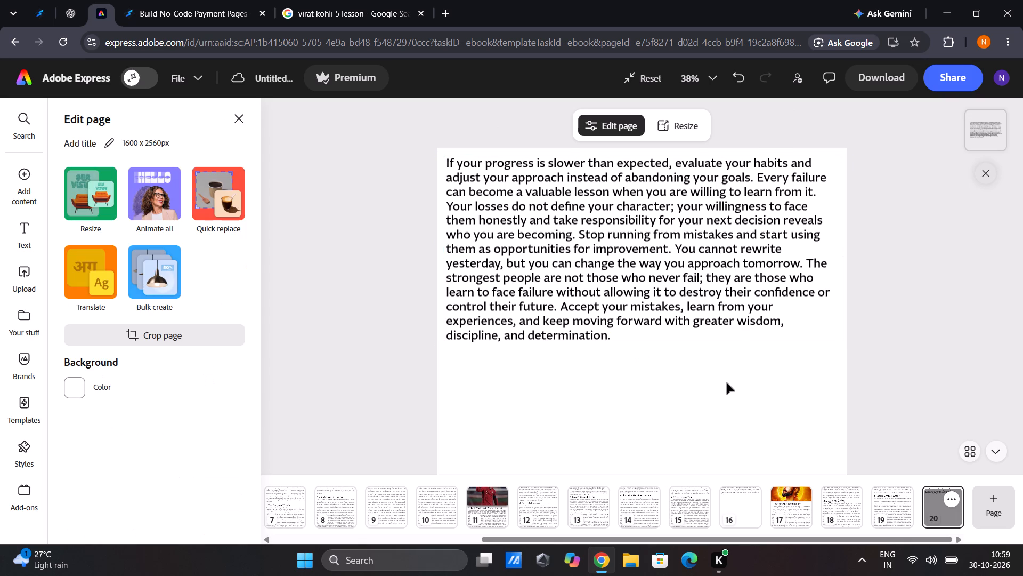
# Move the text block slightly down from the page's top edge, centred horizontally on the page.
pyautogui.moveTo(727, 383); pyautogui.dragTo(688, 329)
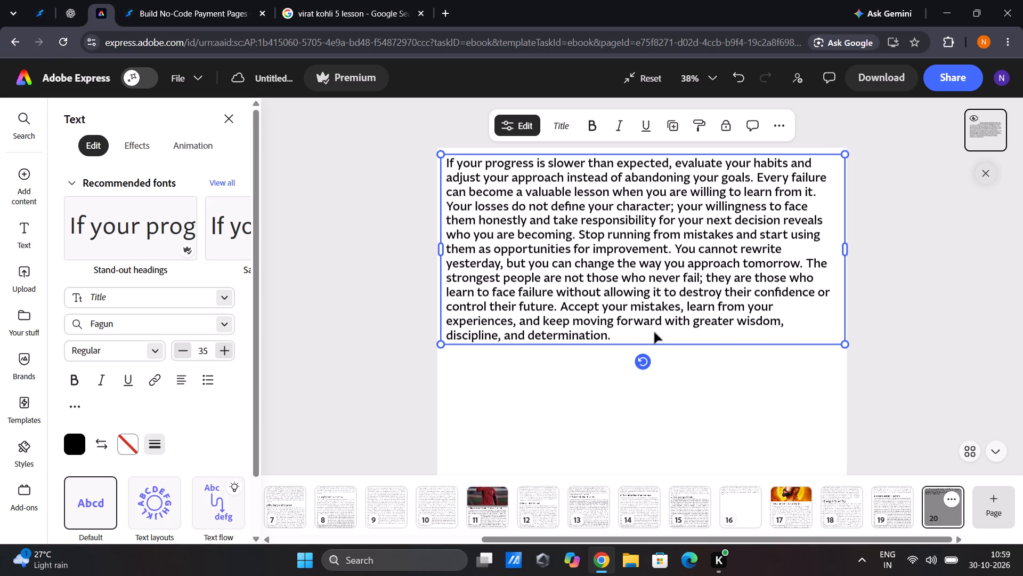
pyautogui.click(654, 332)
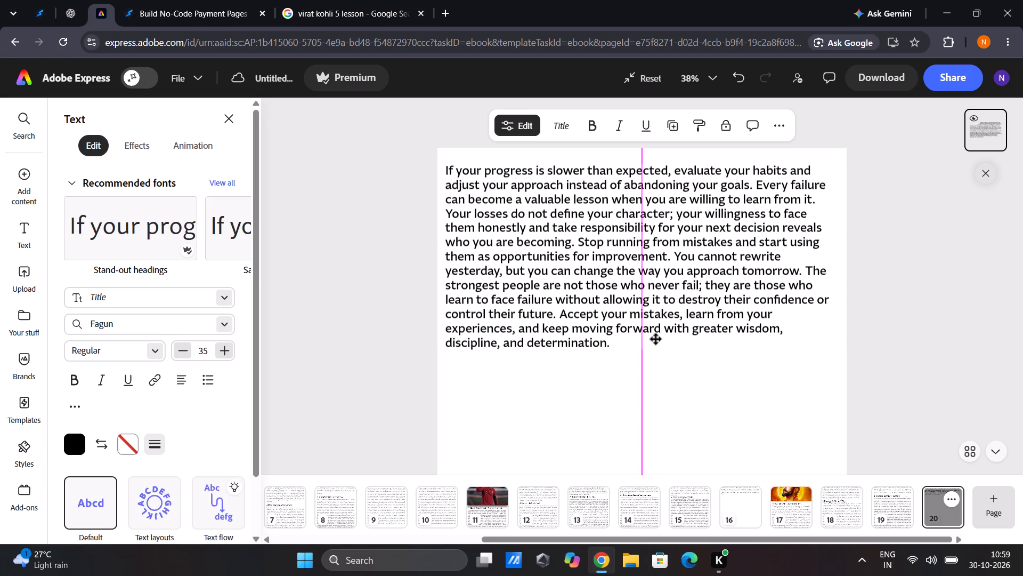
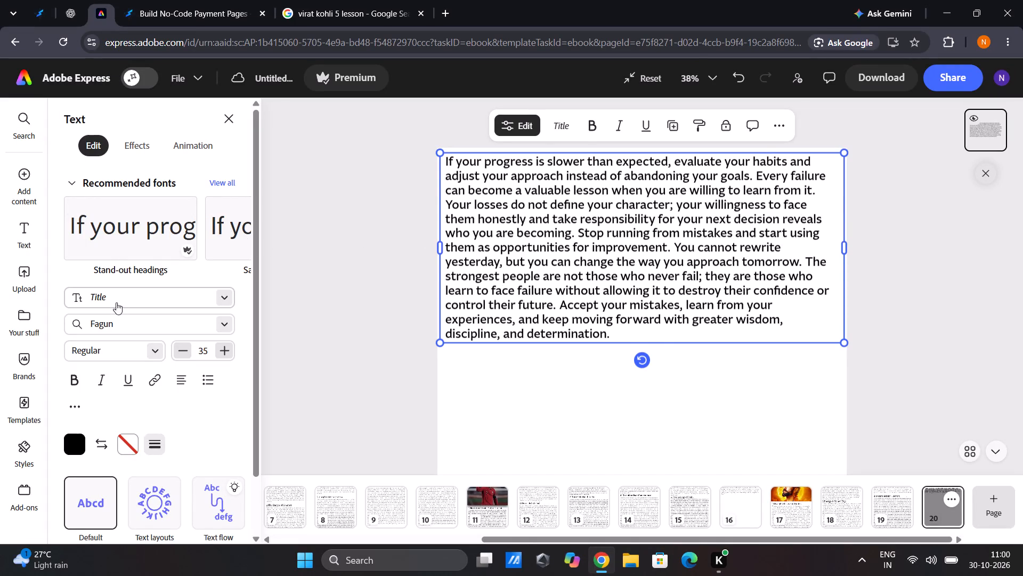
# Apply the recommended stand-out headings font Skolar Sans Latin Extended to page 20's text block and deselect it.
pyautogui.click(151, 242)
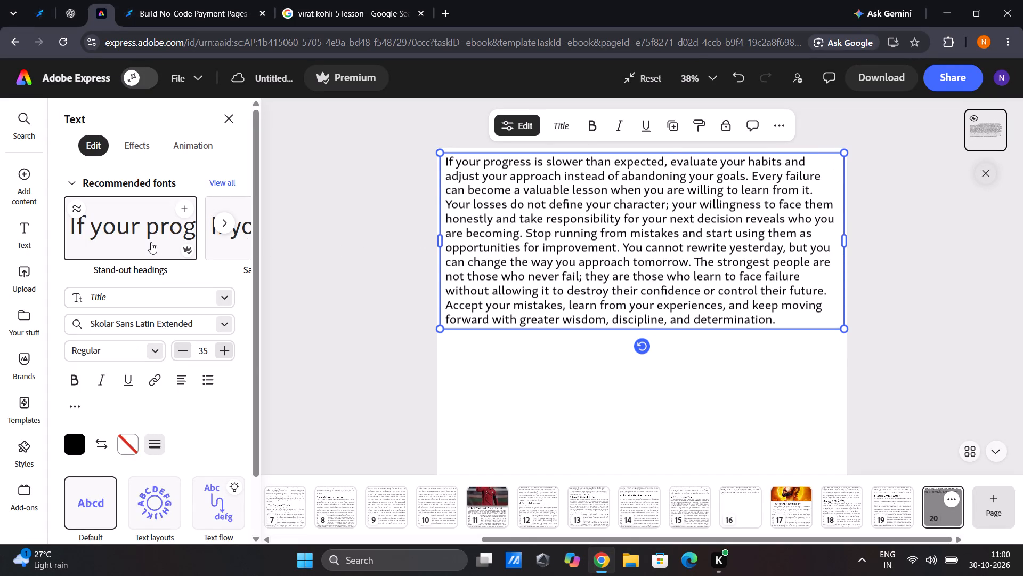
pyautogui.click(228, 328)
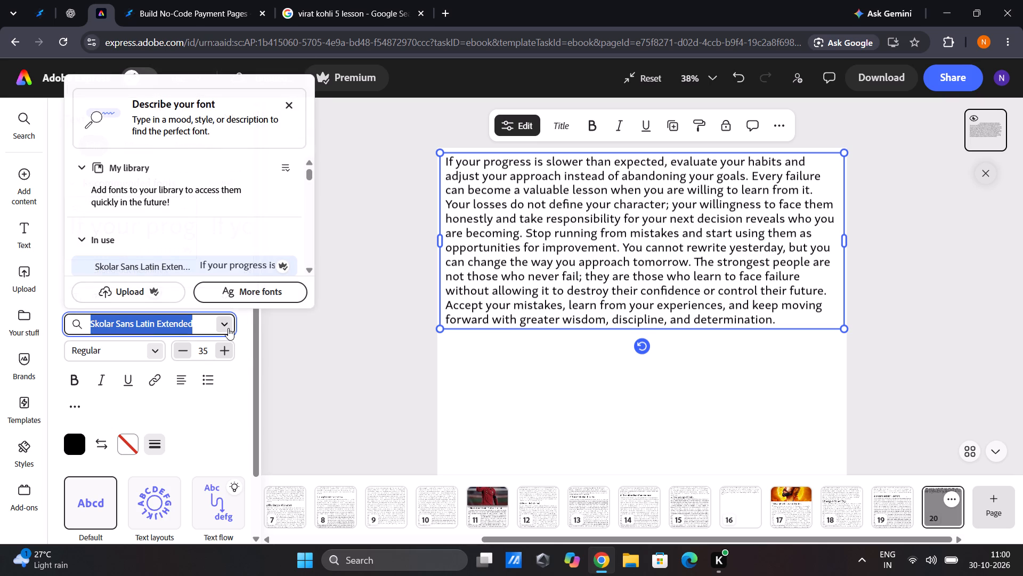
pyautogui.click(228, 328)
pyautogui.click(358, 329)
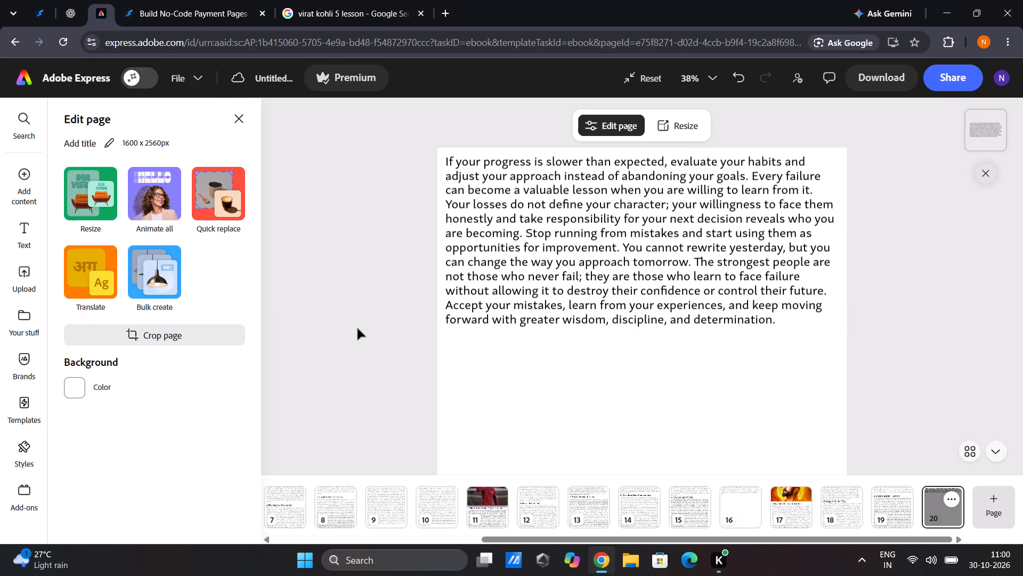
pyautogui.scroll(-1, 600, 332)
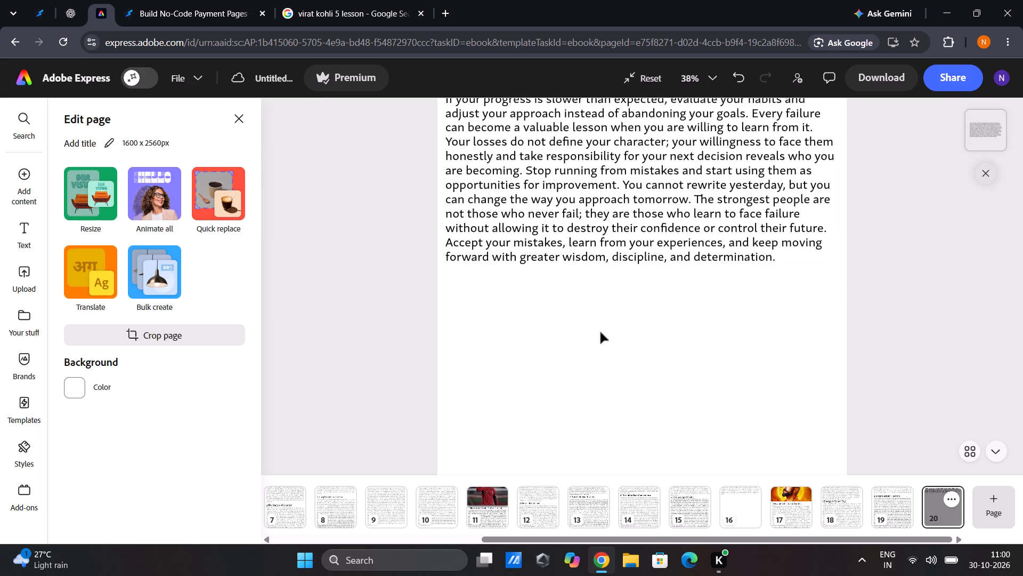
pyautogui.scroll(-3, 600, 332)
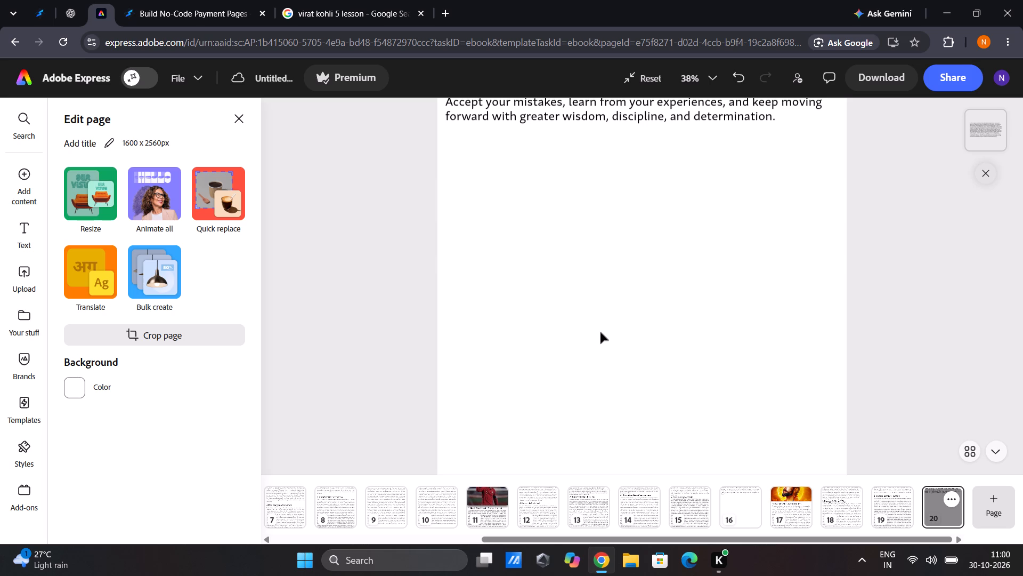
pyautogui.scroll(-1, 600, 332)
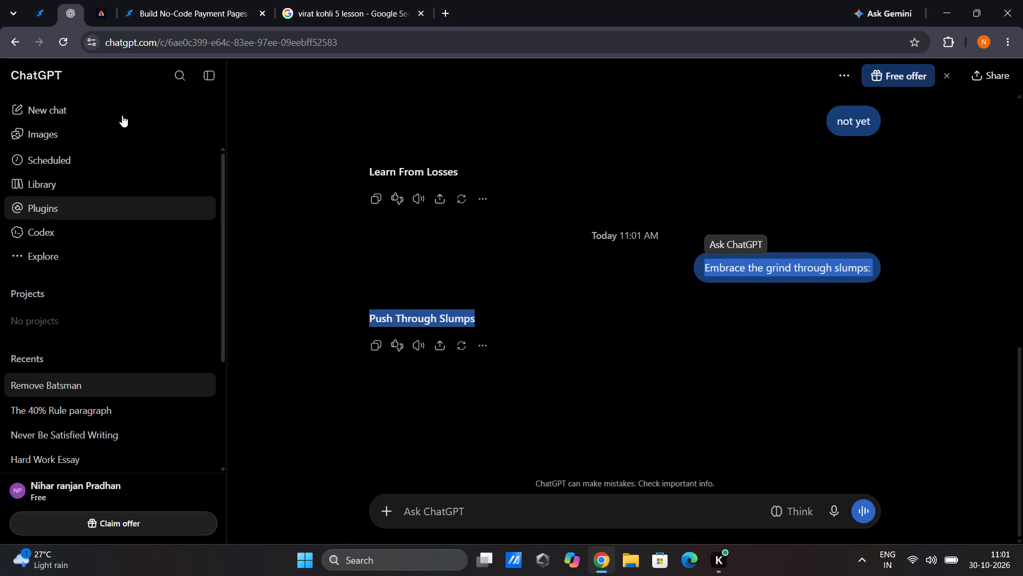
# Switch to Adobe Express and open the options for adding new text to page 20.
pyautogui.click(102, 0)
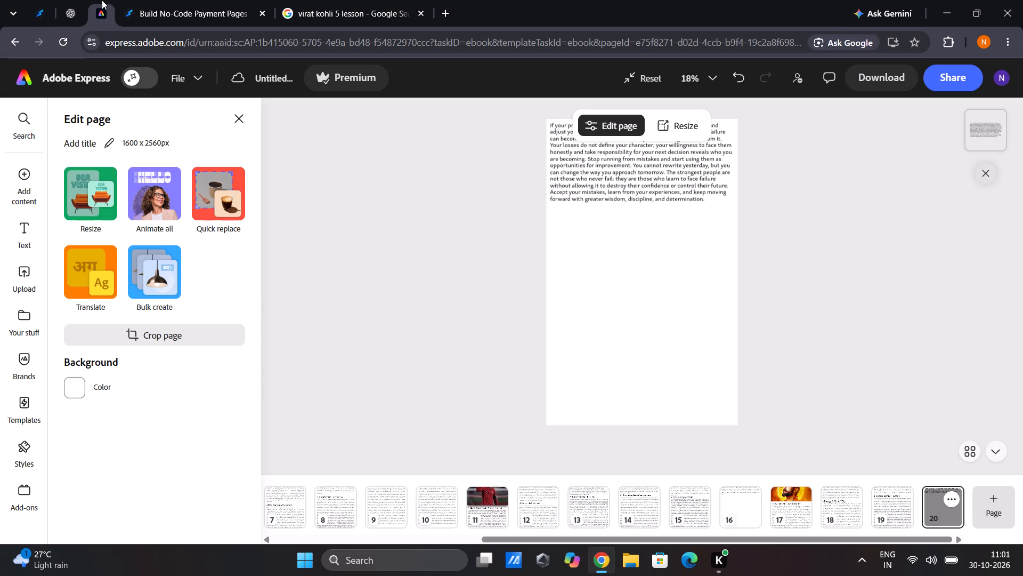
pyautogui.click(28, 234)
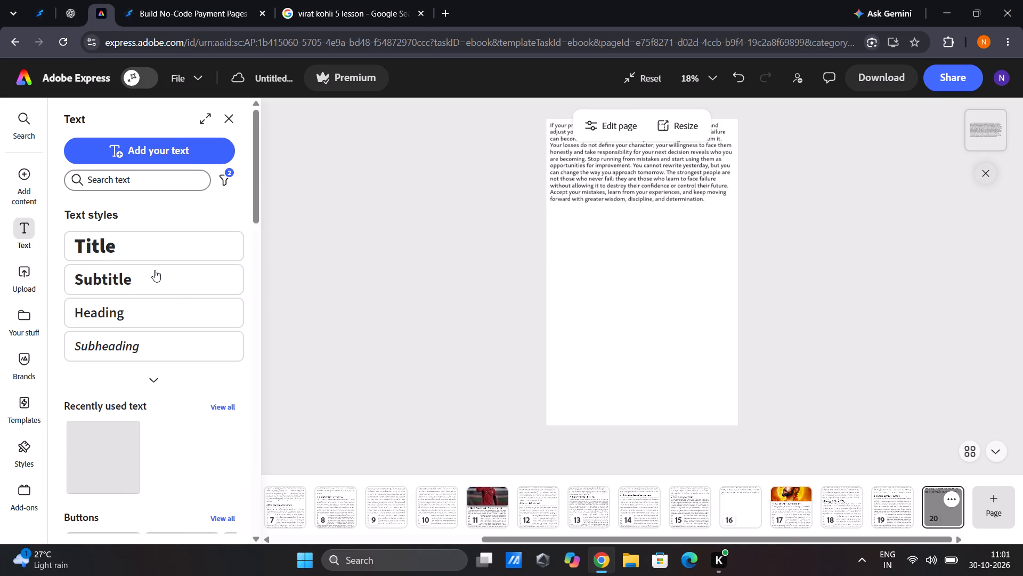
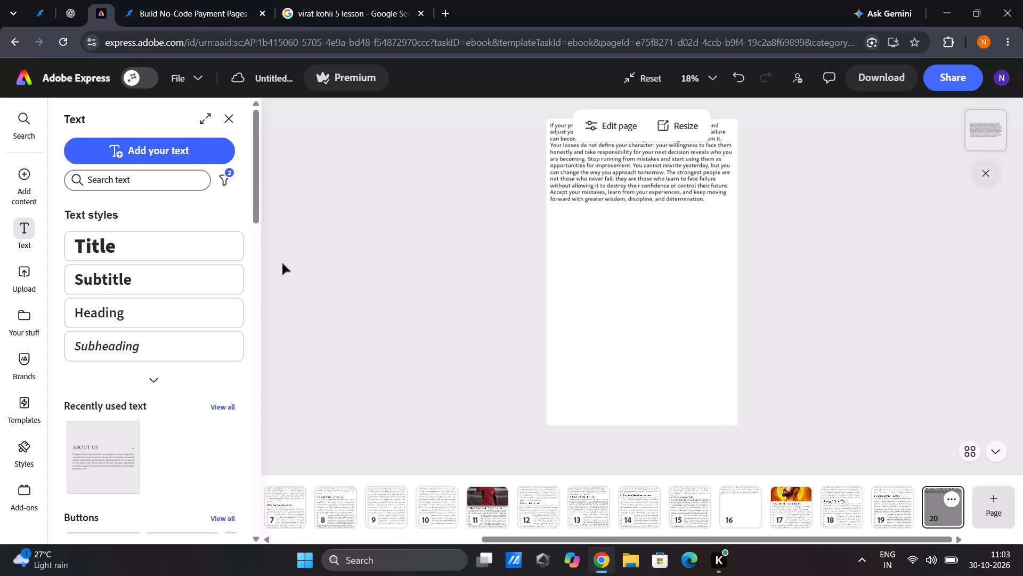
# Add the recently used "ABOUT US" text block to page 20, below the existing paragraph and near its left edge.
pyautogui.press('space')
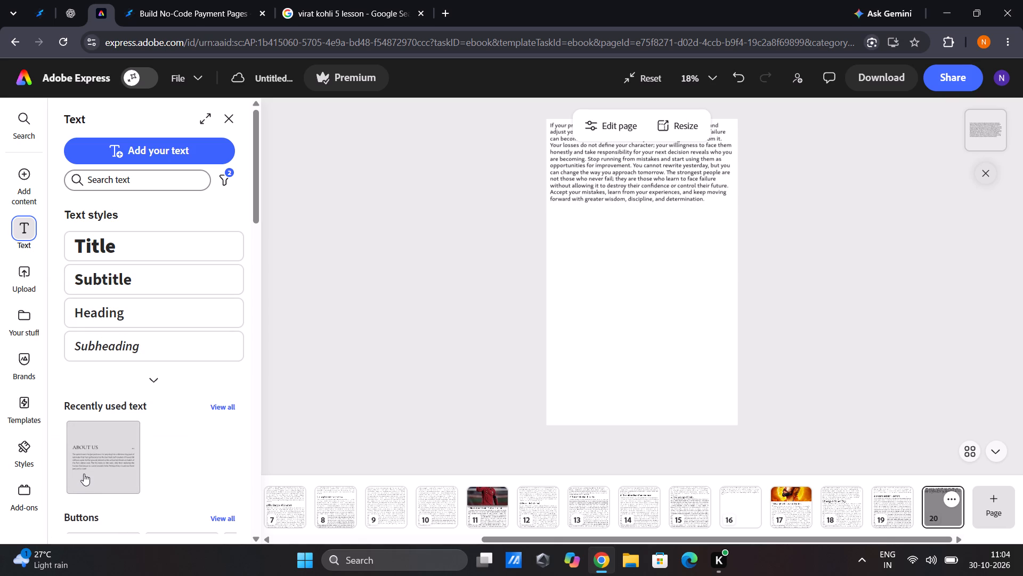
pyautogui.moveTo(83, 473); pyautogui.dragTo(526, 236)
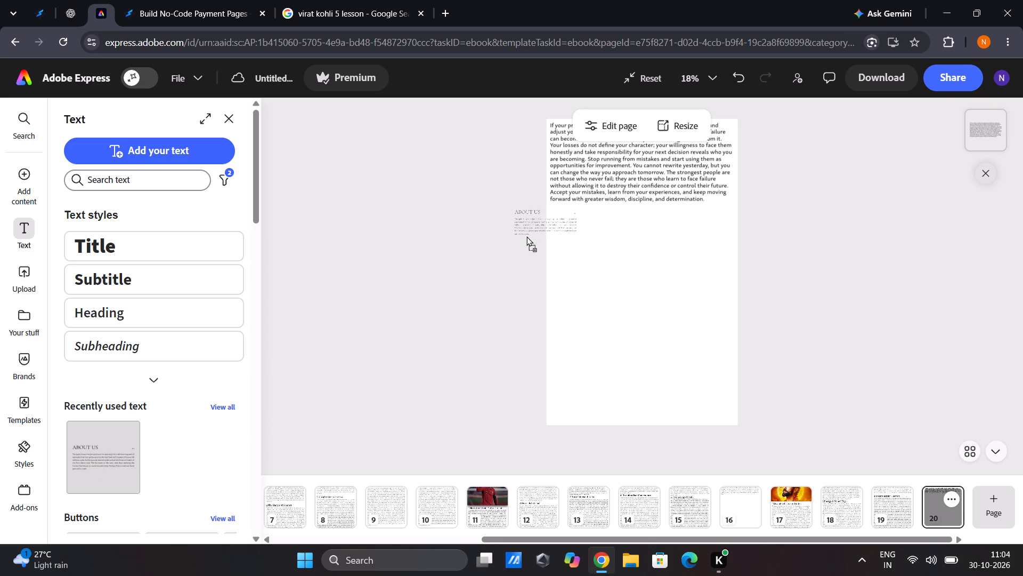
pyautogui.moveTo(526, 236); pyautogui.dragTo(566, 247)
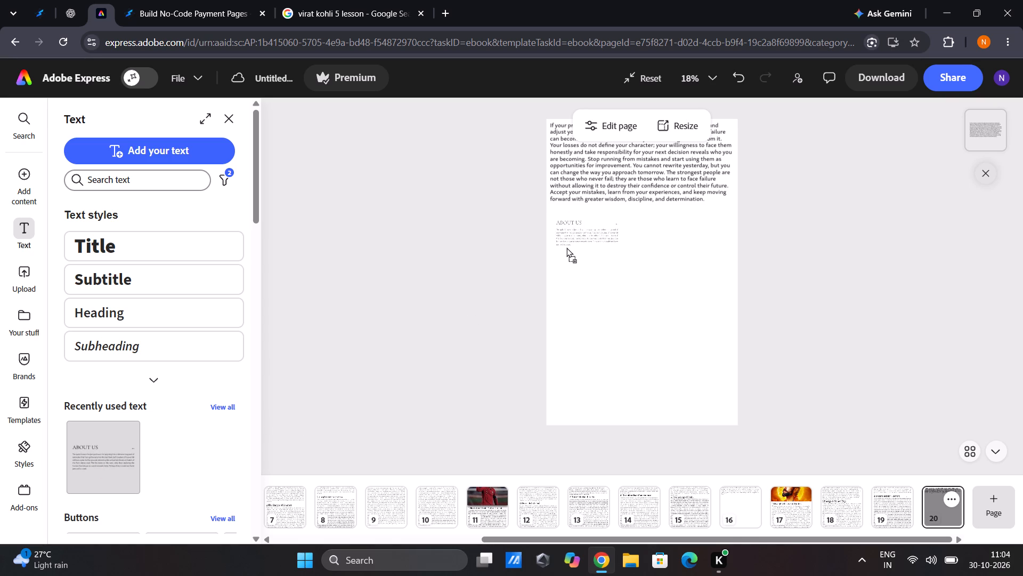
pyautogui.moveTo(566, 247); pyautogui.dragTo(564, 243)
pyautogui.moveTo(584, 238); pyautogui.dragTo(655, 239)
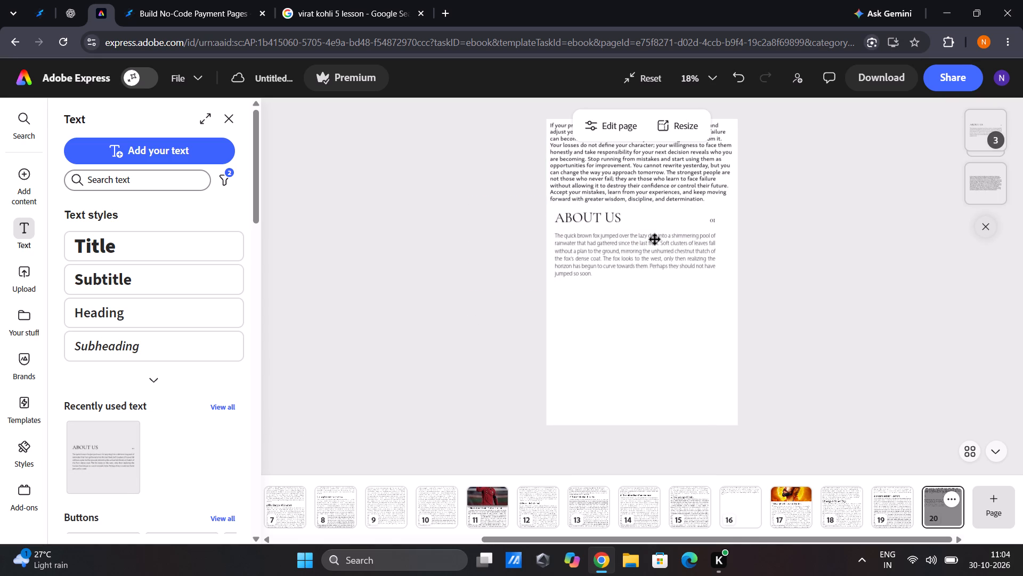
pyautogui.moveTo(655, 239); pyautogui.dragTo(653, 237)
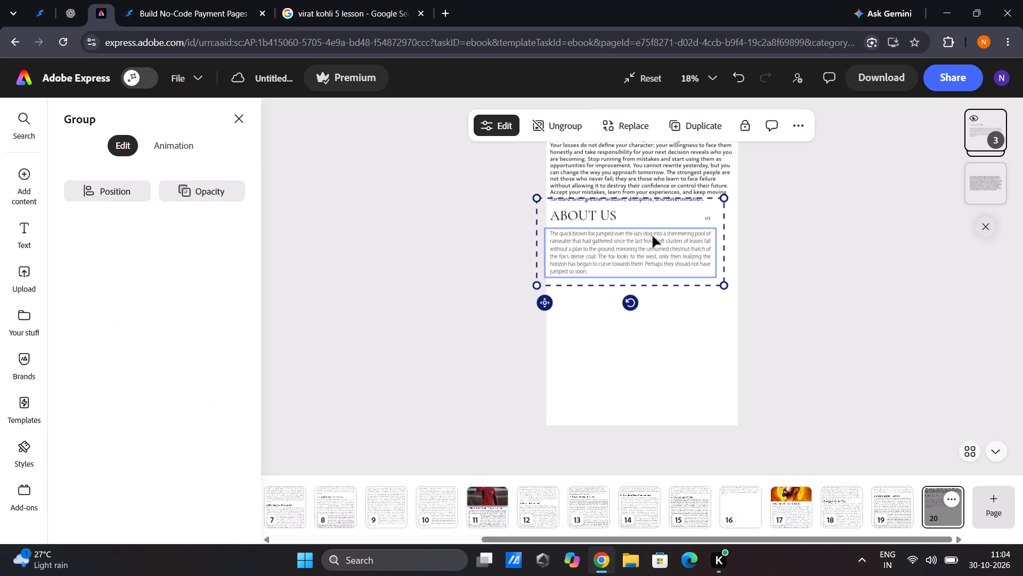
pyautogui.click(633, 214)
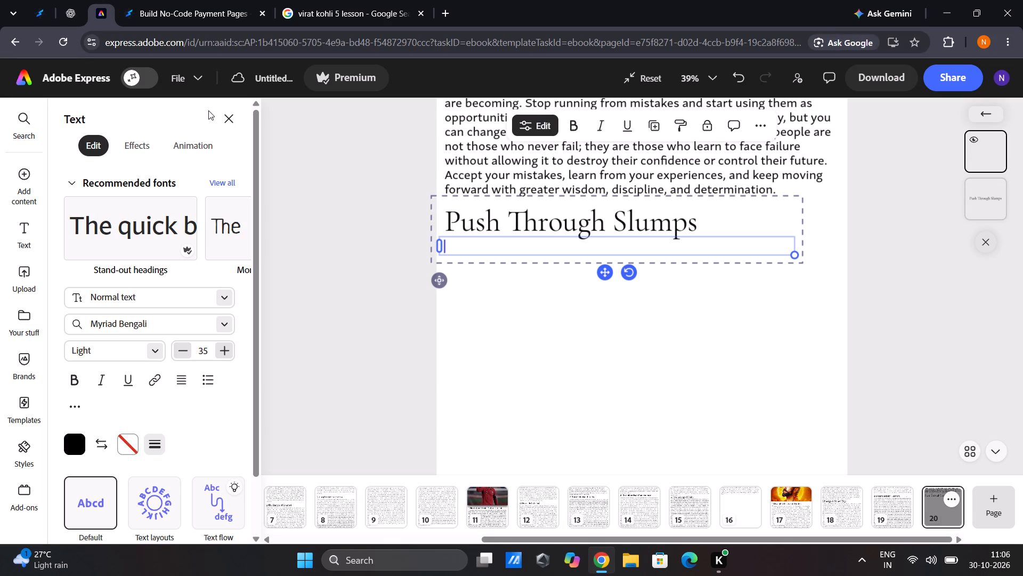
pyautogui.hotkey('ctrl', 'v')
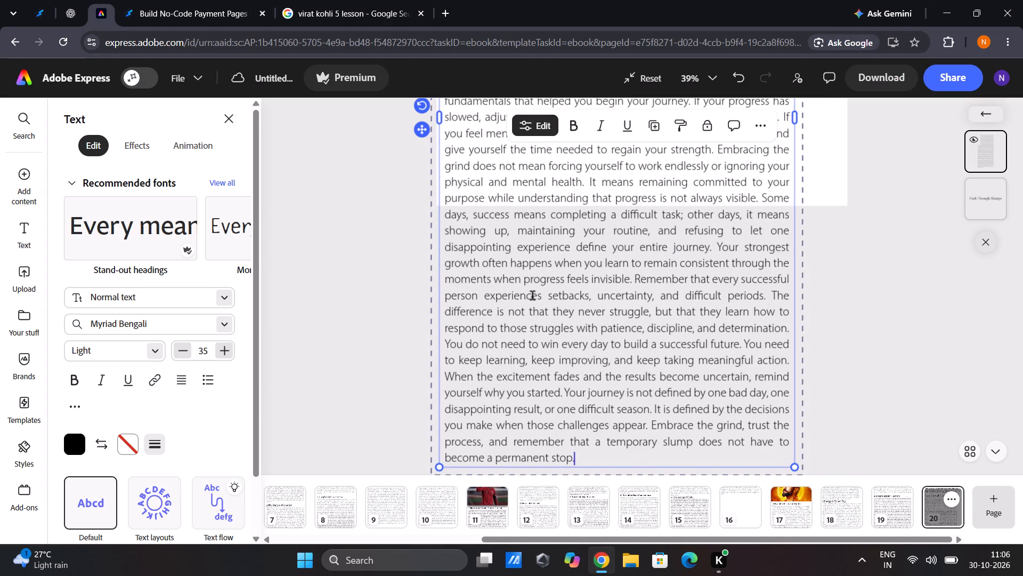
# Check the numbering, font and size of the "Energy & Mental Edge" heading on page 18.
pyautogui.scroll(10, 532, 297)
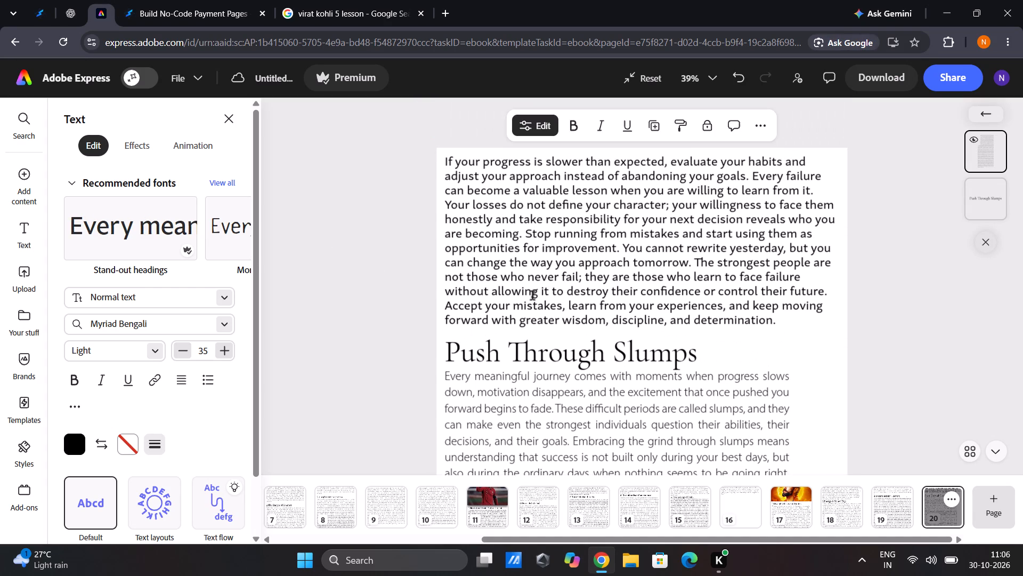
pyautogui.click(847, 515)
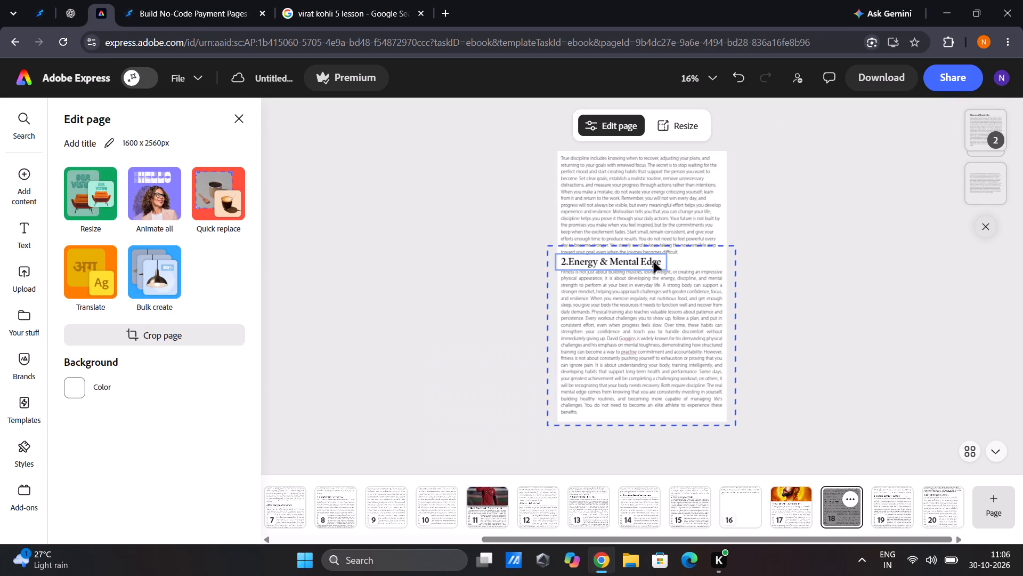
pyautogui.click(654, 262)
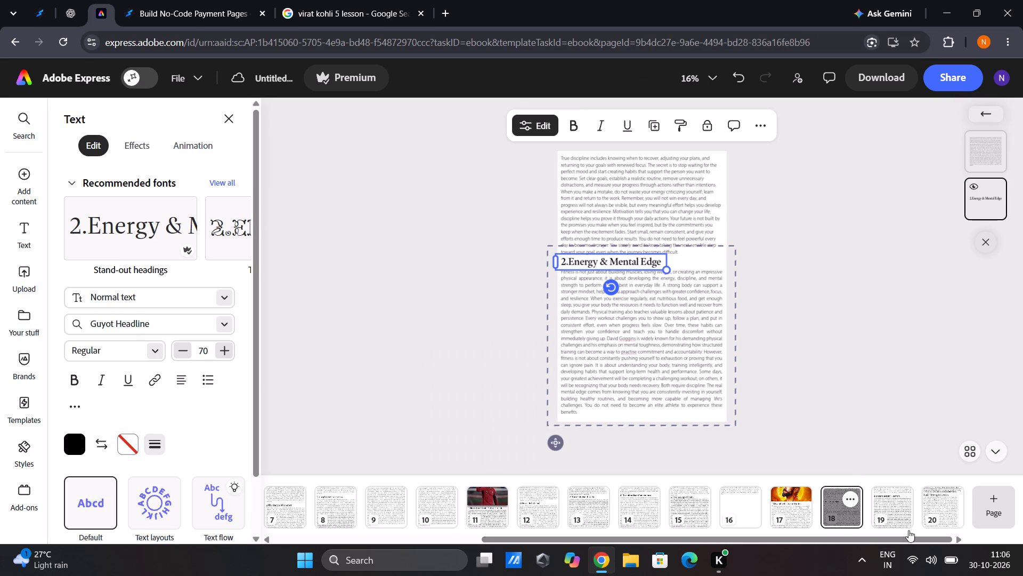
pyautogui.hscroll(-6, 941, 514)
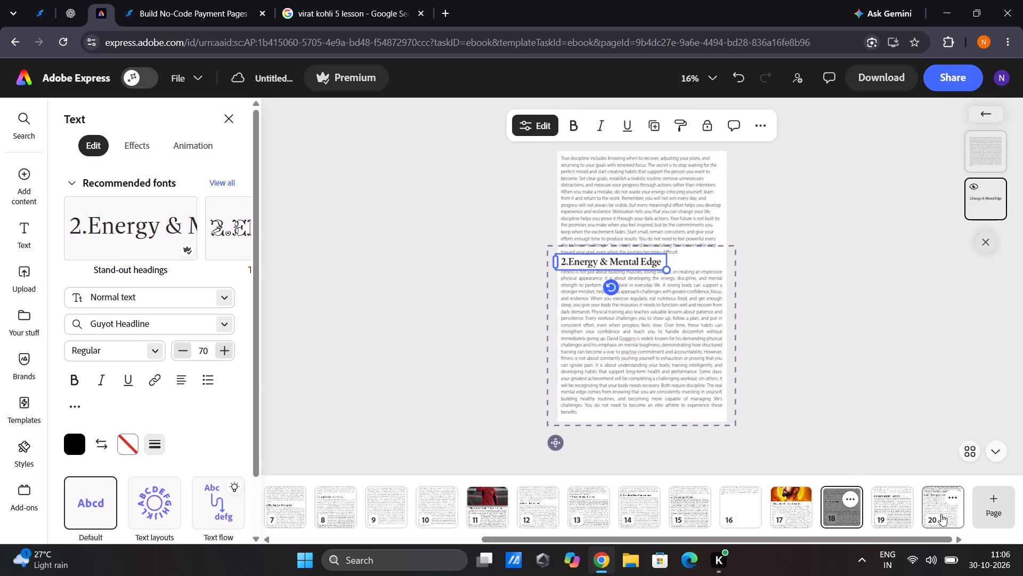
# Add "4." in front of the "Push Through Slumps" heading on page 20, checking page 19 for the preceding heading's number.
pyautogui.click(941, 514)
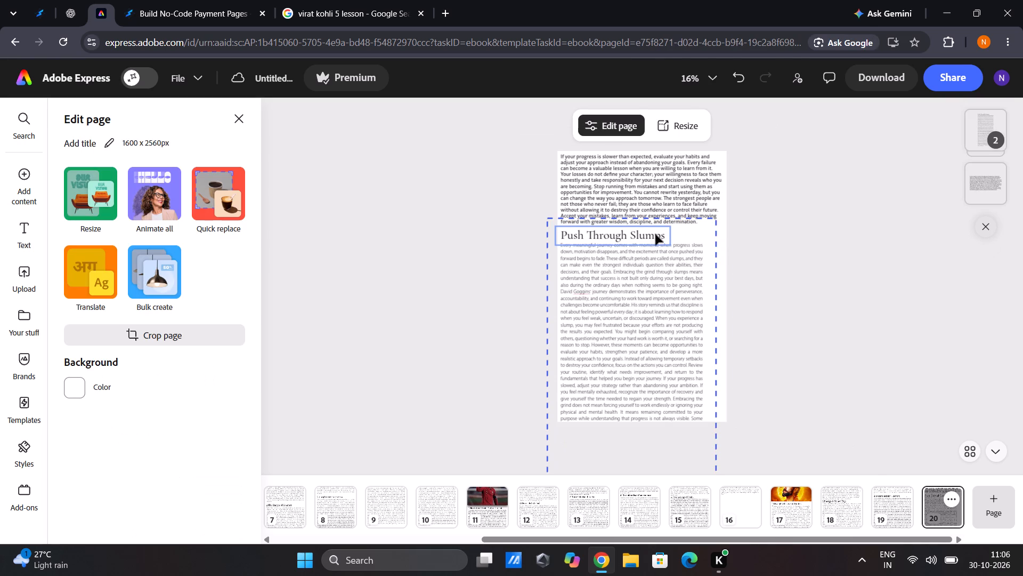
pyautogui.click(654, 234)
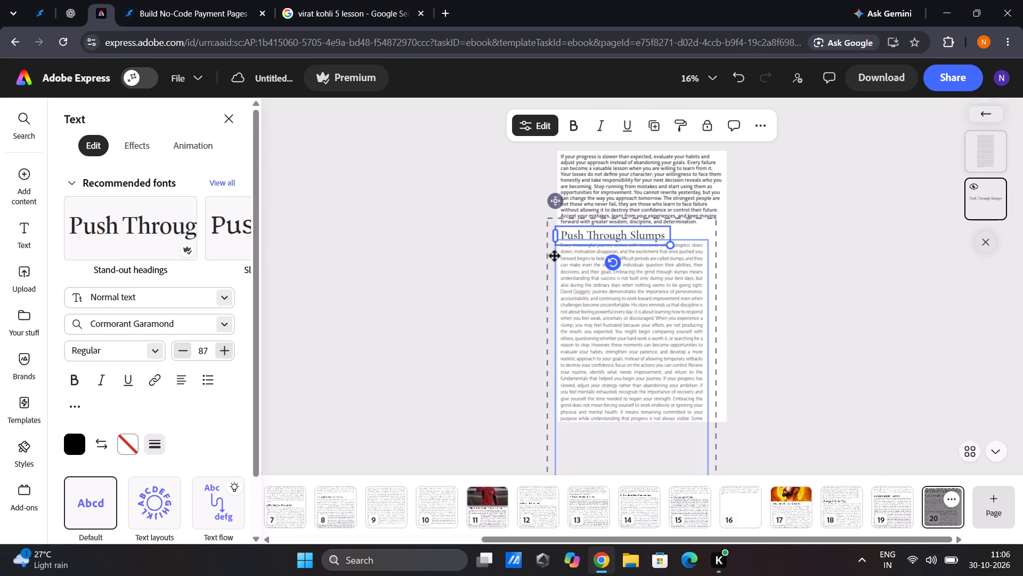
pyautogui.doubleClick(563, 233)
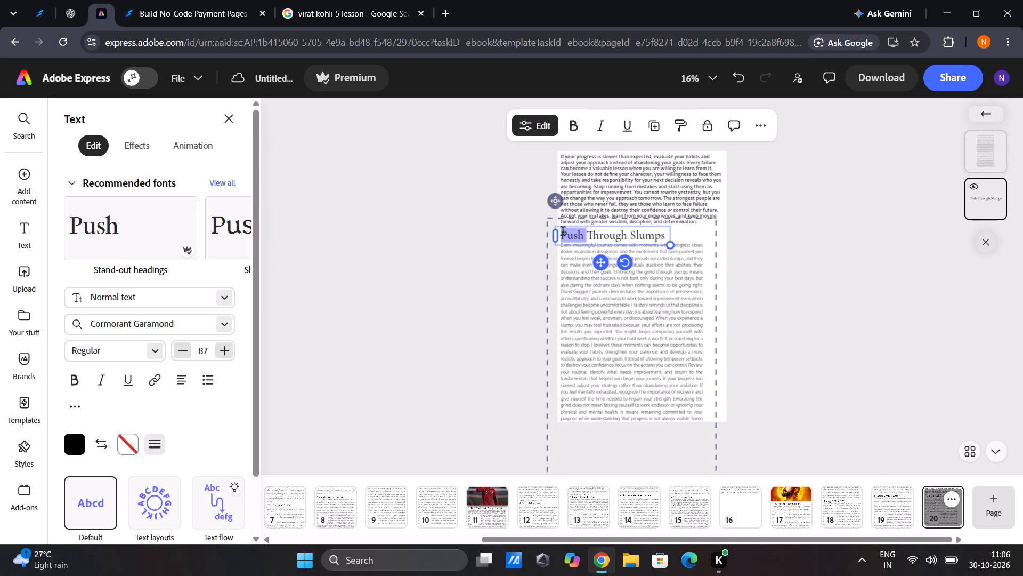
pyautogui.click(563, 233)
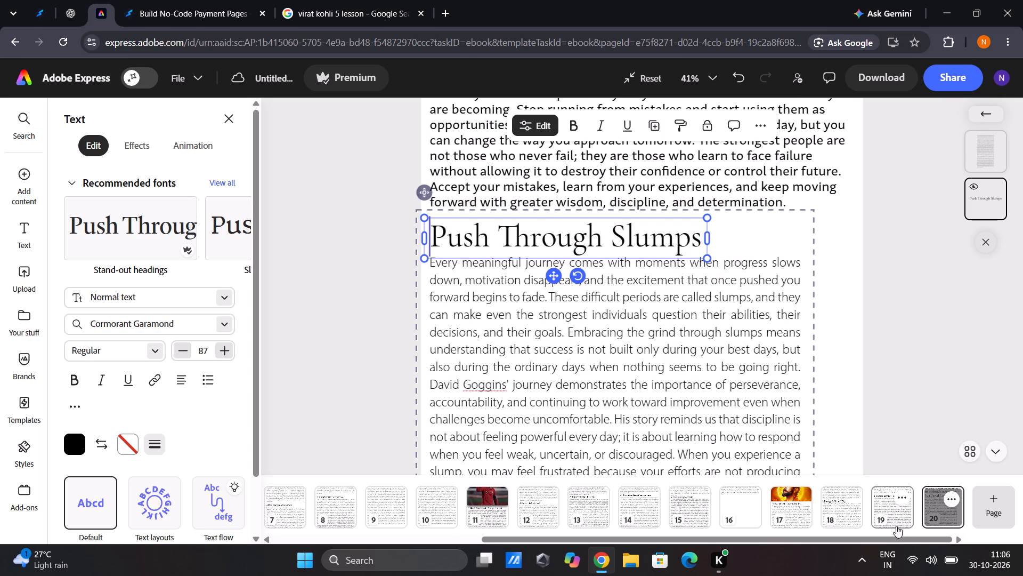
pyautogui.click(888, 508)
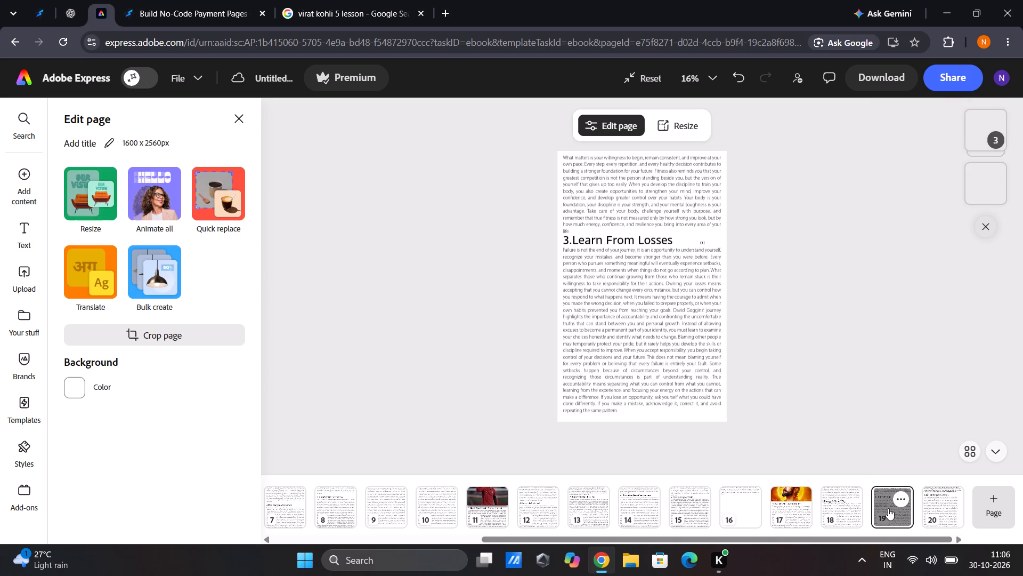
pyautogui.click(943, 517)
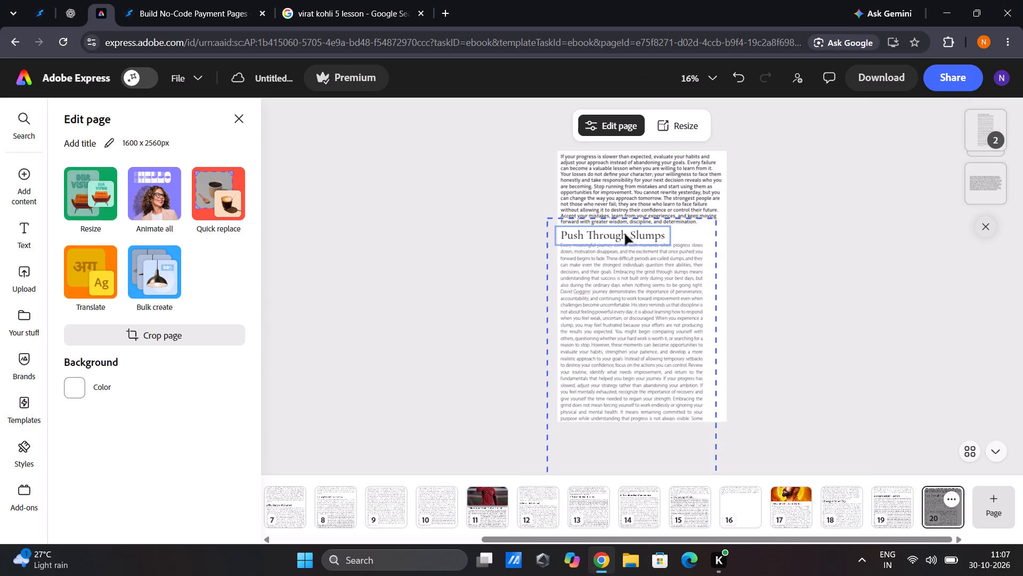
pyautogui.click(625, 234)
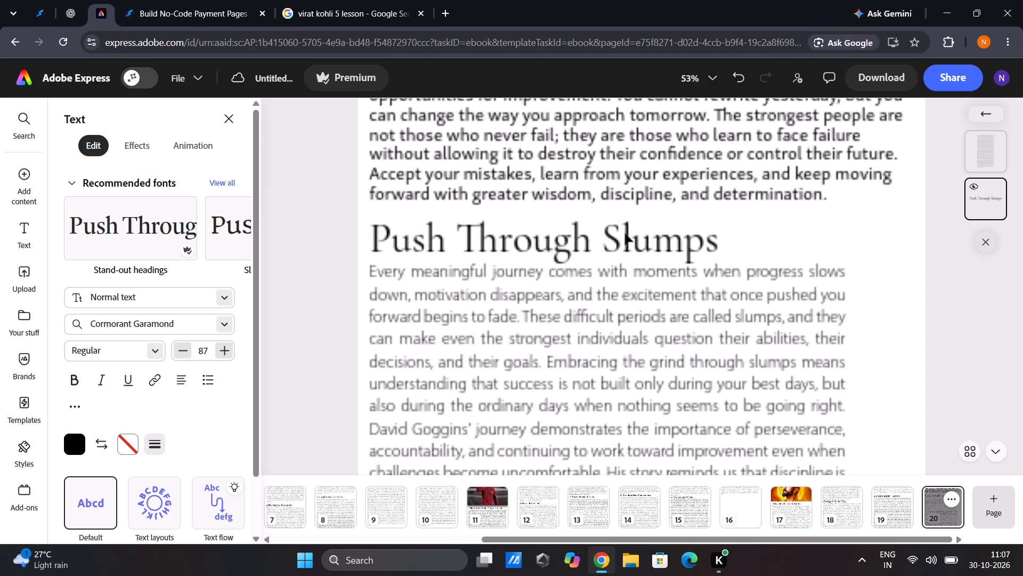
pyautogui.click(372, 236)
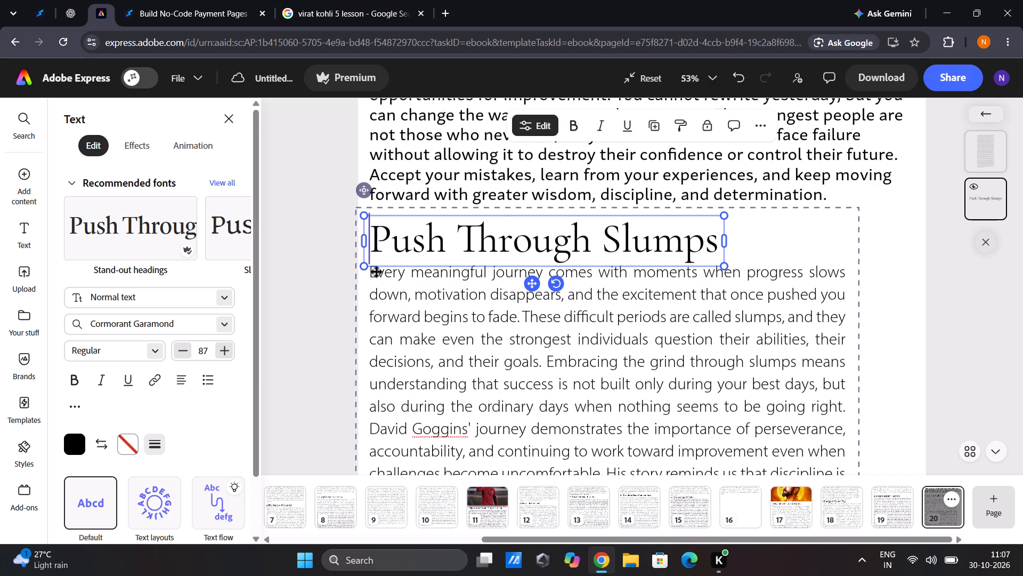
pyautogui.press('4')
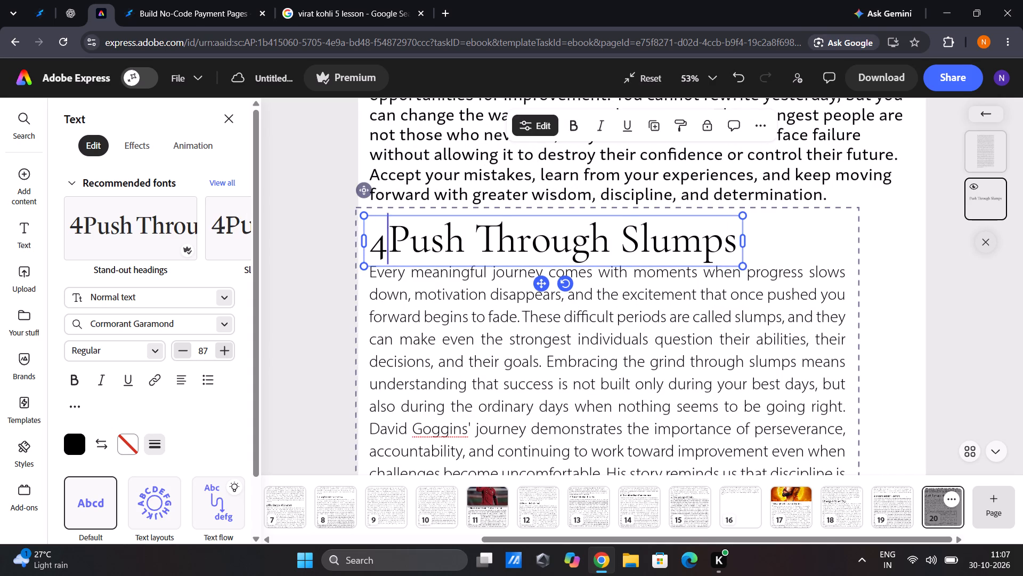
pyautogui.press('.')
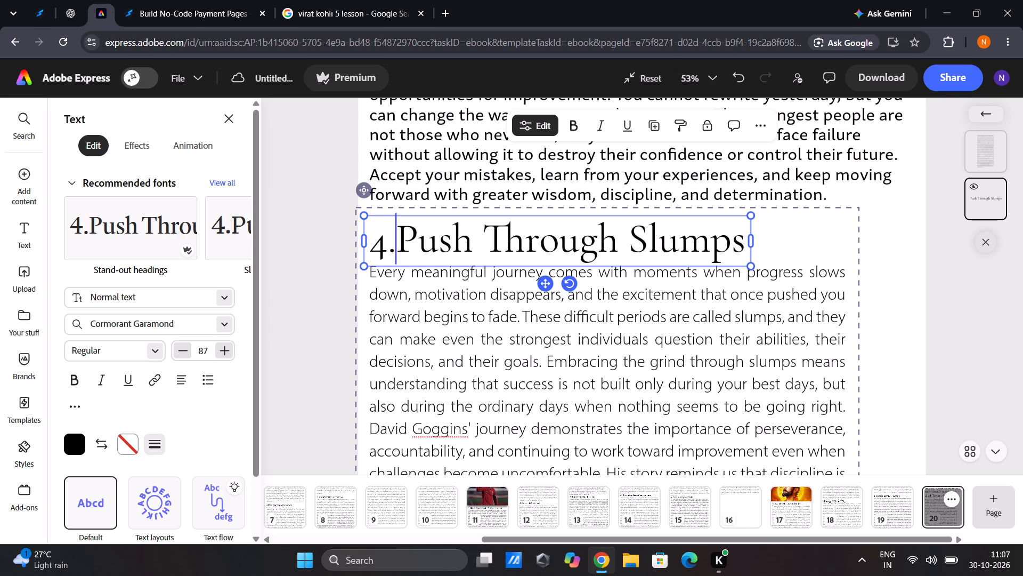
# Change the font of the "4.Push Through Slumps" heading to Guyot Headline.
pyautogui.click(147, 235)
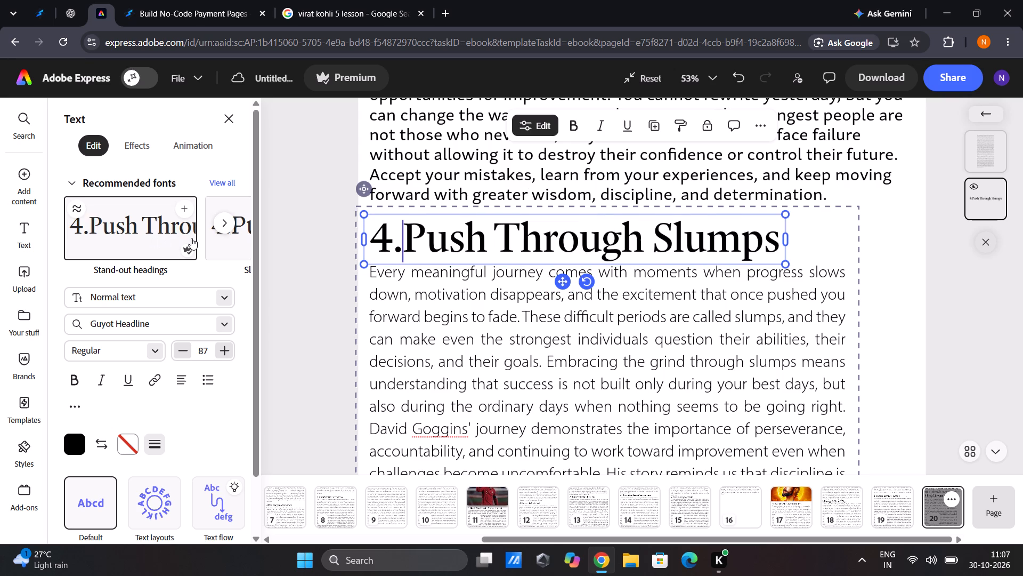
pyautogui.scroll(-1, 191, 238)
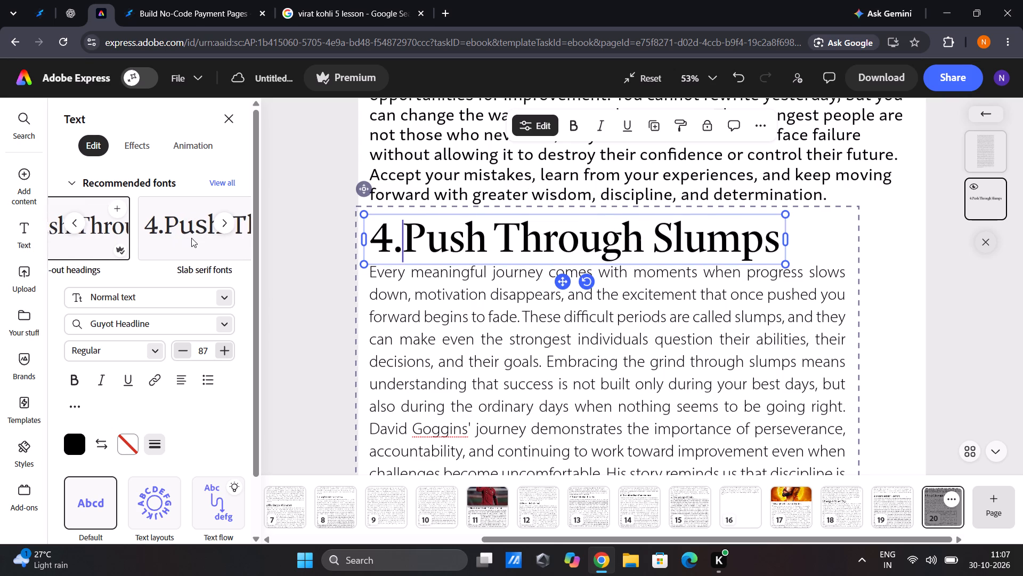
pyautogui.scroll(-1, 191, 238)
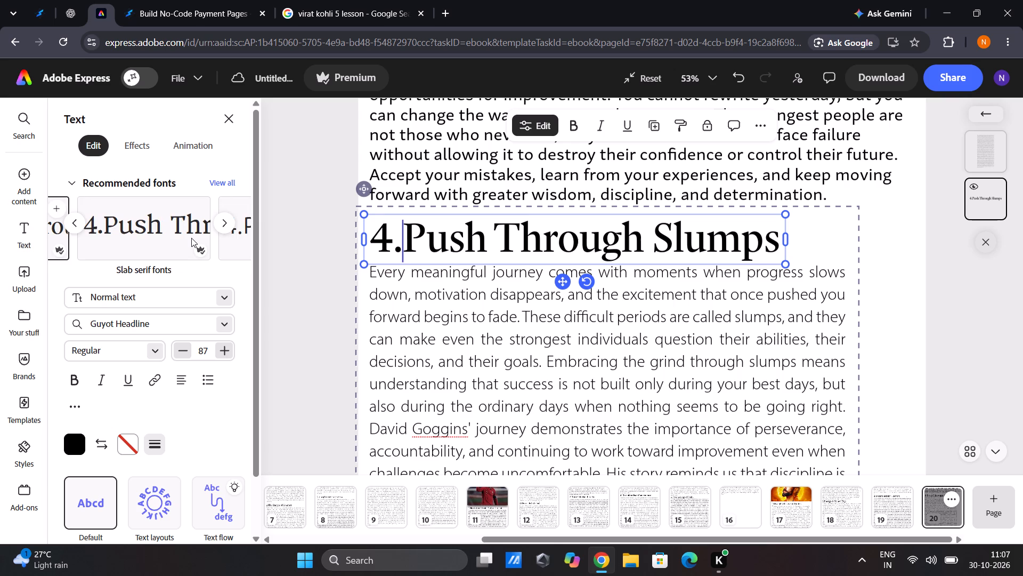
pyautogui.scroll(-1, 191, 238)
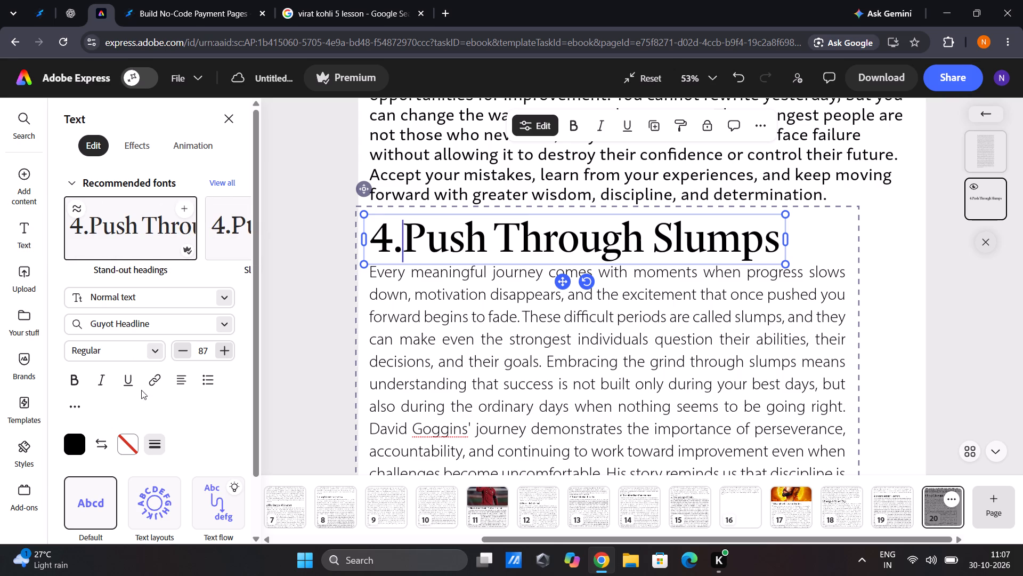
# Set the font size of the "4.Push Through Slumps" heading on page 20 to 70.
pyautogui.click(181, 351)
pyautogui.click(181, 351)
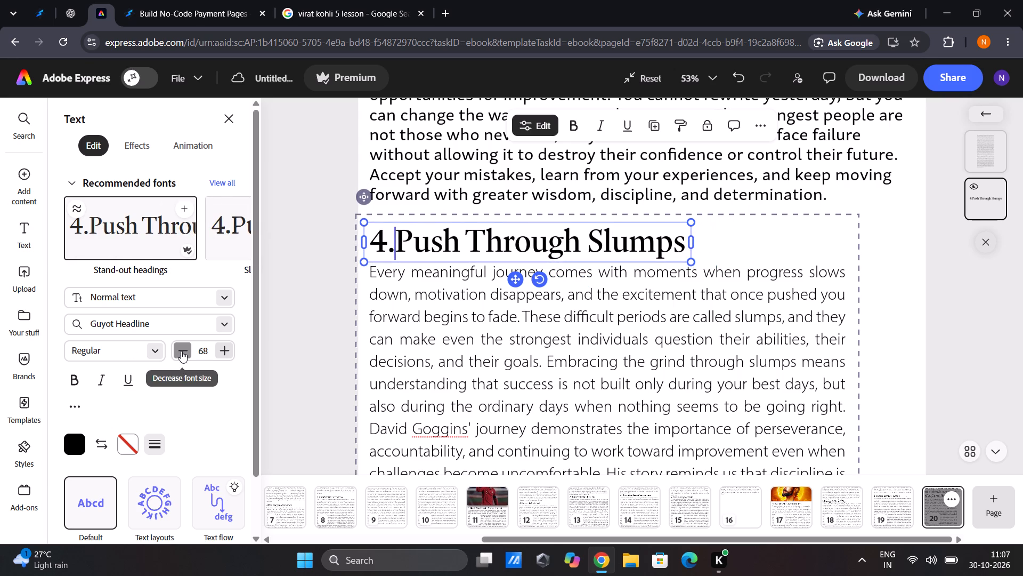
pyautogui.rightClick(222, 351)
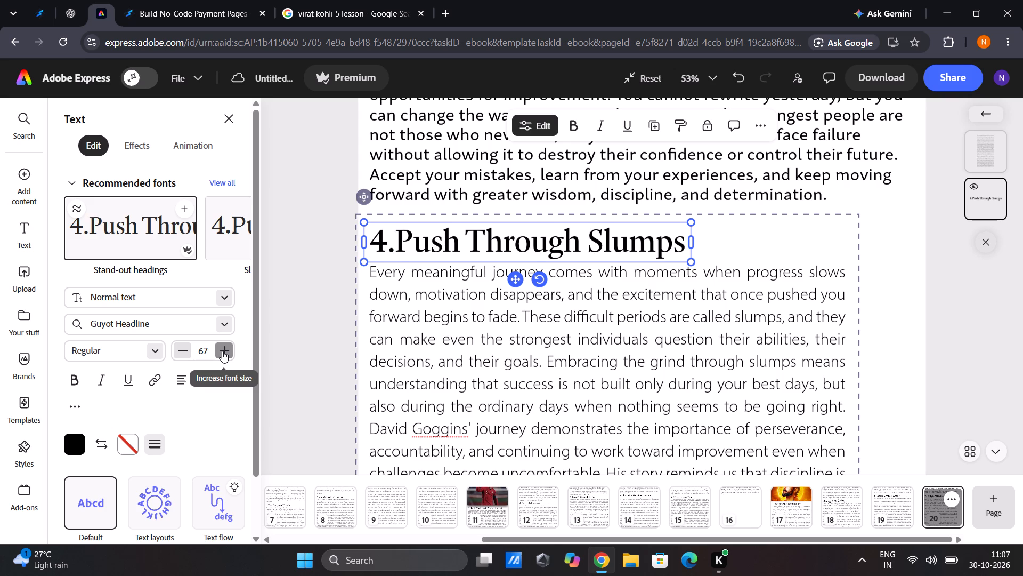
pyautogui.click(222, 351)
pyautogui.click(222, 351)
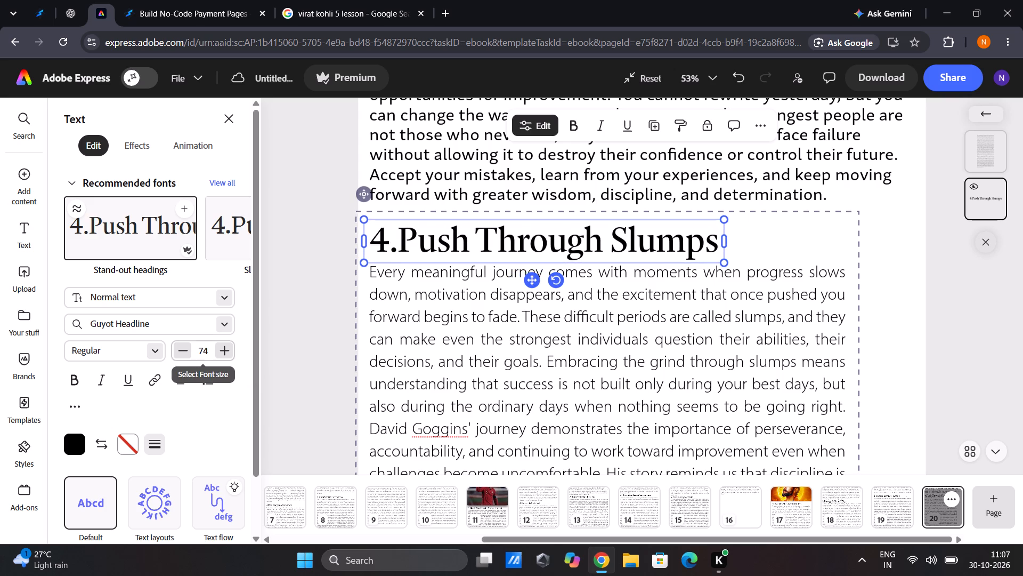
pyautogui.tripleClick(183, 350)
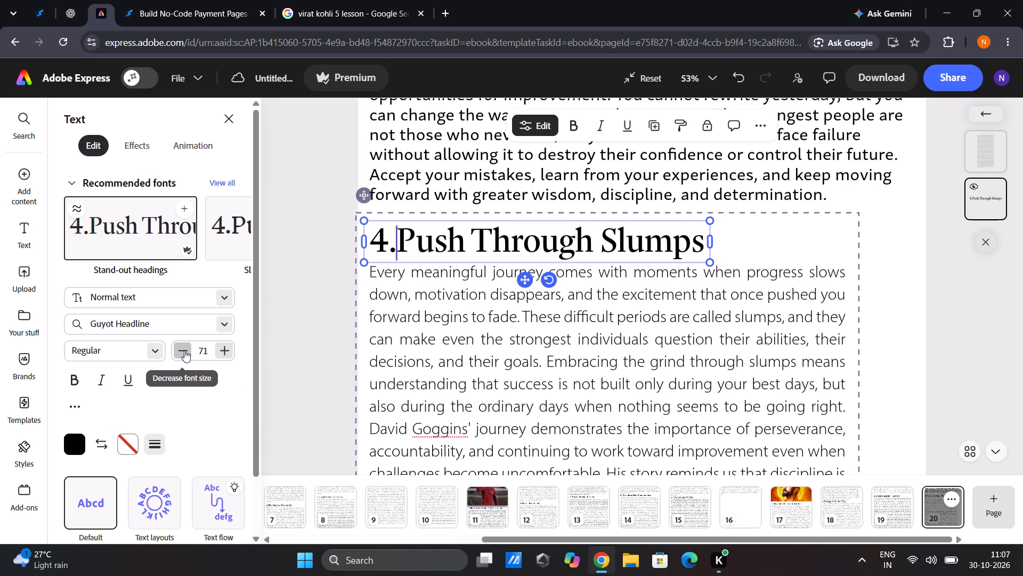
pyautogui.click(185, 350)
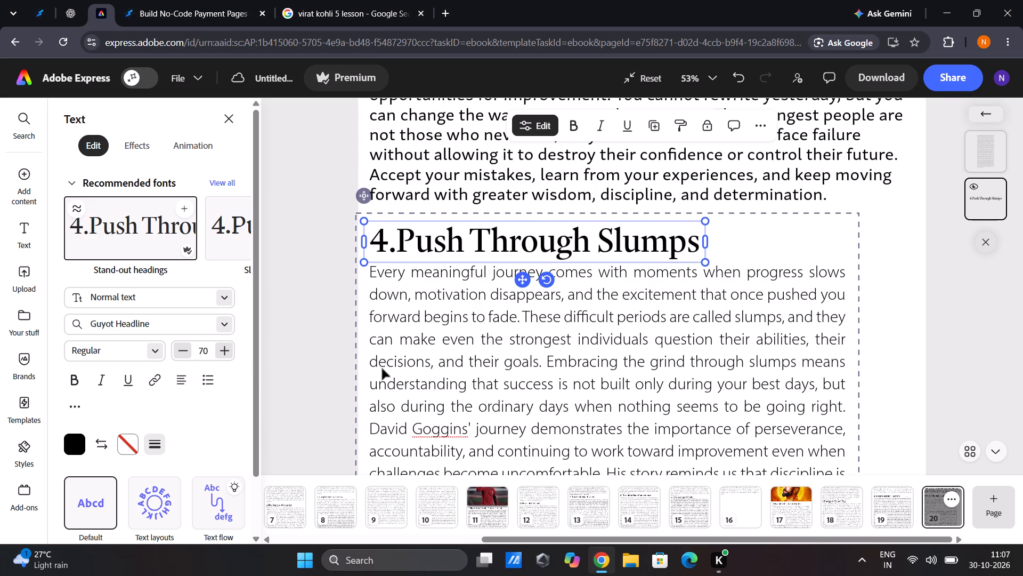
# Widen the body text box under the "4.Push Through Slumps" heading so its lines span nearly the full page width.
pyautogui.scroll(-2, 382, 369)
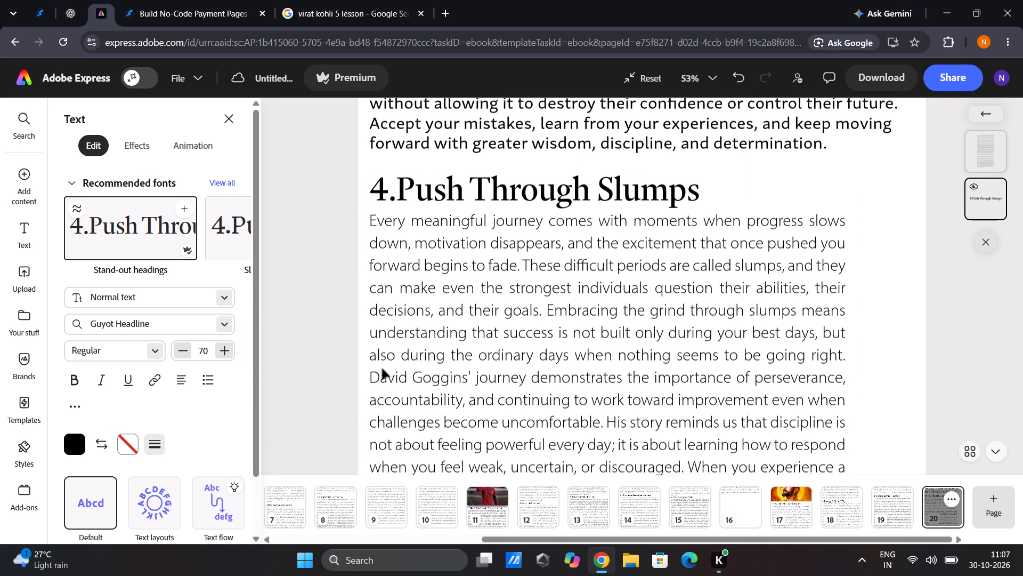
pyautogui.scroll(-1, 382, 369)
pyautogui.click(571, 328)
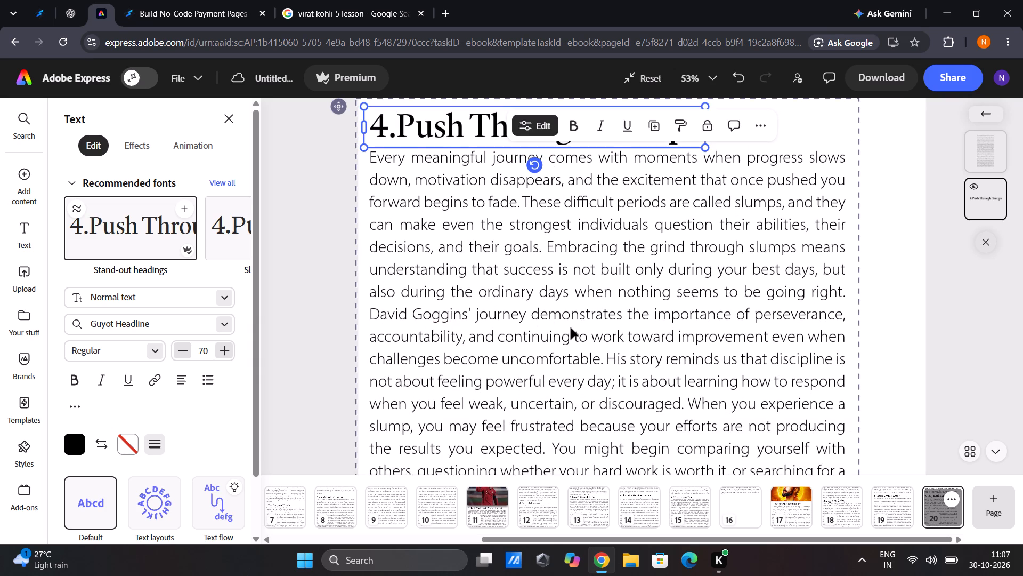
pyautogui.click(571, 328)
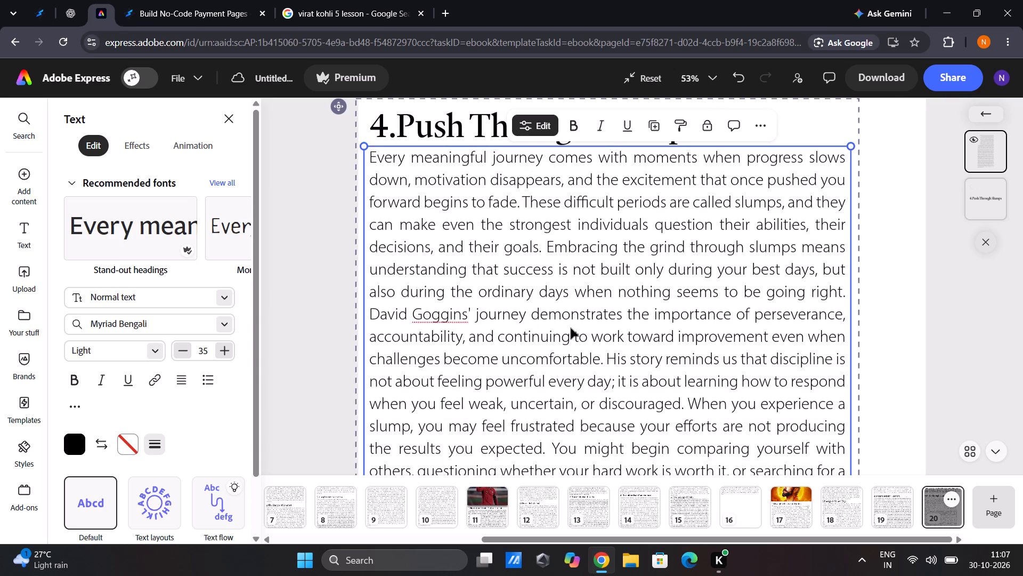
pyautogui.scroll(-2, 571, 328)
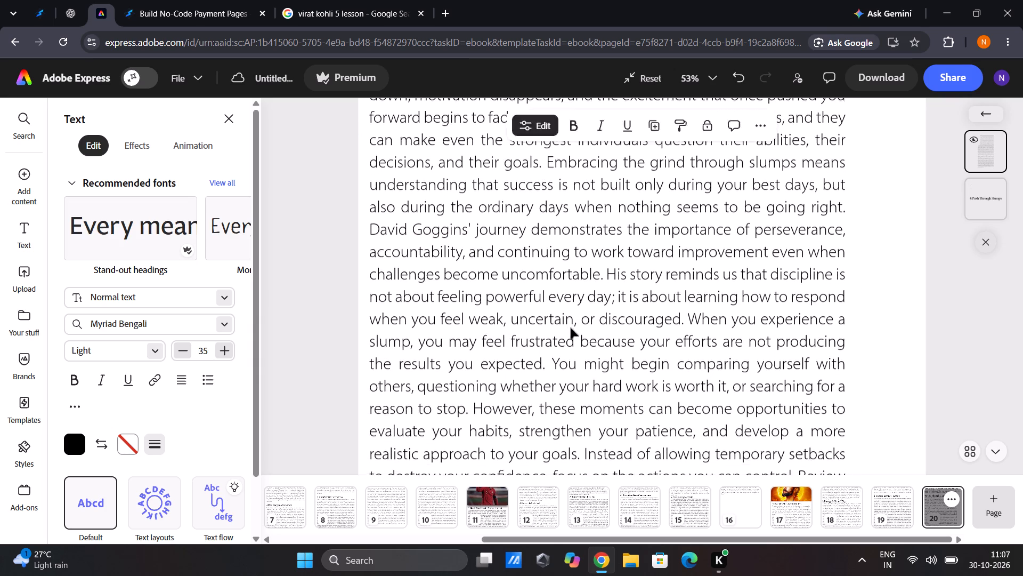
pyautogui.scroll(-9, 571, 328)
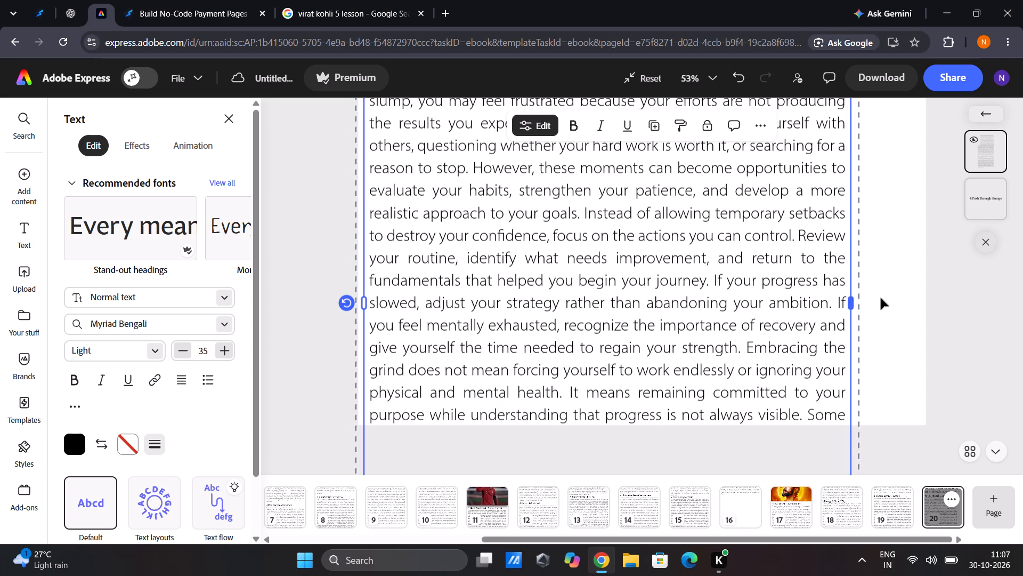
pyautogui.moveTo(851, 303); pyautogui.dragTo(890, 300)
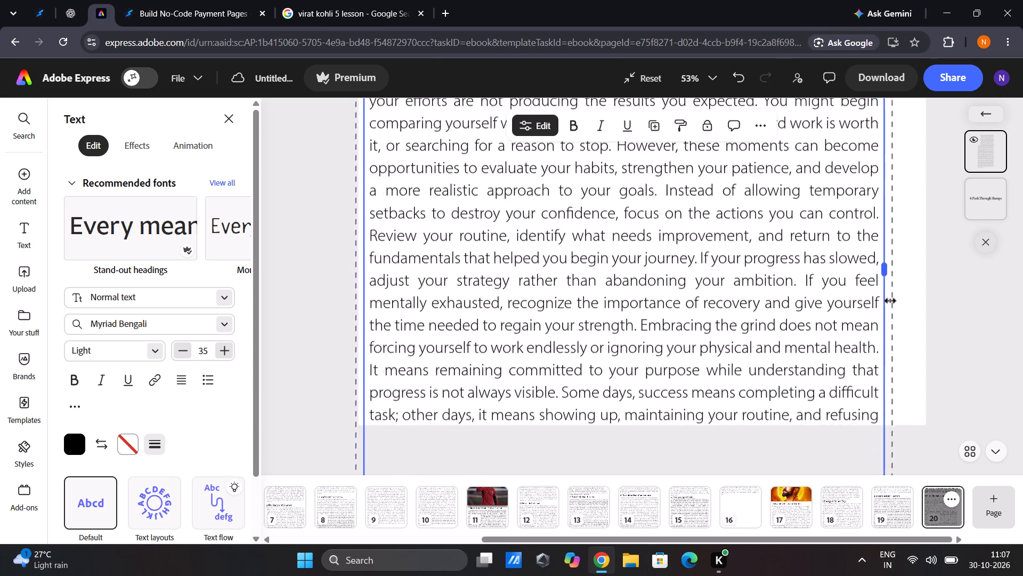
pyautogui.moveTo(890, 300); pyautogui.dragTo(908, 298)
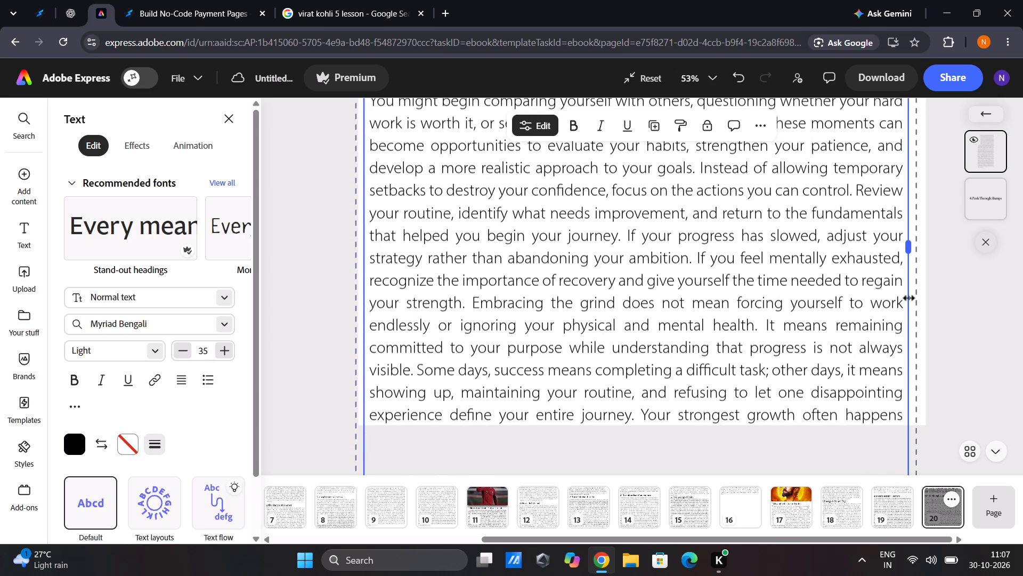
pyautogui.moveTo(908, 298); pyautogui.dragTo(913, 301)
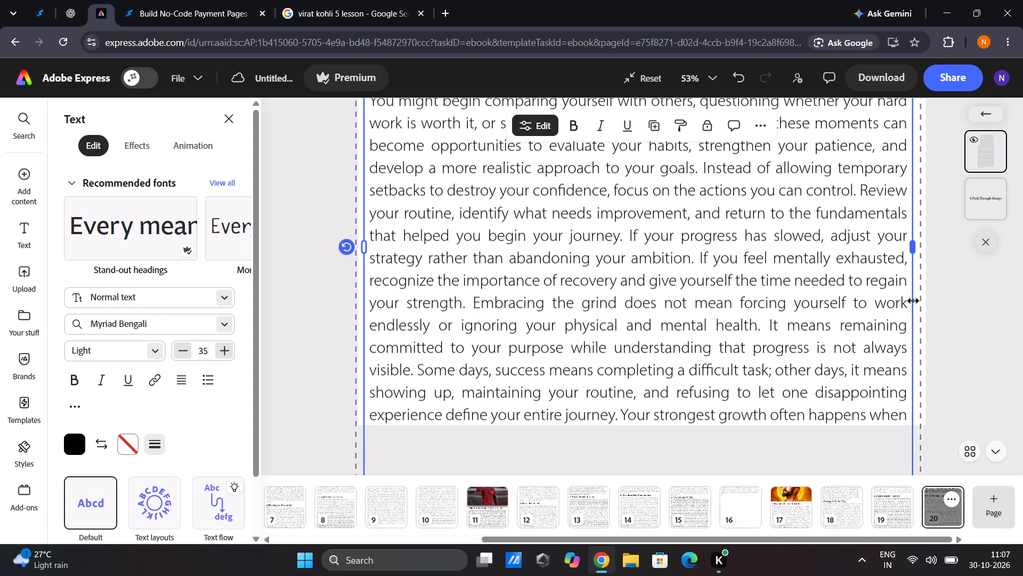
pyautogui.scroll(8, 913, 300)
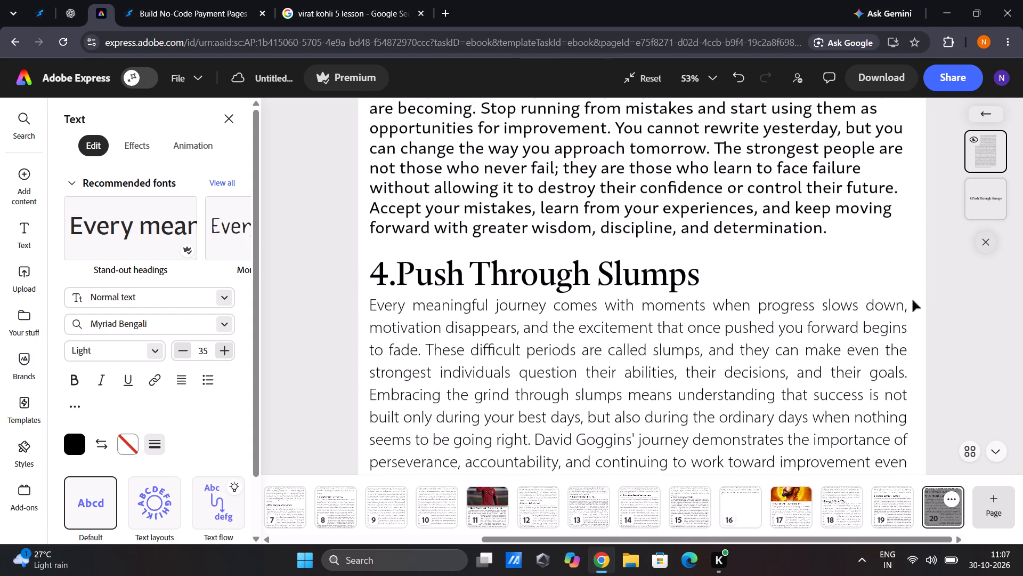
pyautogui.scroll(1, 913, 300)
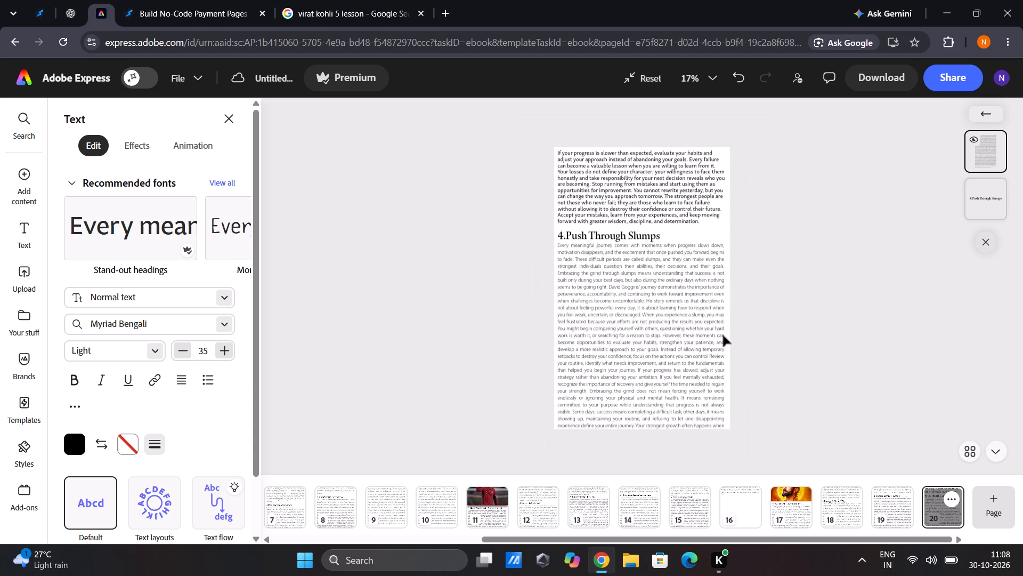
pyautogui.click(707, 325)
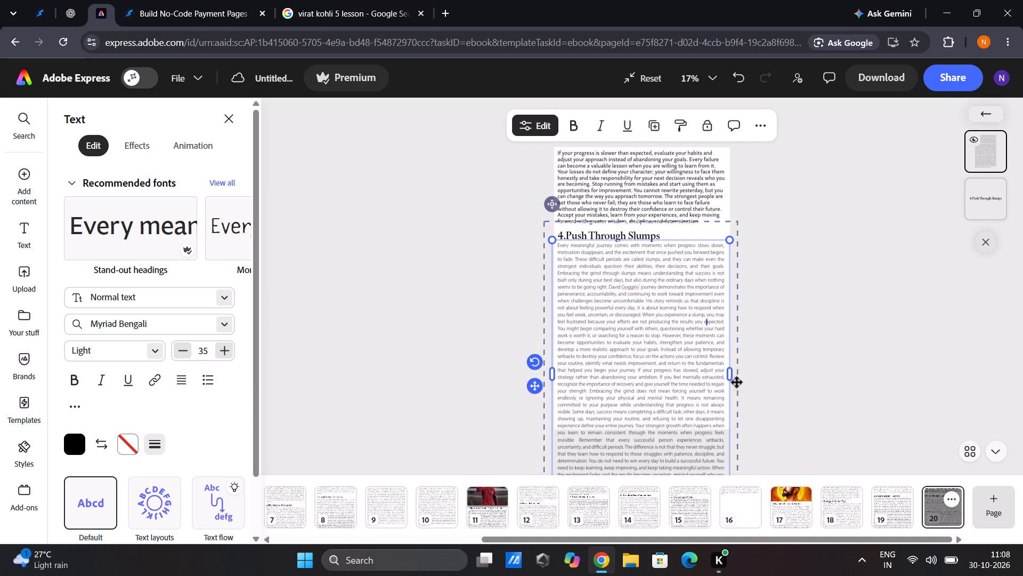
pyautogui.click(733, 379)
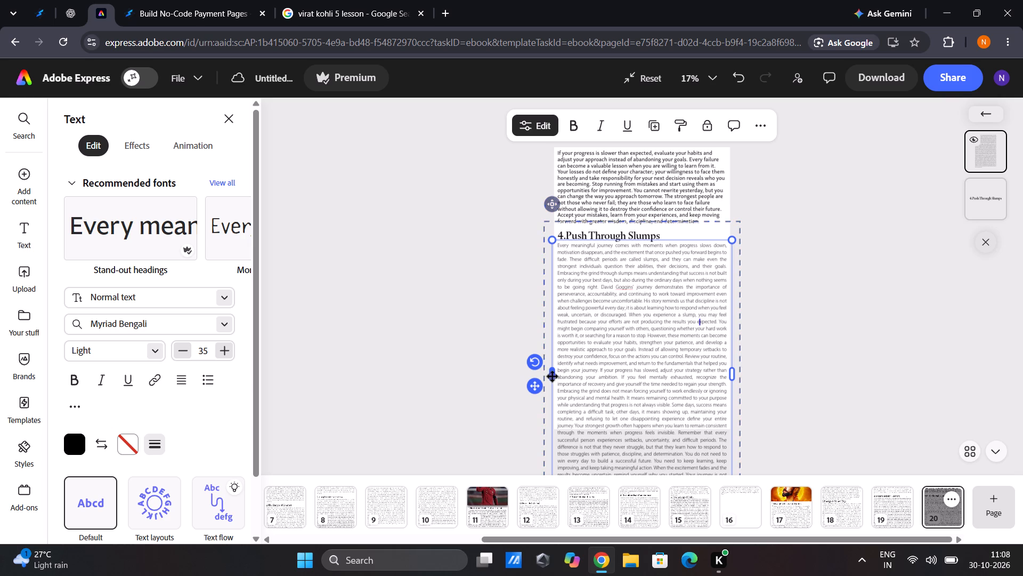
pyautogui.click(553, 376)
# Cut the body text overflowing page 20, from "and refusing to let one disappointing experience" through "become a permanent stop.".
pyautogui.scroll(-5, 641, 343)
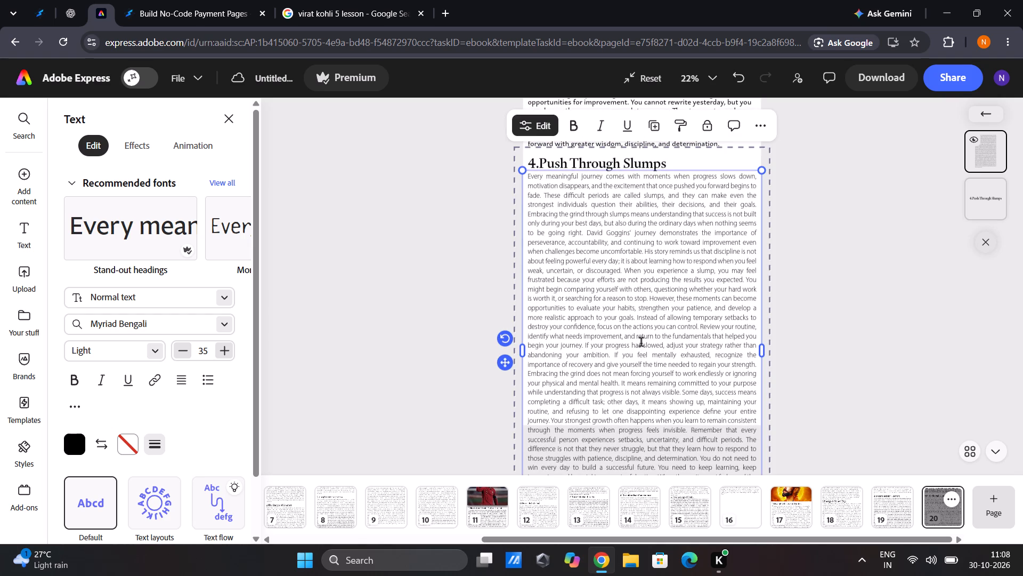
pyautogui.scroll(-3, 641, 343)
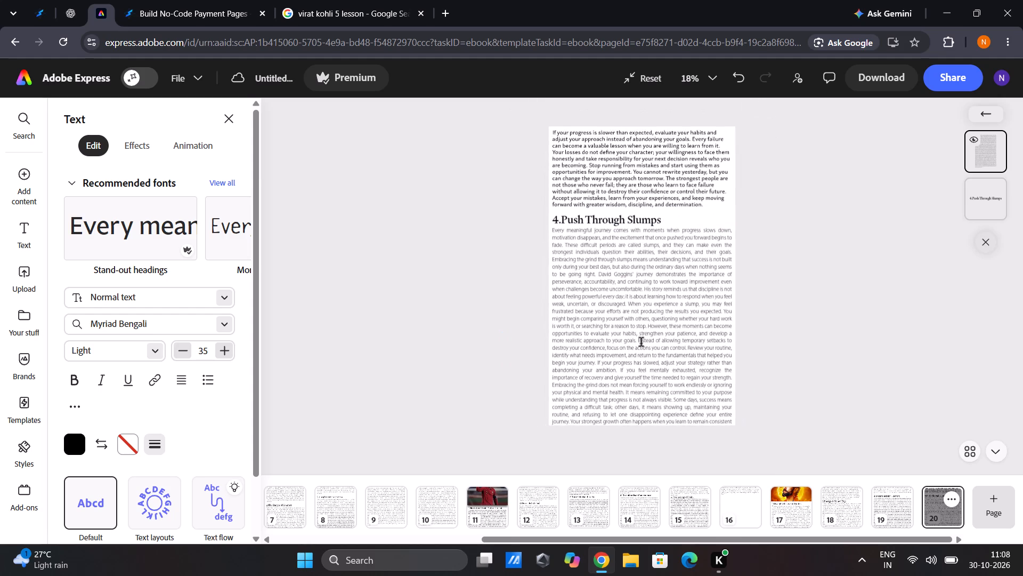
pyautogui.scroll(-3, 641, 343)
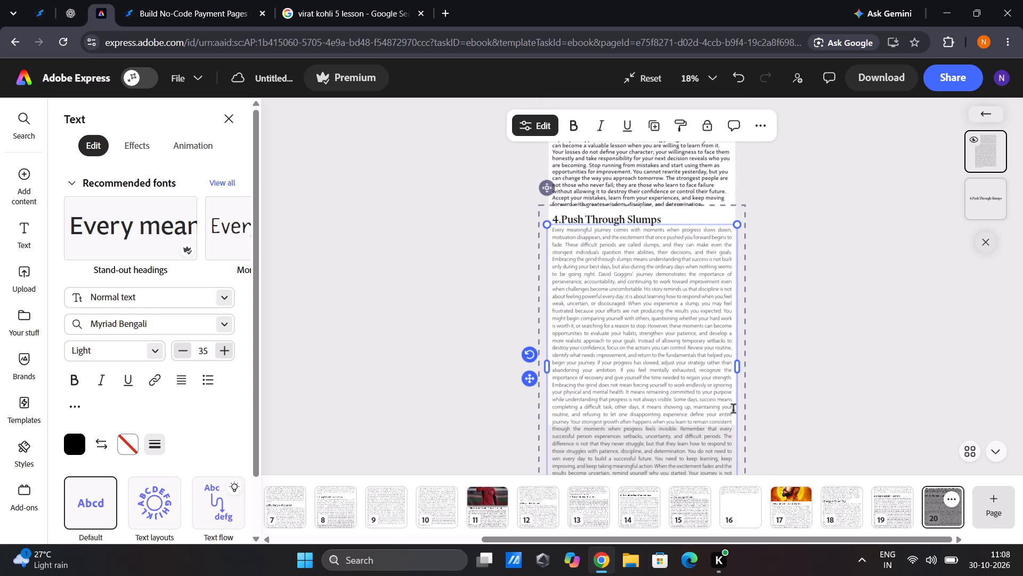
pyautogui.moveTo(798, 380); pyautogui.dragTo(783, 277)
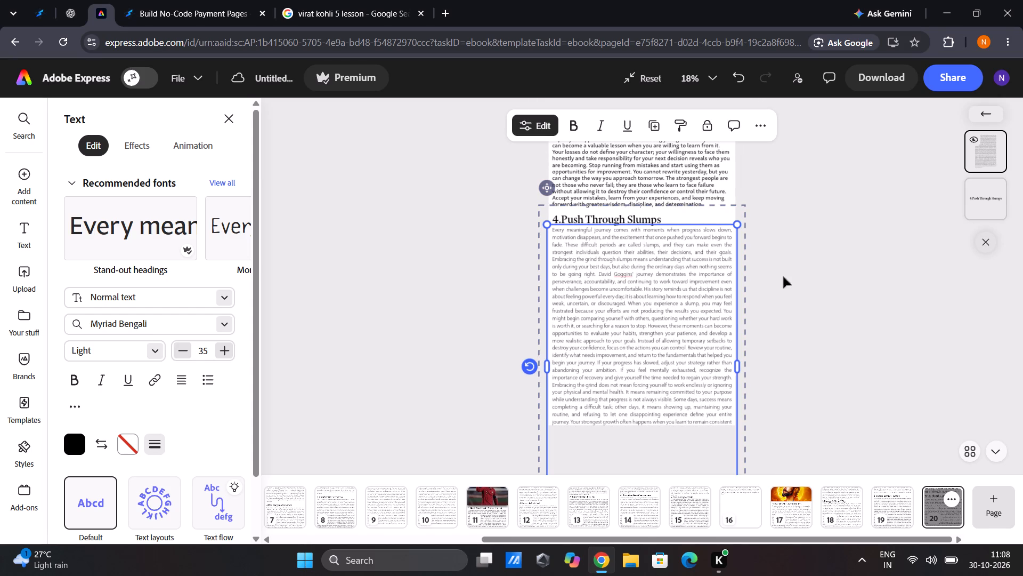
pyautogui.doubleClick(595, 410)
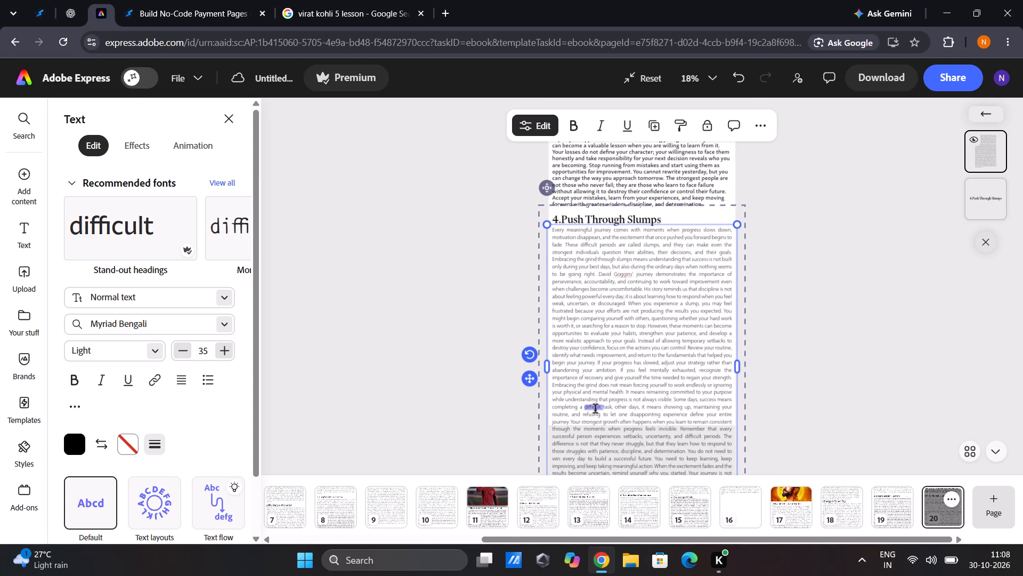
pyautogui.scroll(-2, 595, 410)
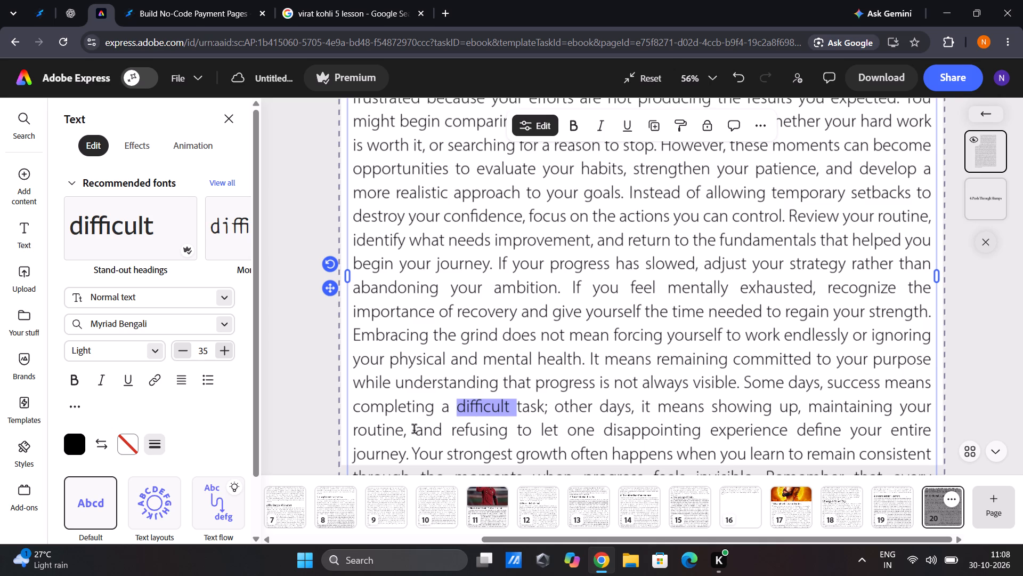
pyautogui.moveTo(414, 430); pyautogui.dragTo(587, 500)
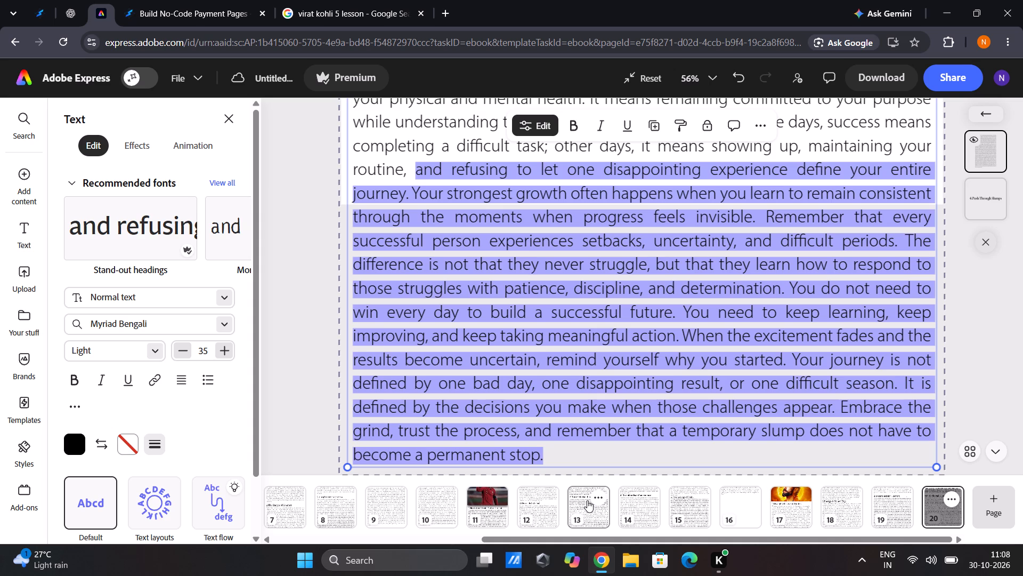
pyautogui.hotkey('ctrl', 'x')
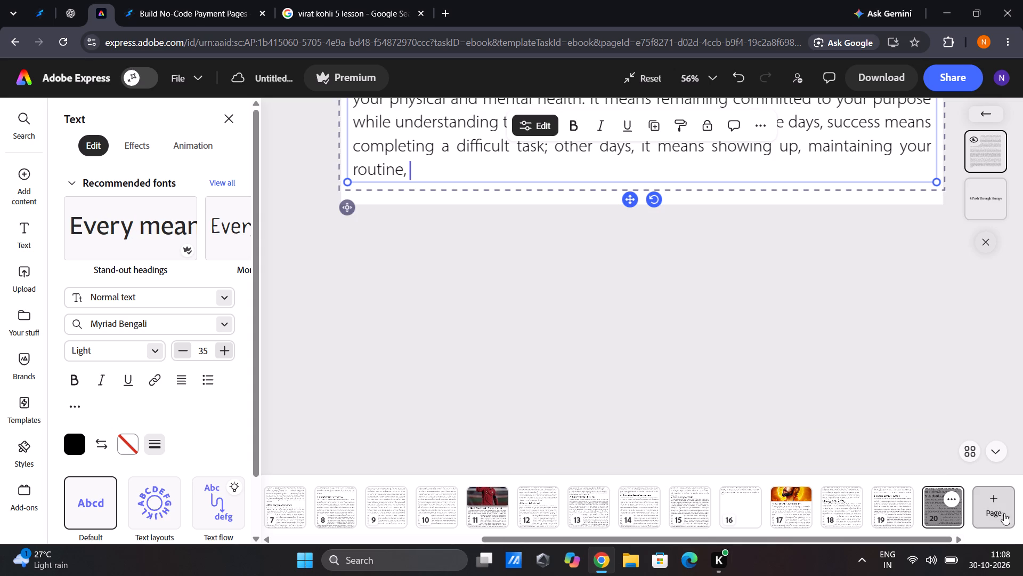
# Add a new page of the same size after page 20.
pyautogui.click(993, 498)
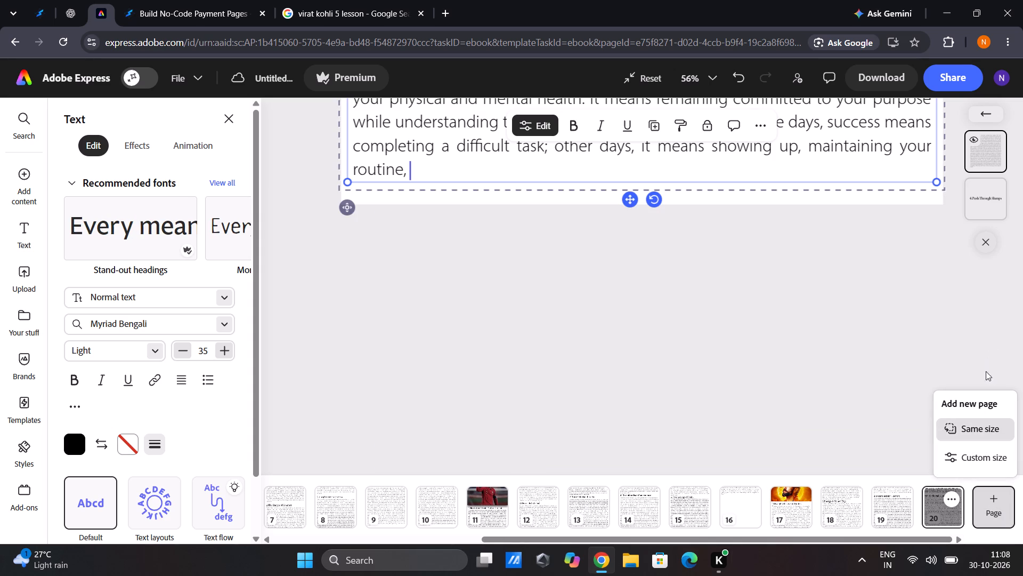
pyautogui.click(1004, 425)
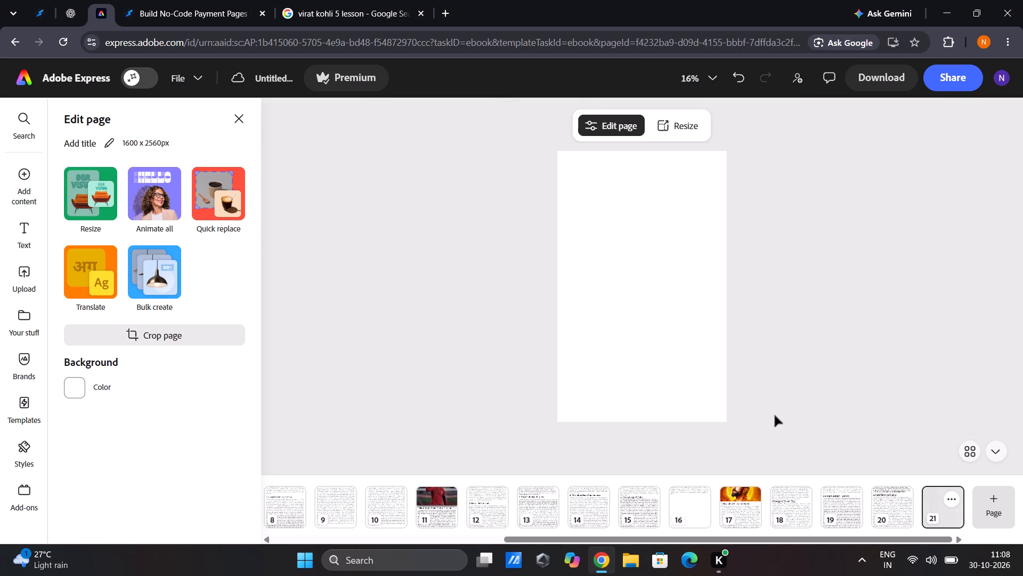
# Insert the recently used "ABOUT US" text layout on page 21 and move it to the top of the page.
pyautogui.click(33, 237)
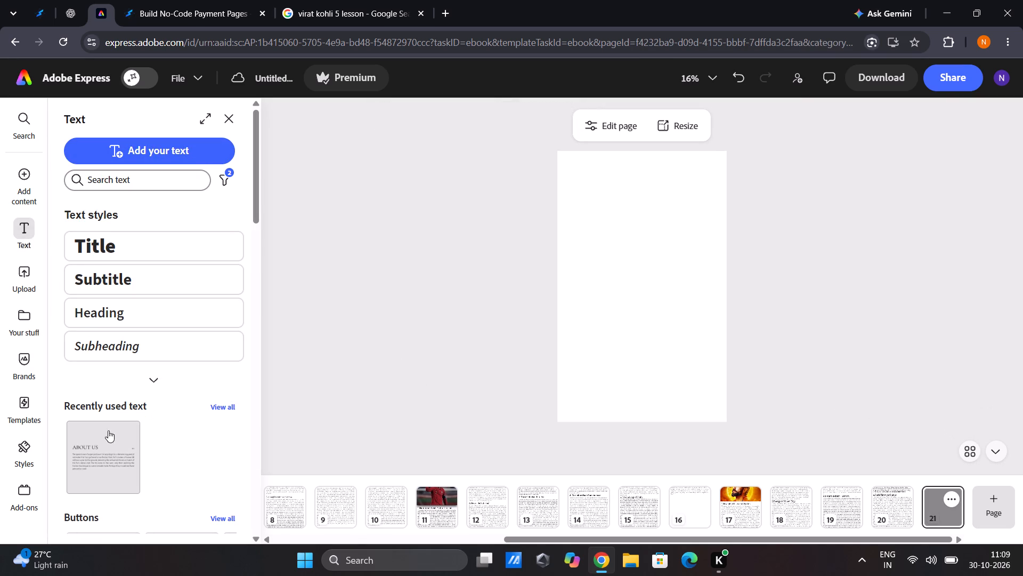
pyautogui.click(103, 449)
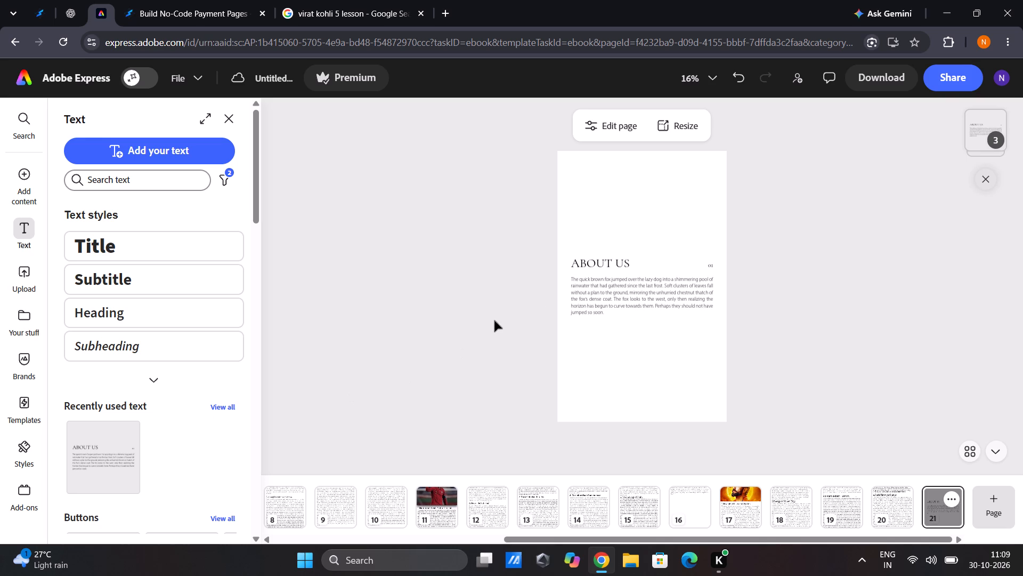
pyautogui.moveTo(647, 280); pyautogui.dragTo(638, 187)
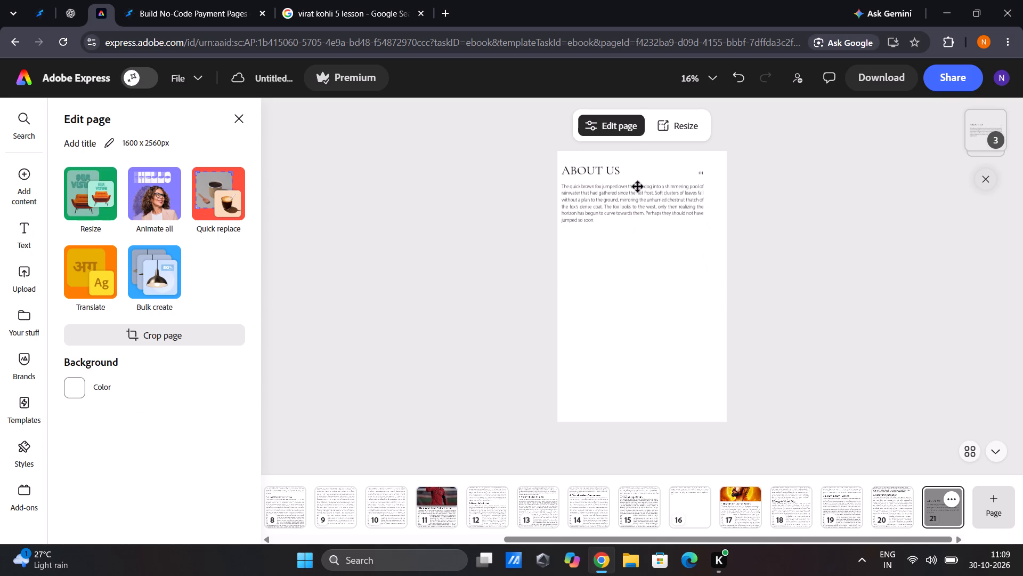
pyautogui.moveTo(638, 187); pyautogui.dragTo(639, 182)
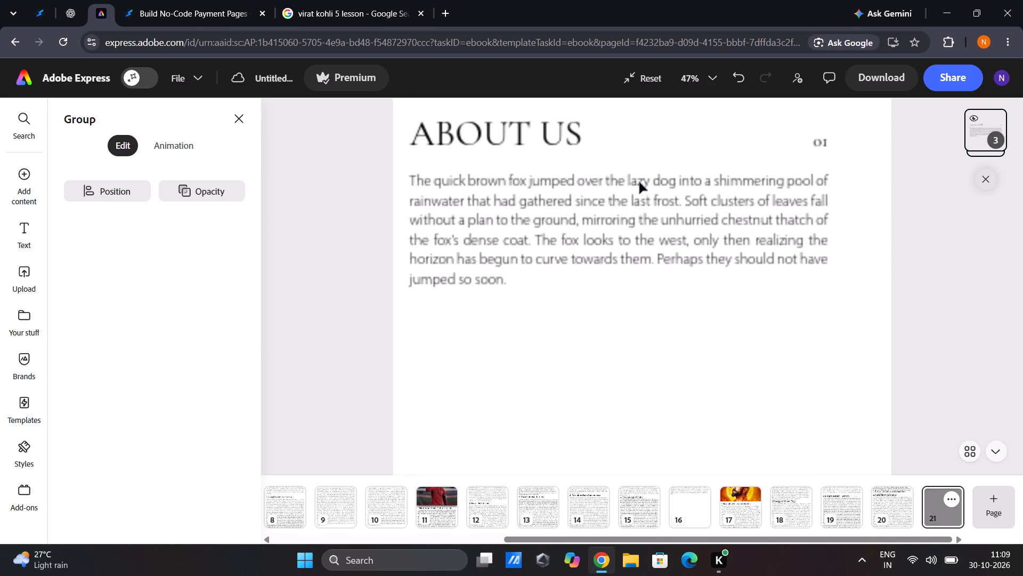
# Delete the "ABOUT US" heading and the "01" number from the text layout on page 21.
pyautogui.scroll(1, 539, 148)
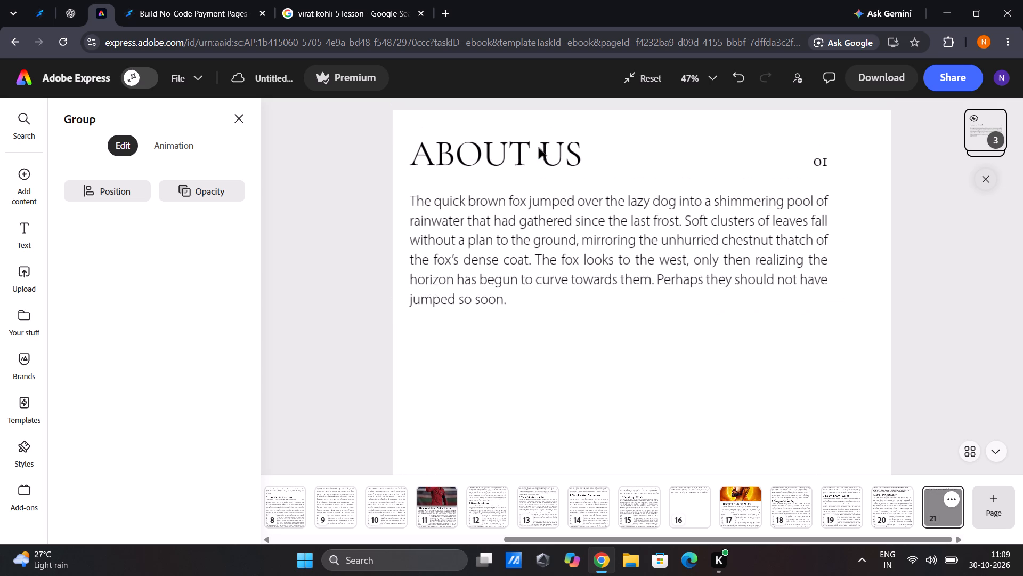
pyautogui.scroll(1, 539, 148)
pyautogui.click(543, 191)
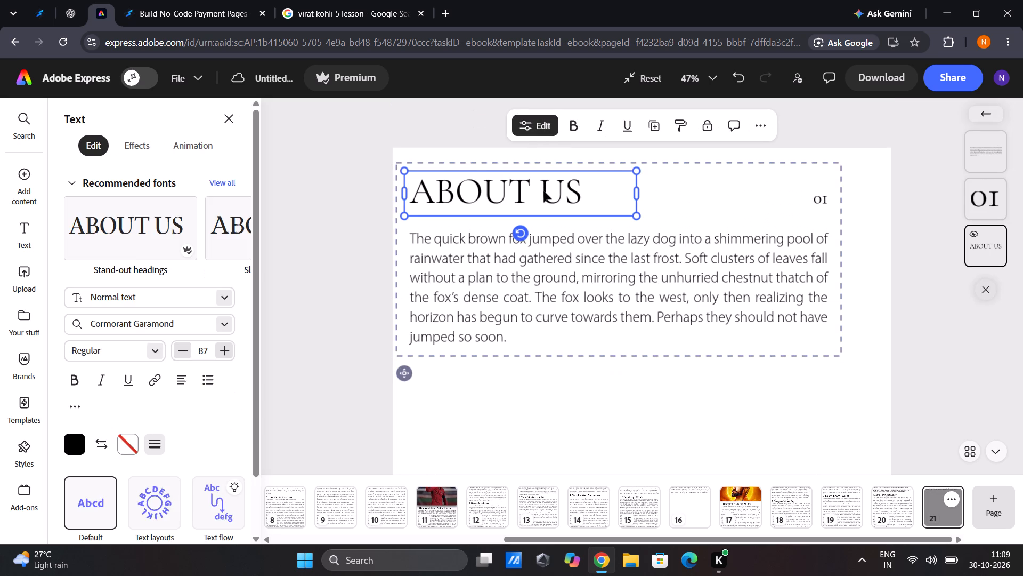
pyautogui.press('BackSpace')
pyautogui.click(816, 211)
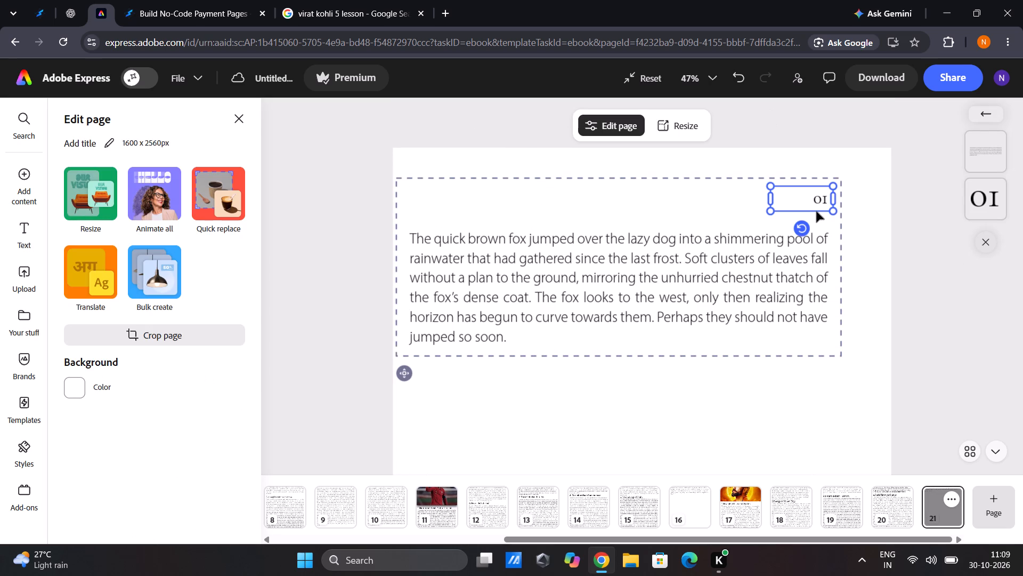
pyautogui.press('BackSpace')
# Move the placeholder paragraph to the top of page 21 and widen its box to nearly the full page width.
pyautogui.moveTo(803, 274); pyautogui.dragTo(798, 206)
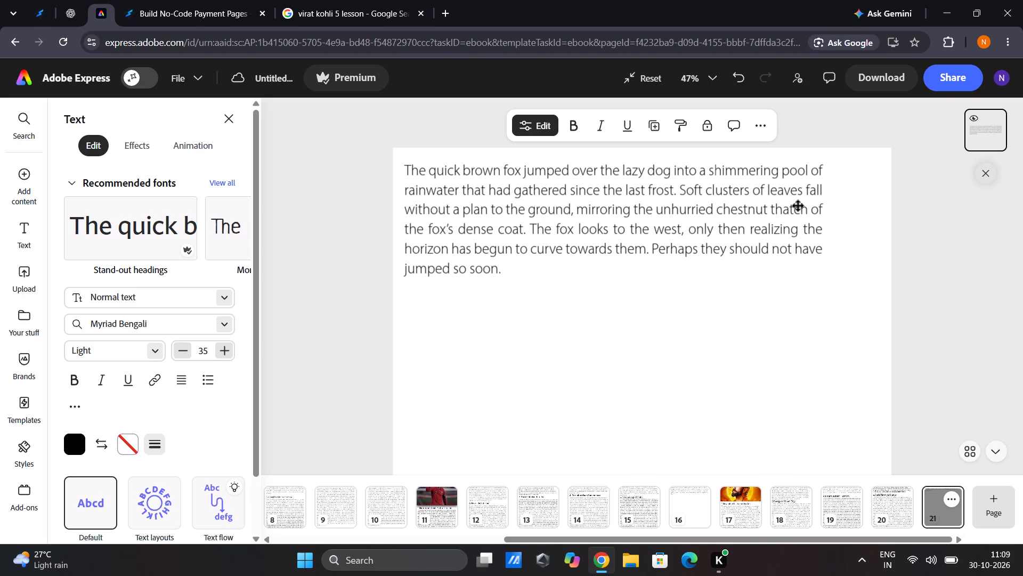
pyautogui.moveTo(798, 206); pyautogui.dragTo(799, 206)
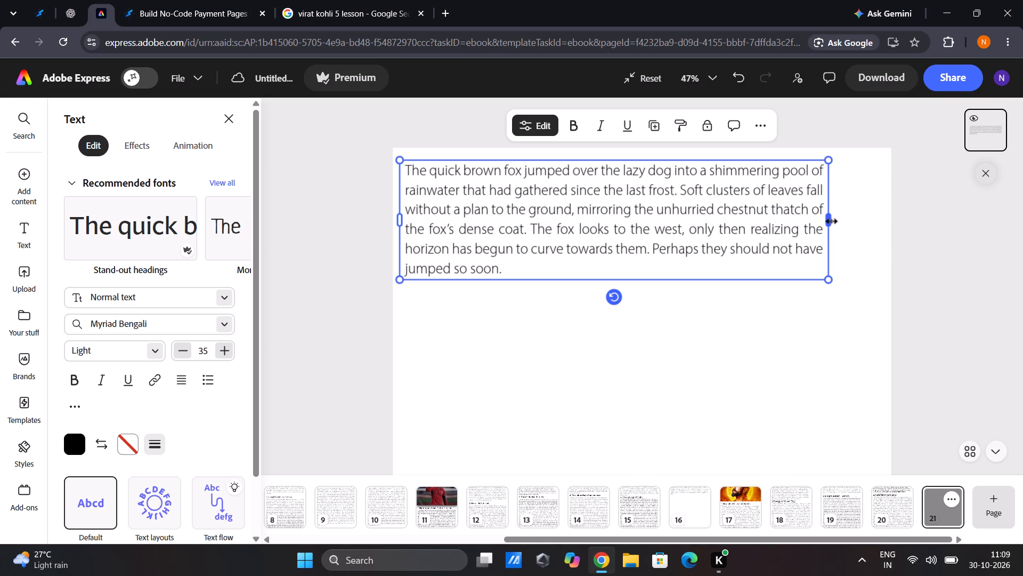
pyautogui.moveTo(830, 220); pyautogui.dragTo(881, 214)
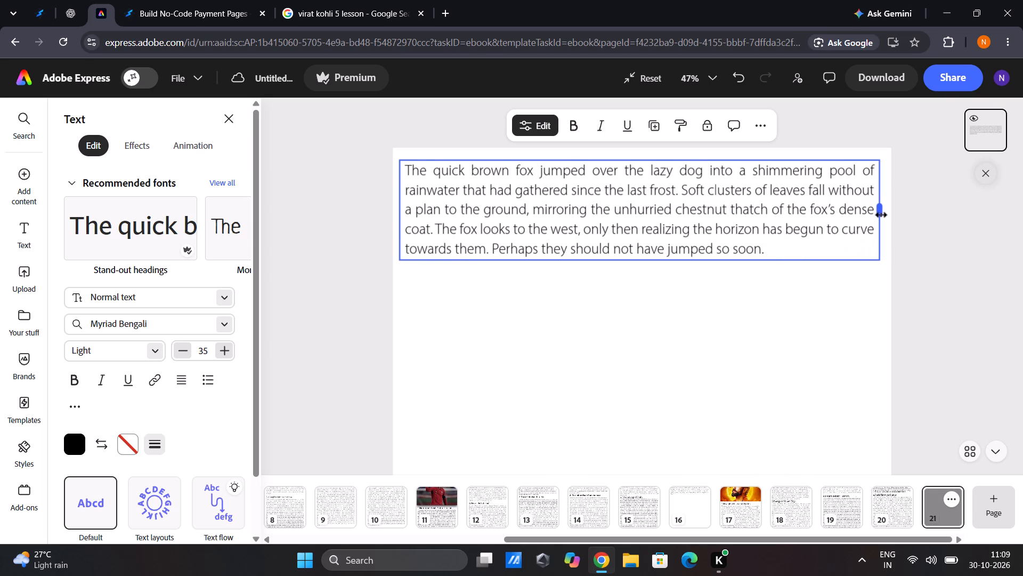
pyautogui.moveTo(881, 214); pyautogui.dragTo(887, 212)
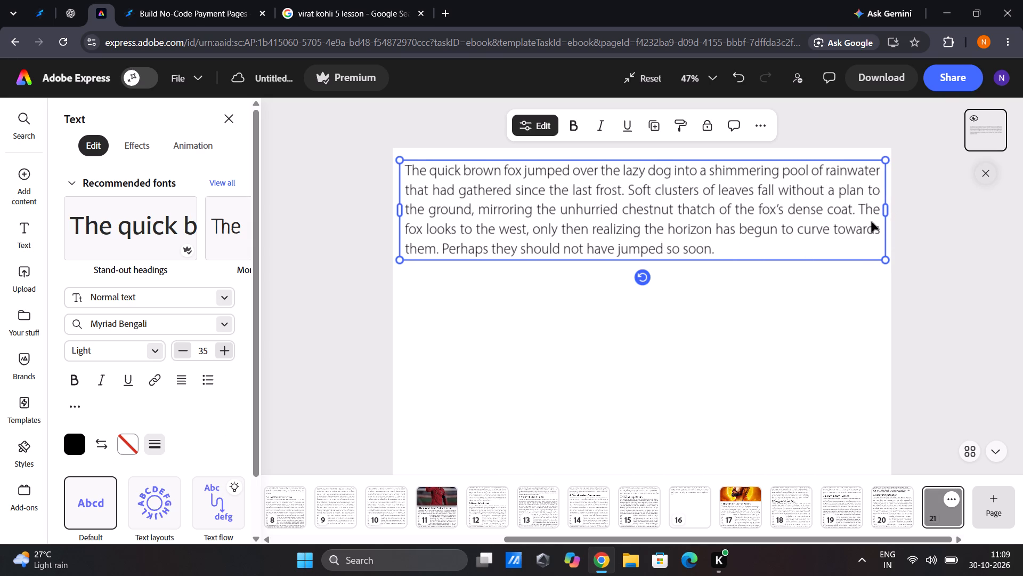
# Replace all the placeholder text on page 21 with the cut passage starting "and refusing to let one disappointing experience".
pyautogui.doubleClick(791, 226)
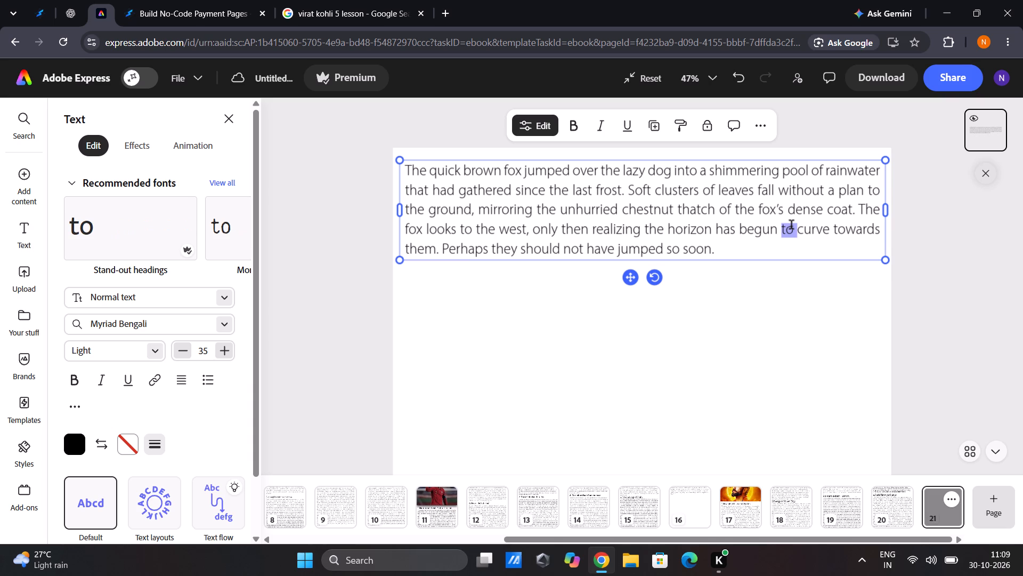
pyautogui.hotkey('ctrl', 'a')
pyautogui.press('BackSpace')
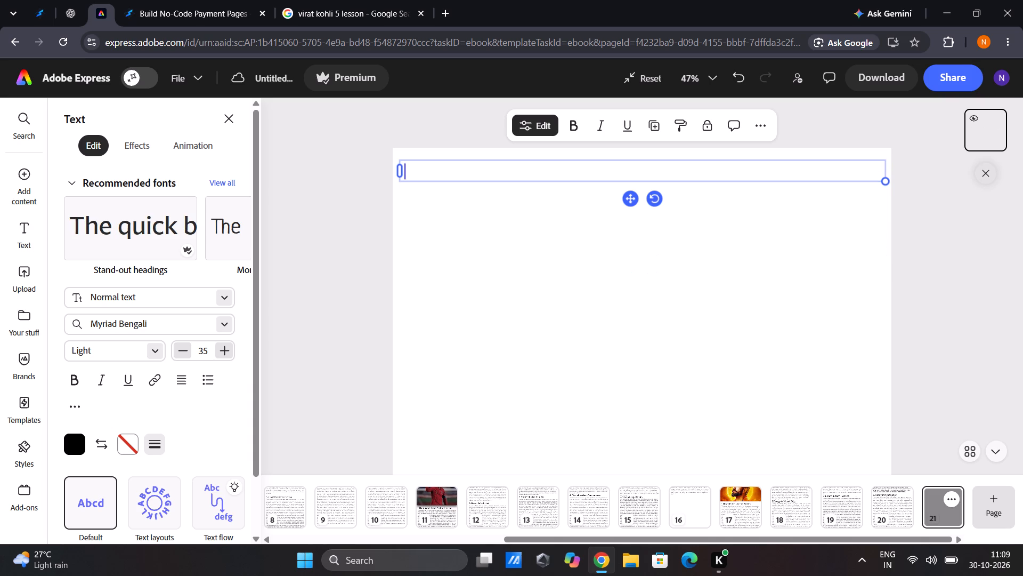
pyautogui.hotkey('ctrl', 'v')
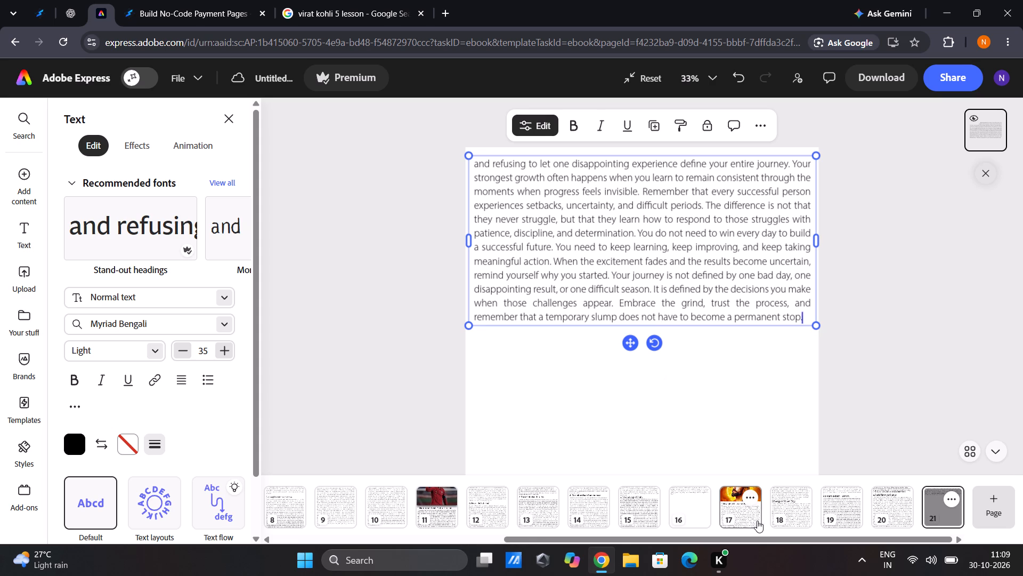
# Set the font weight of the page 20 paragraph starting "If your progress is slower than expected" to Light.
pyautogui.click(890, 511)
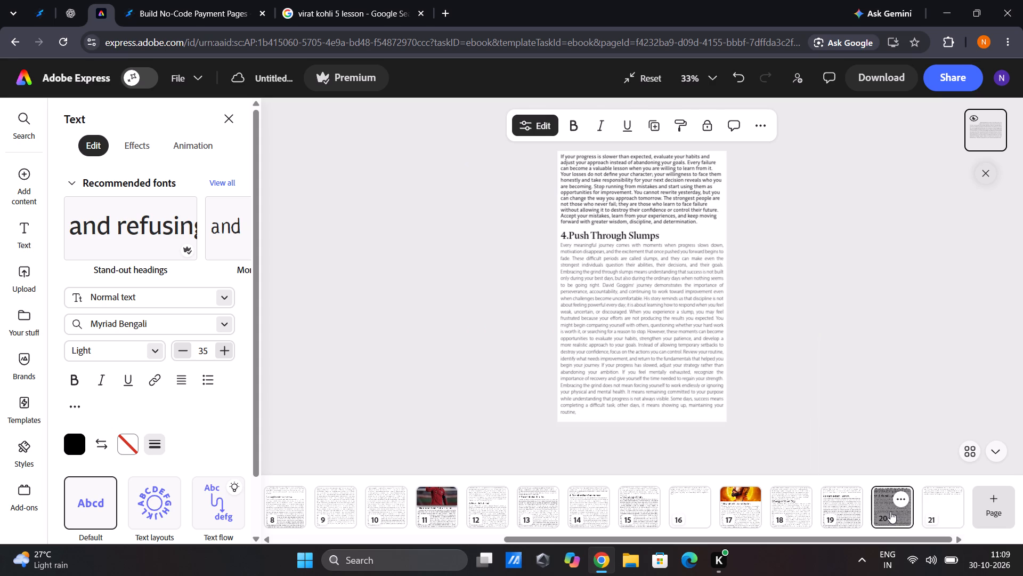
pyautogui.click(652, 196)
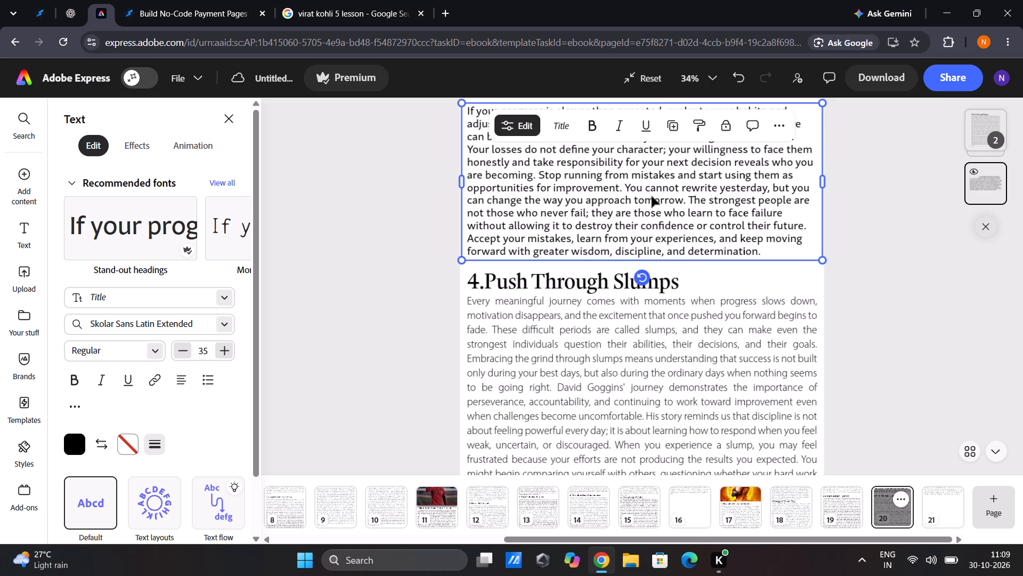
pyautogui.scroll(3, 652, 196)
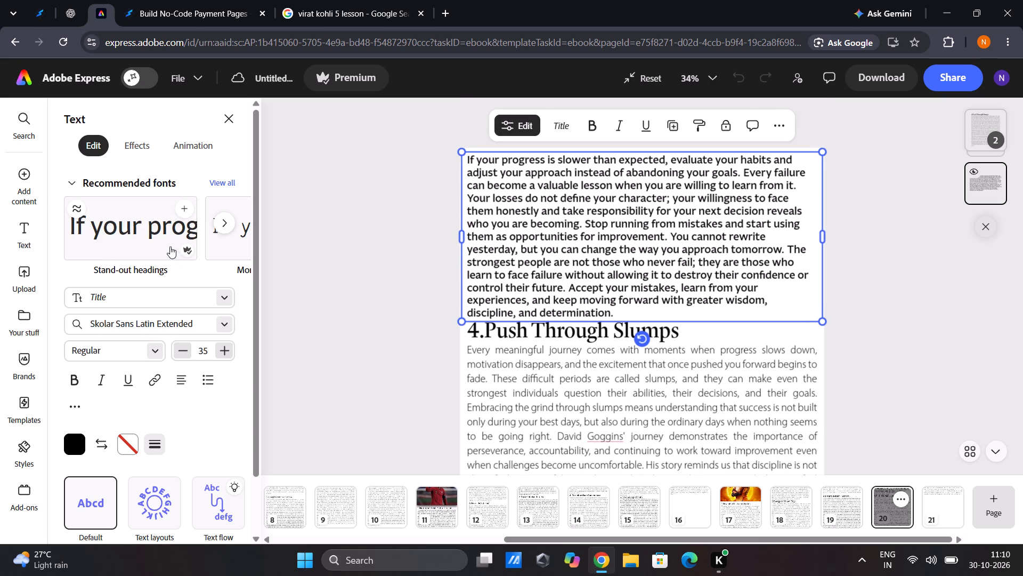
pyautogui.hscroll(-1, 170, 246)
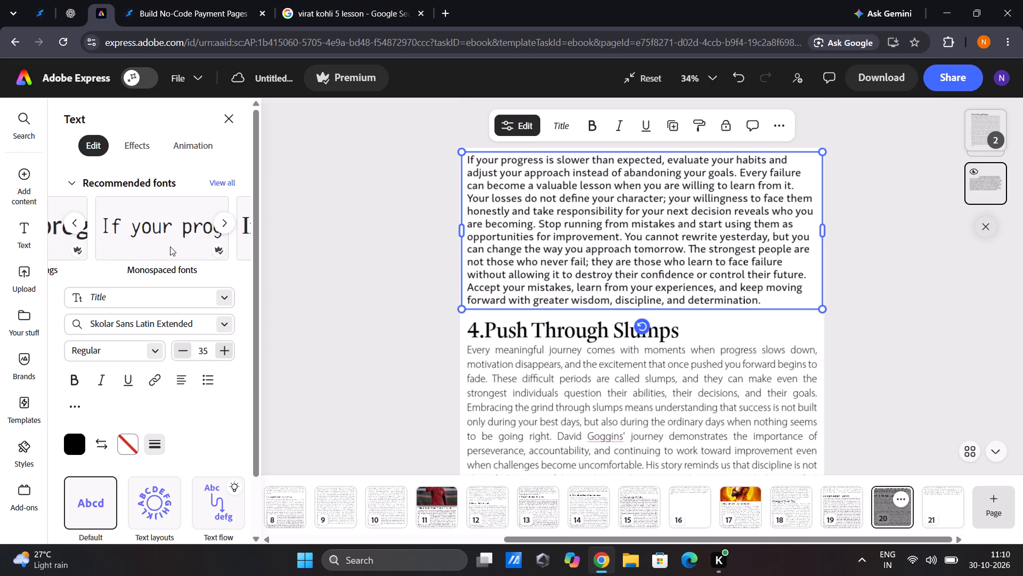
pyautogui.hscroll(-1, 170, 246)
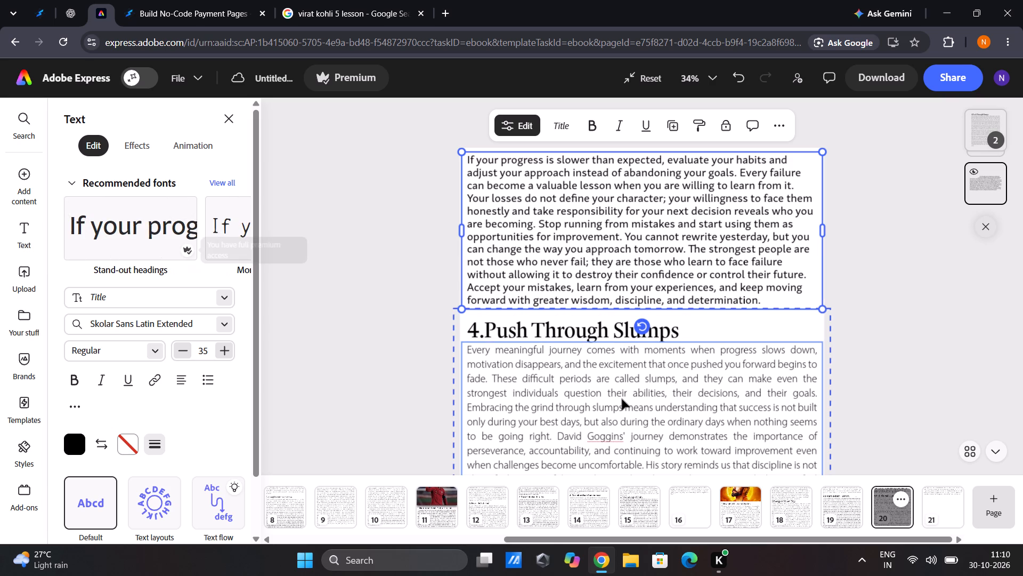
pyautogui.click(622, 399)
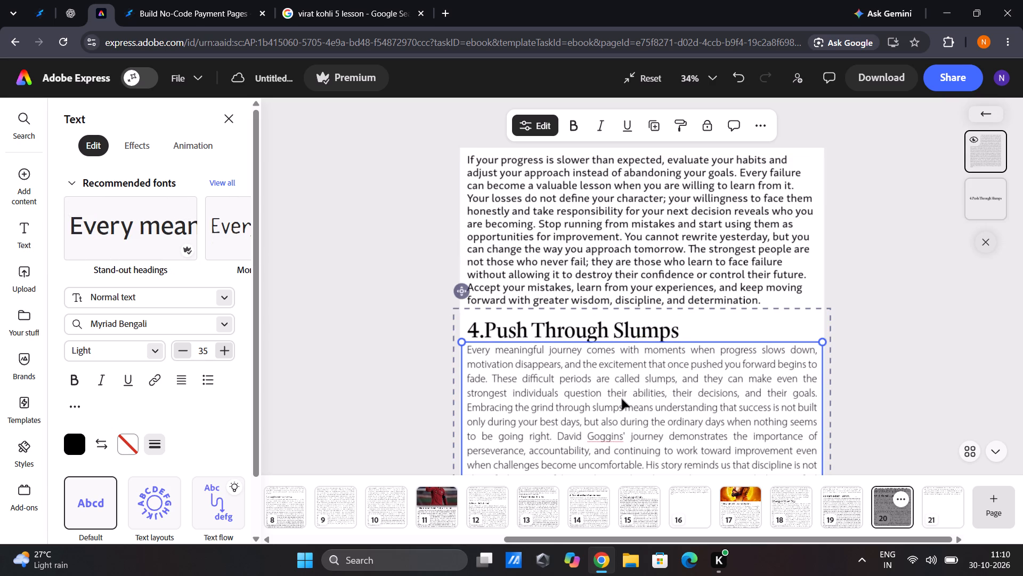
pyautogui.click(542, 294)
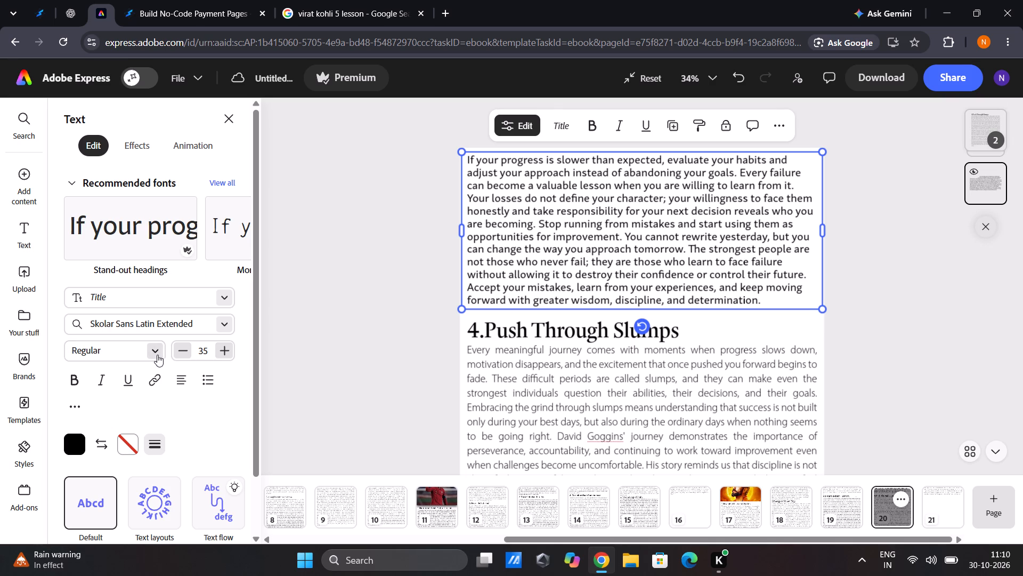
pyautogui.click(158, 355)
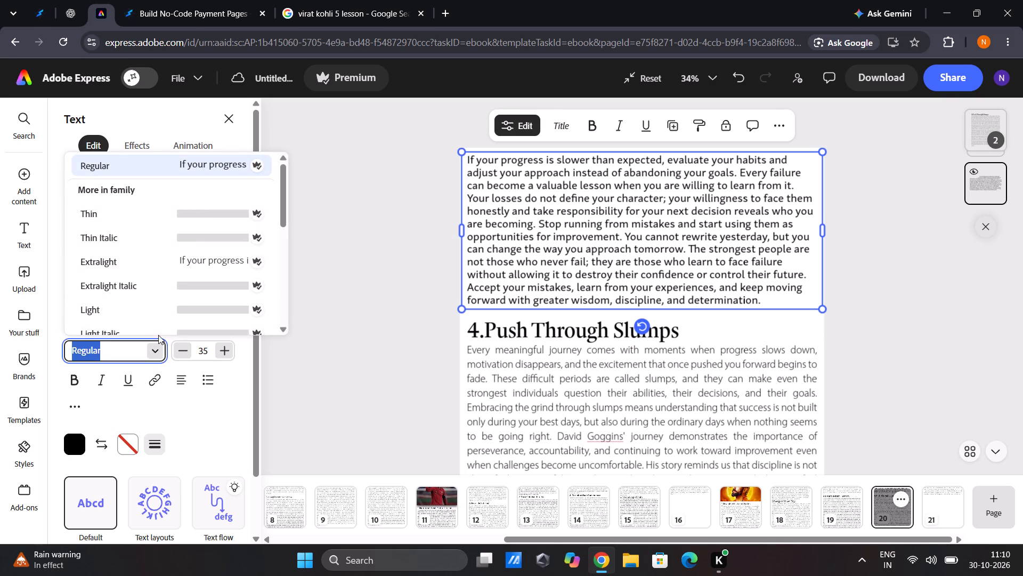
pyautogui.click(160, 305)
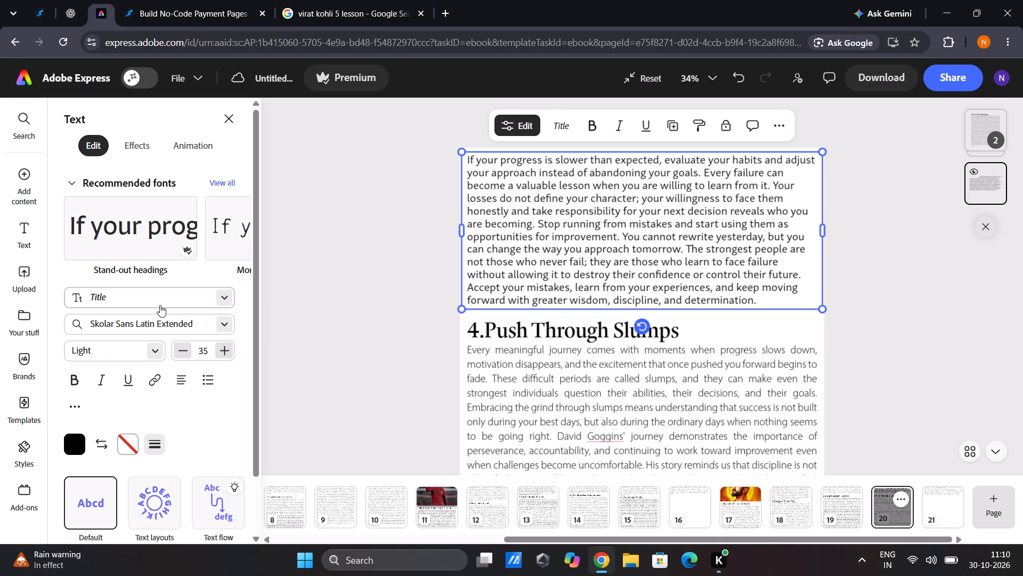
# Cut the entire paragraph above the "4.Push Through Slumps" heading on page 20 and leave the emptied text box.
pyautogui.click(665, 277)
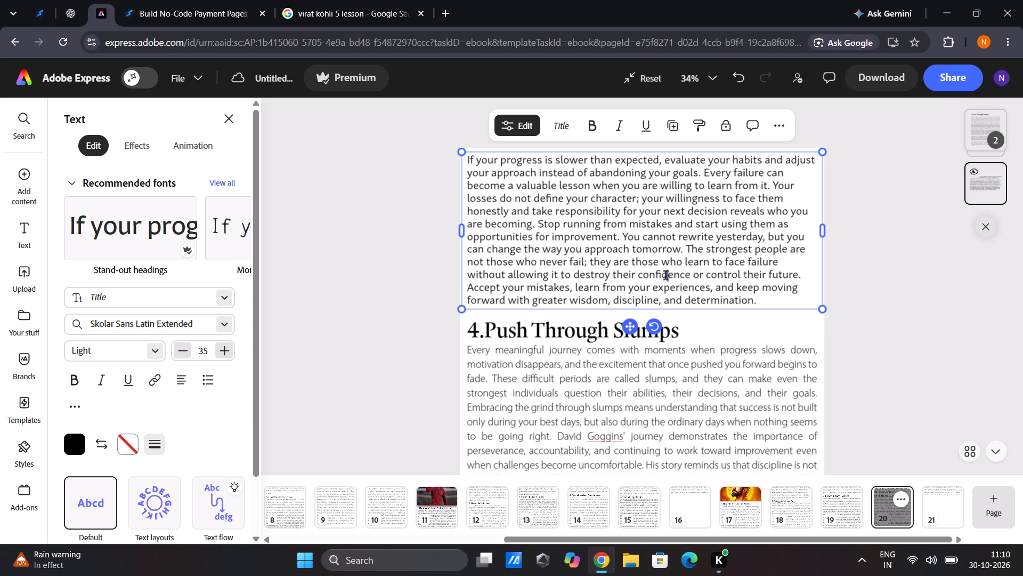
pyautogui.doubleClick(665, 277)
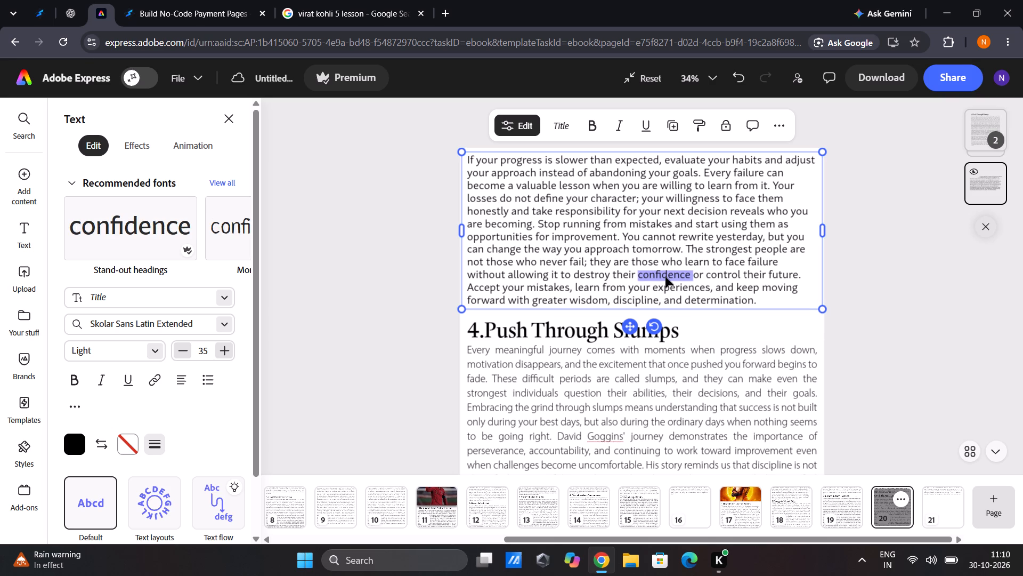
pyautogui.hotkey('ctrl', 'a')
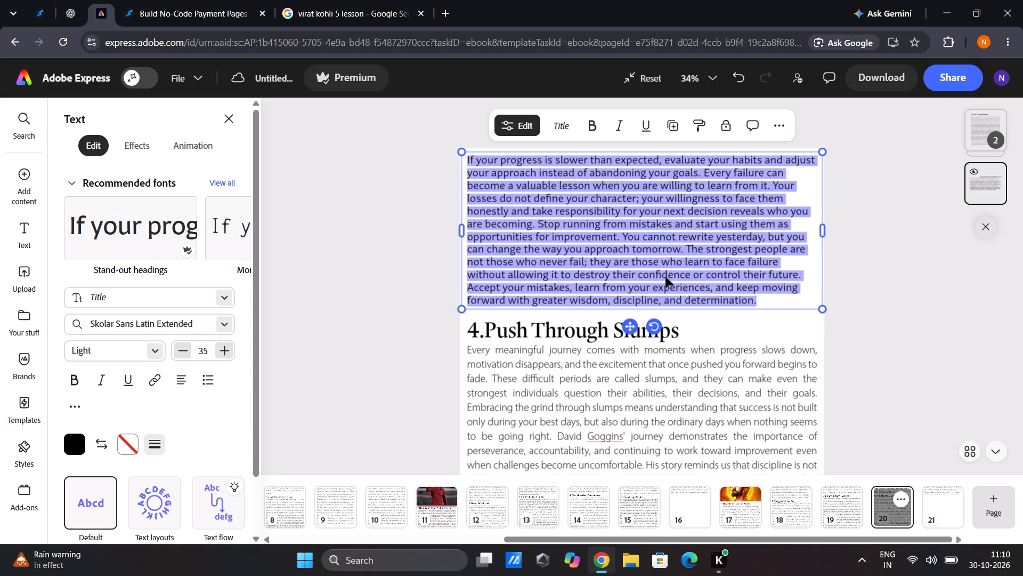
pyautogui.hotkey('ctrl', 'x')
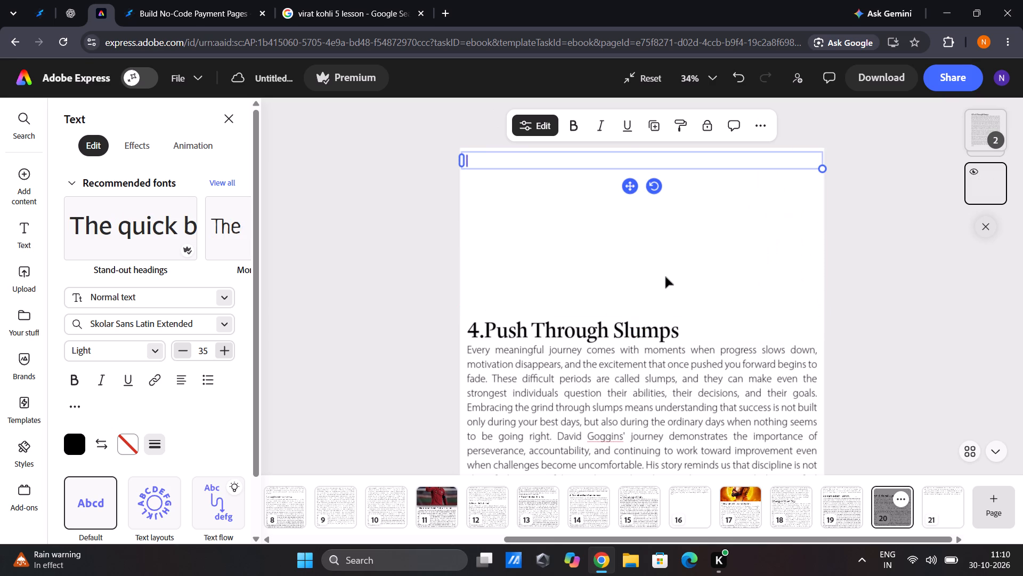
pyautogui.click(803, 169)
pyautogui.click(763, 194)
pyautogui.doubleClick(764, 195)
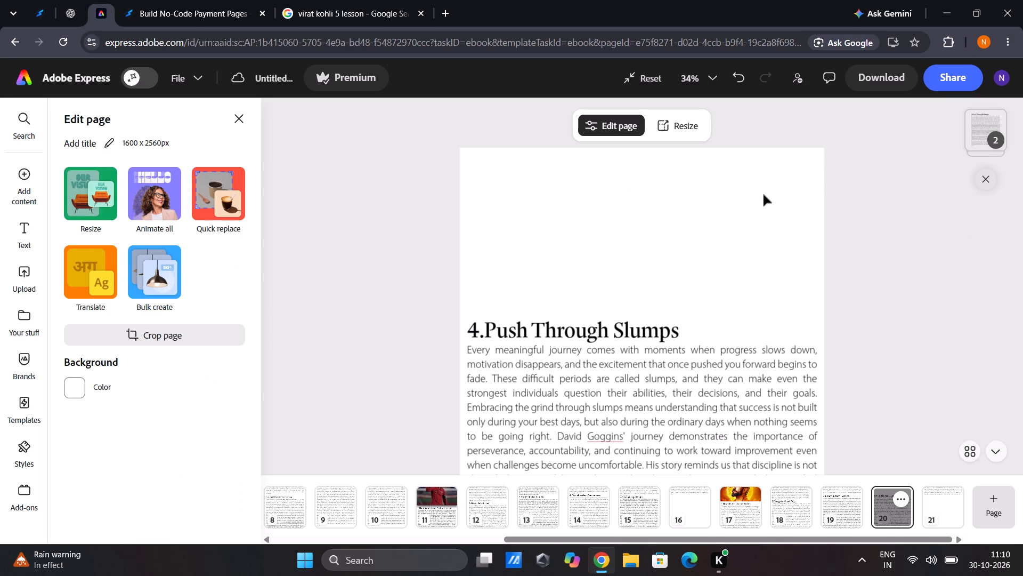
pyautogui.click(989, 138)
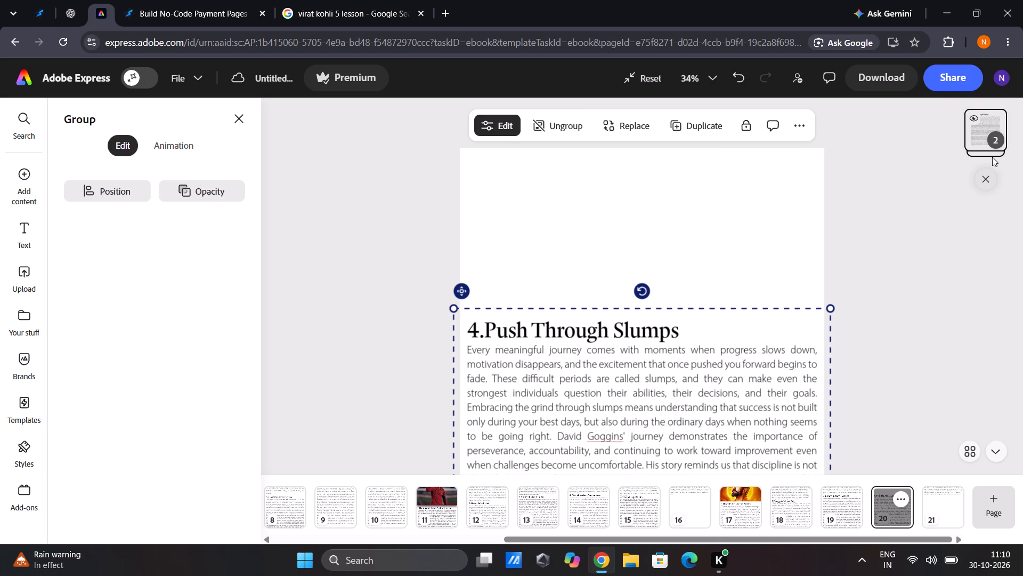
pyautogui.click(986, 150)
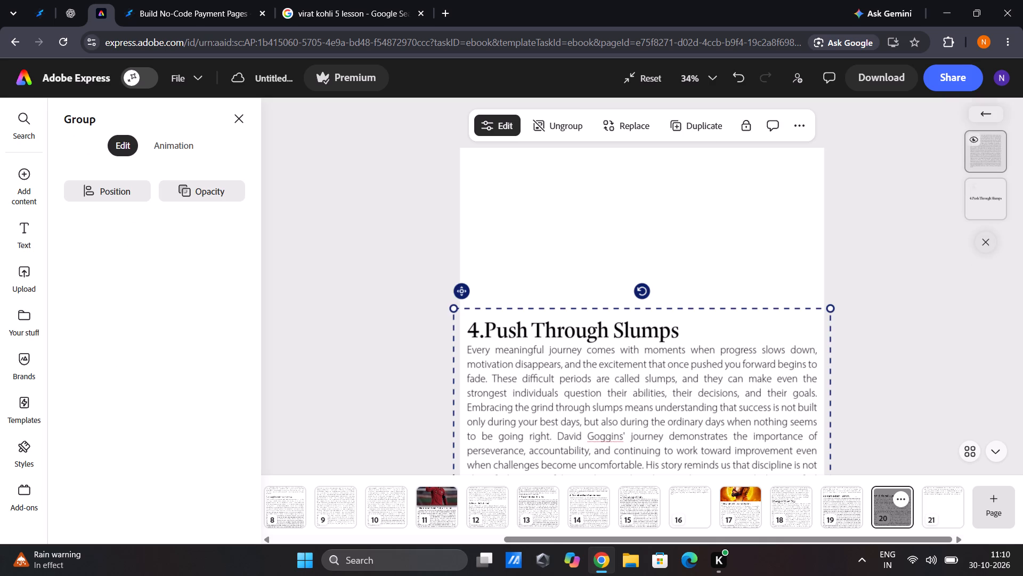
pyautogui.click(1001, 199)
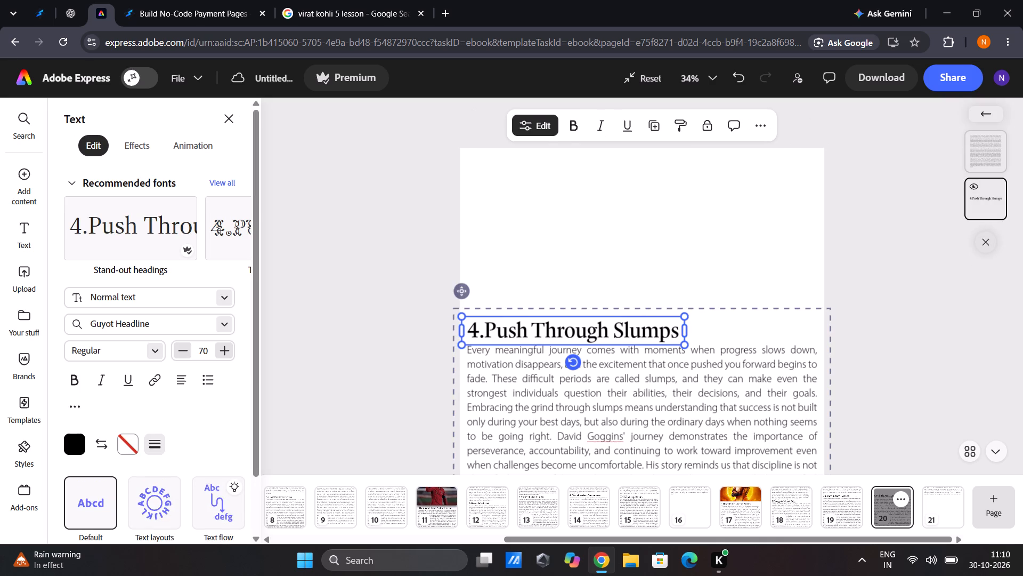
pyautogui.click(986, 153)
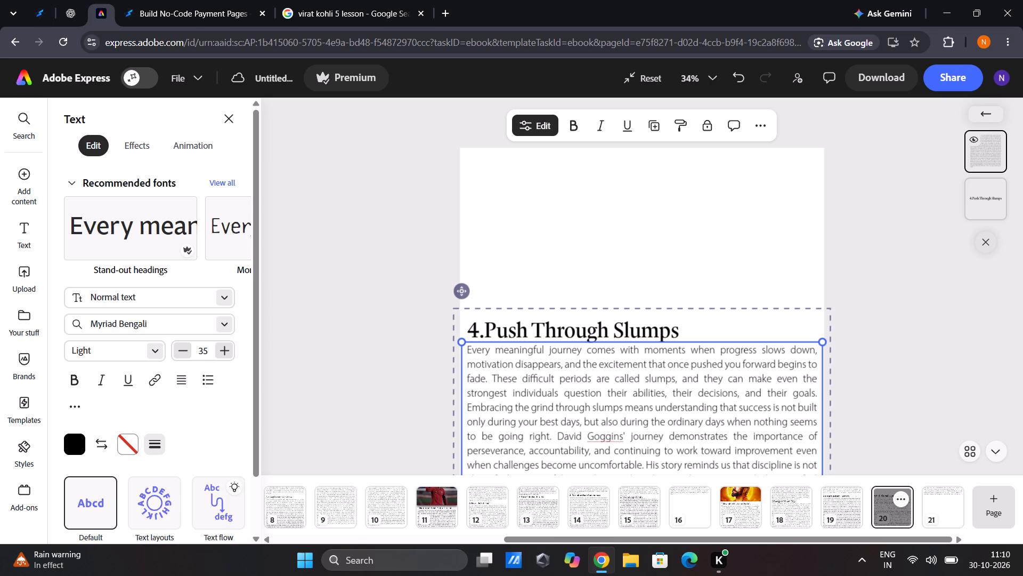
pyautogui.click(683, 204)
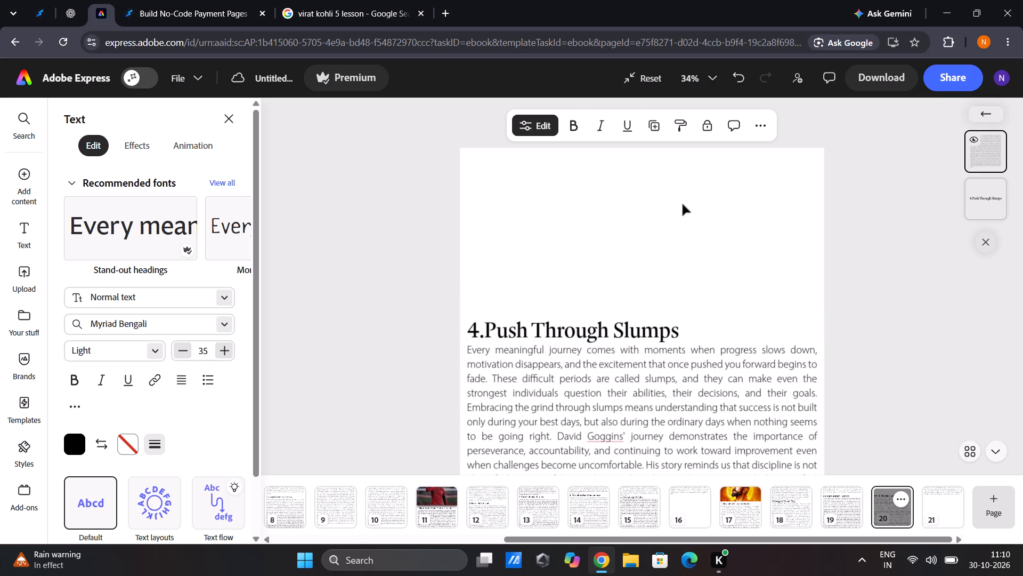
# Insert the recently used "ABOUT US" text layout on page 20 and place it above "4.Push Through Slumps", aligned with that heading's left edge.
pyautogui.click(22, 235)
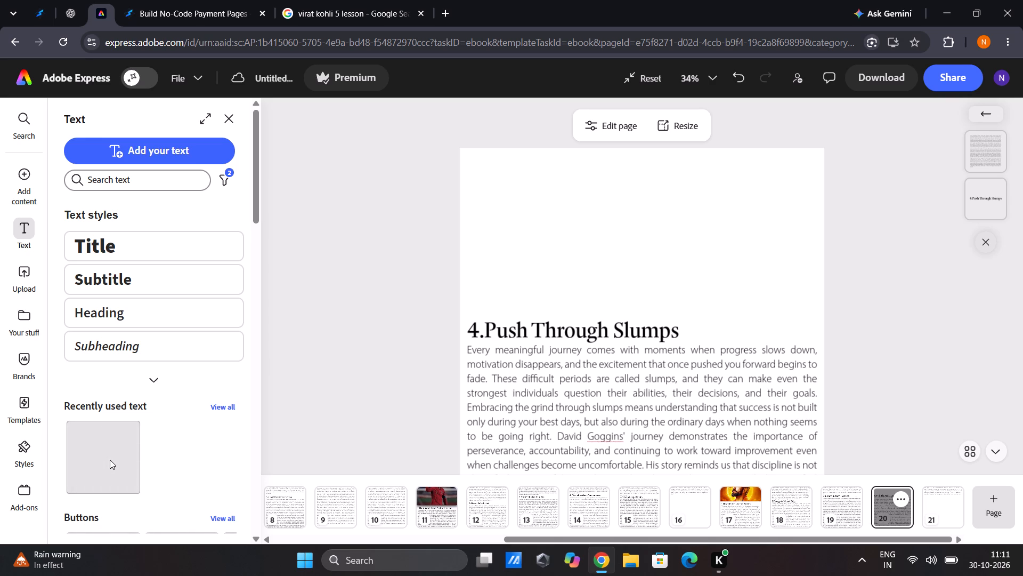
pyautogui.click(110, 460)
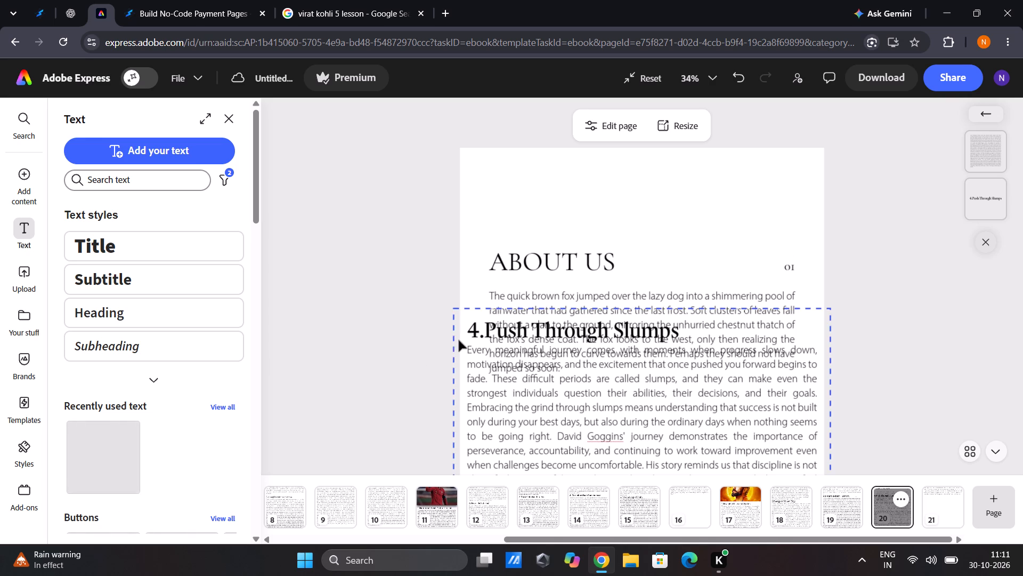
pyautogui.moveTo(582, 299); pyautogui.dragTo(566, 212)
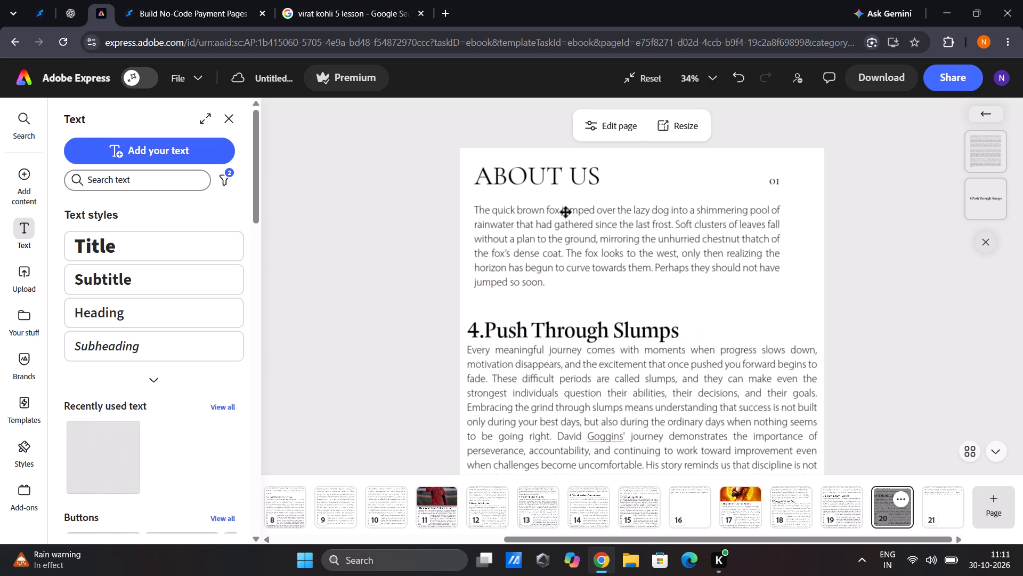
pyautogui.moveTo(566, 212); pyautogui.dragTo(554, 206)
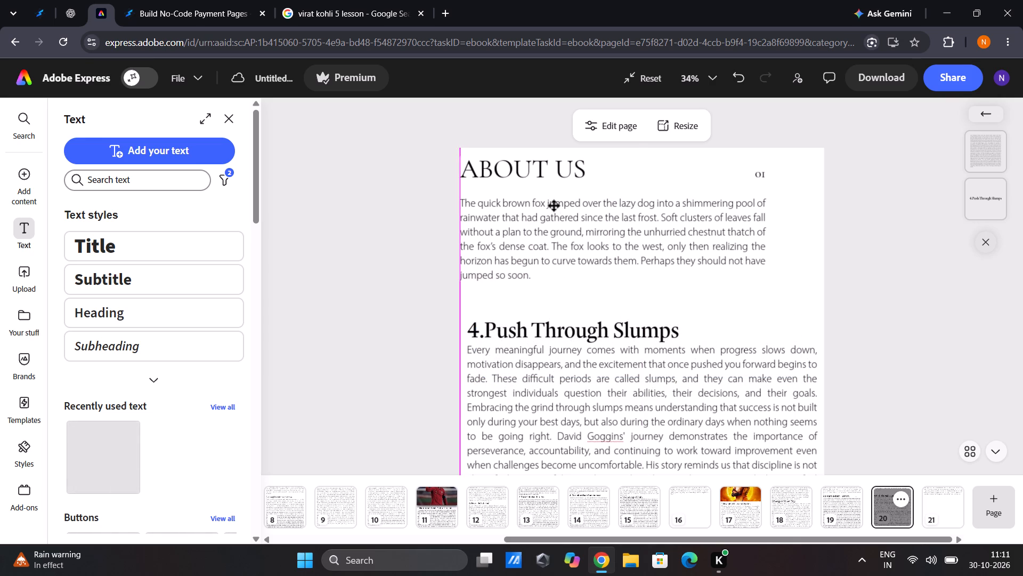
pyautogui.moveTo(554, 206); pyautogui.dragTo(558, 205)
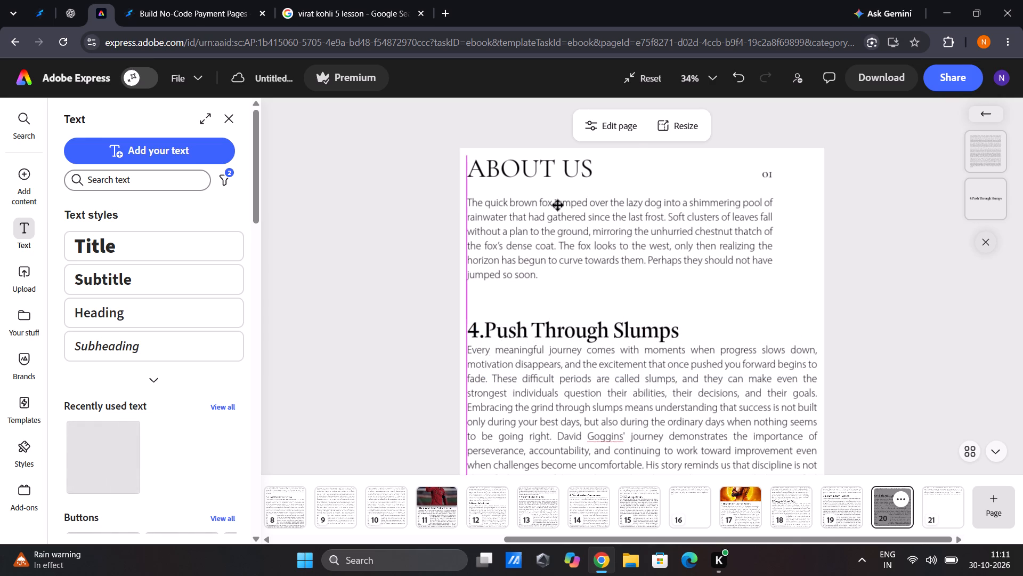
pyautogui.moveTo(558, 205); pyautogui.dragTo(558, 205)
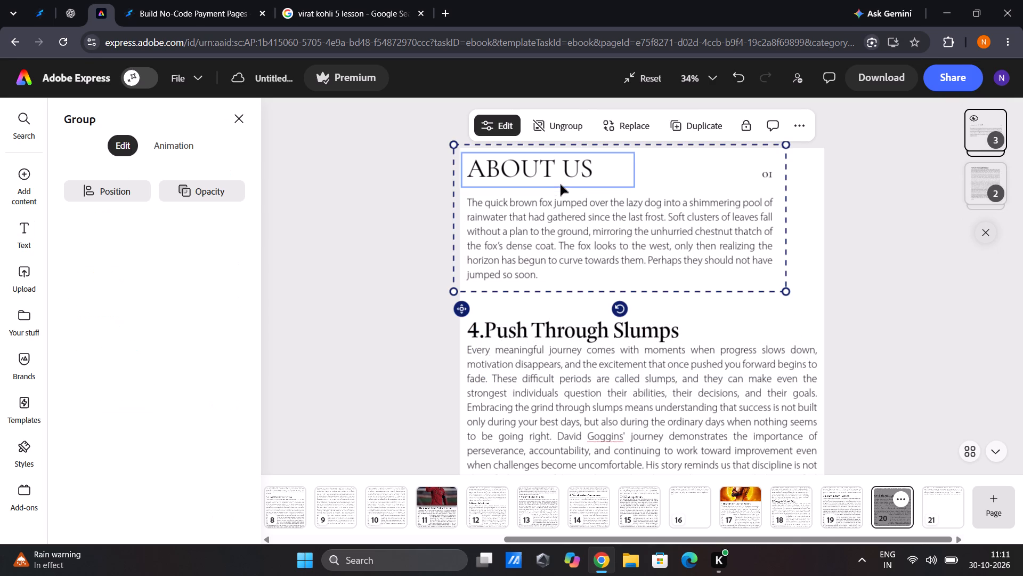
# Delete the "ABOUT US" heading and the "01" number from the inserted layout on page 20, keeping its placeholder paragraph.
pyautogui.click(561, 182)
pyautogui.press('BackSpace')
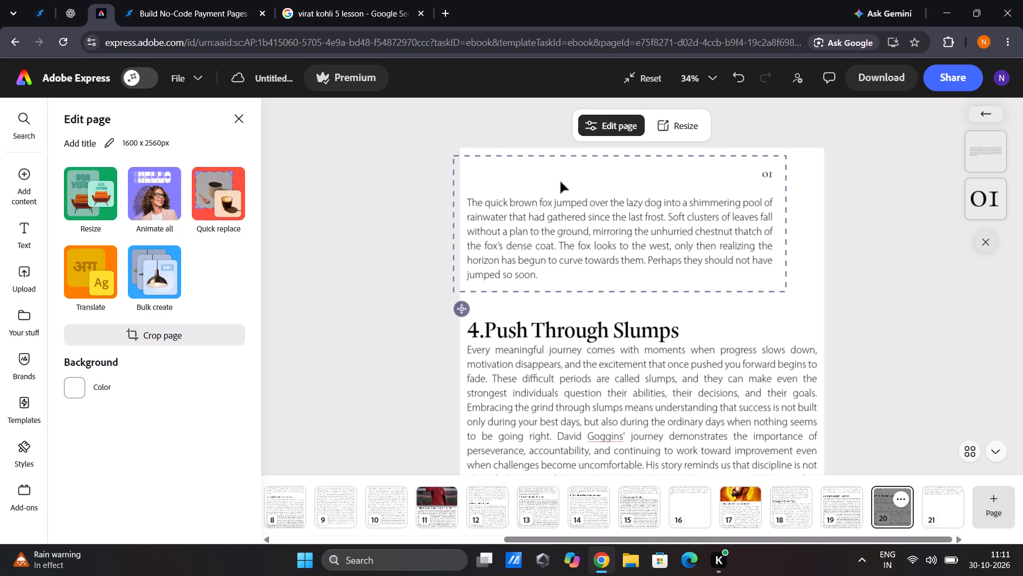
pyautogui.click(767, 172)
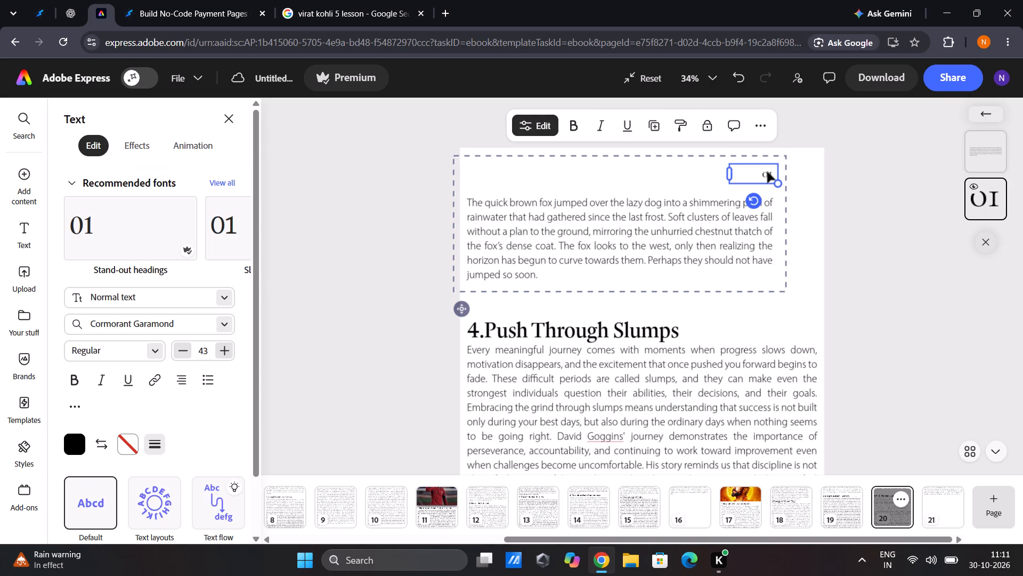
pyautogui.press('BackSpace')
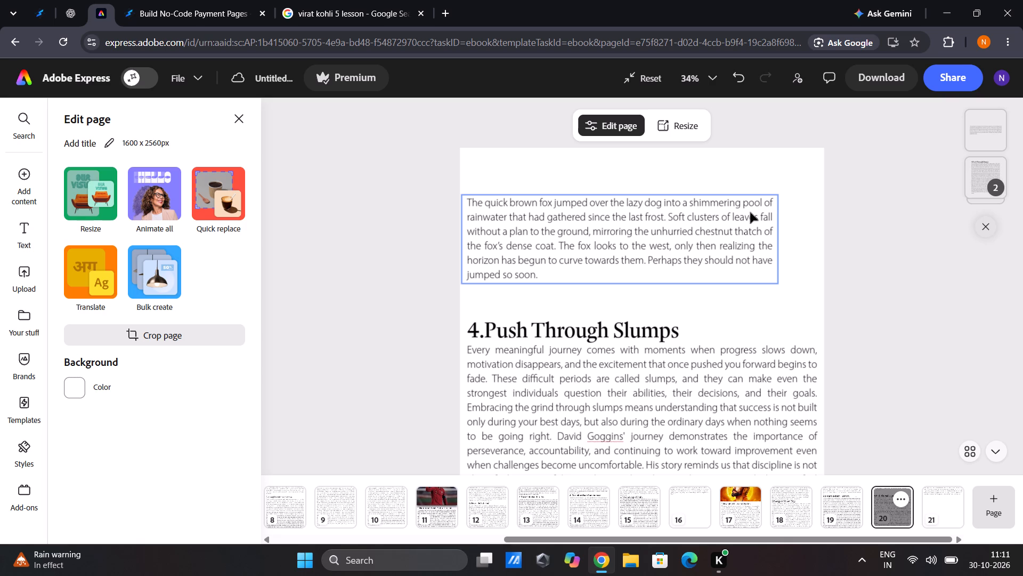
# Move the placeholder paragraph up near page 20's top edge and widen it to match the body text column below.
pyautogui.moveTo(745, 205); pyautogui.dragTo(748, 185)
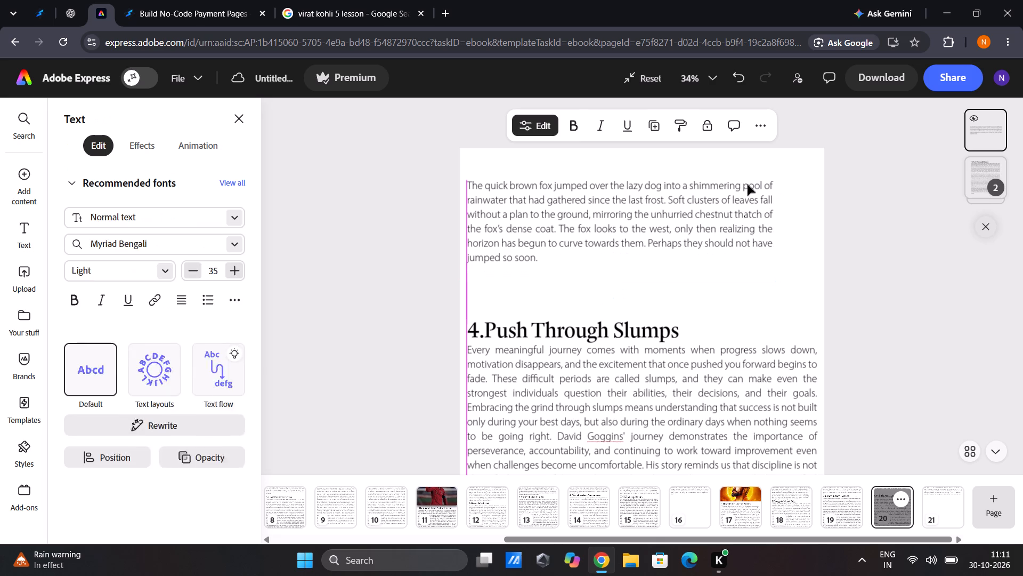
pyautogui.moveTo(748, 185); pyautogui.dragTo(743, 167)
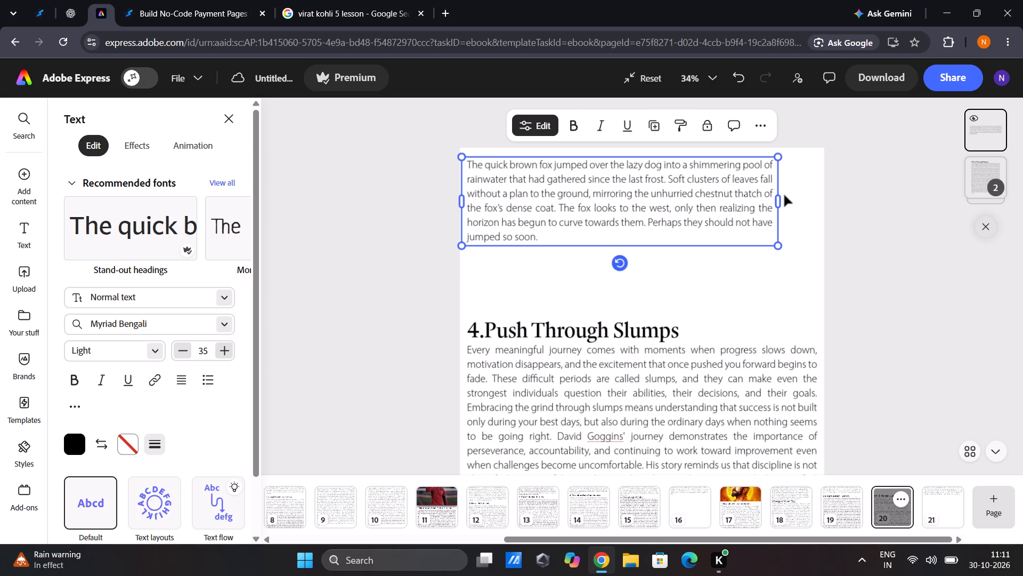
pyautogui.moveTo(781, 199); pyautogui.dragTo(815, 198)
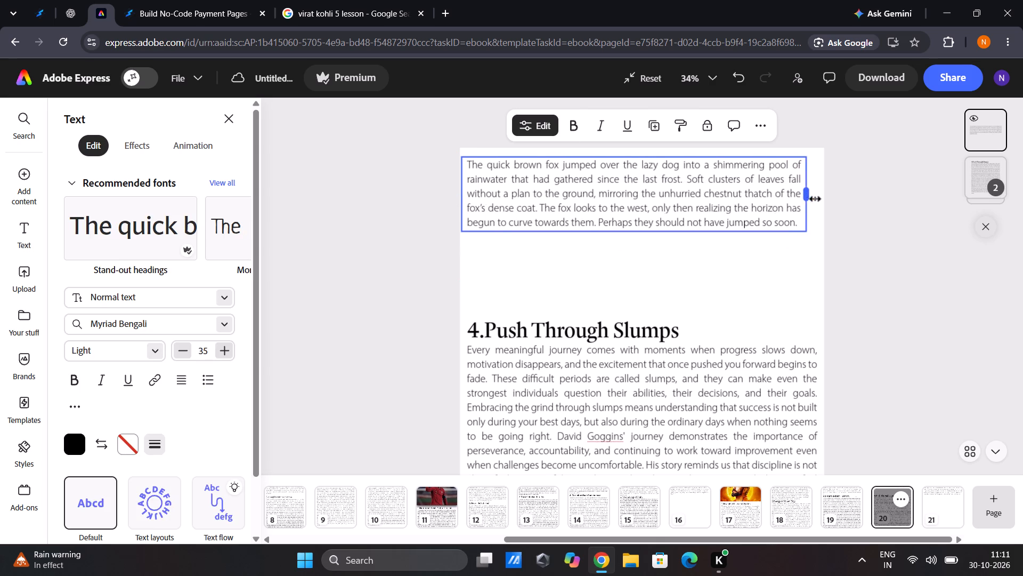
pyautogui.moveTo(815, 198); pyautogui.dragTo(824, 196)
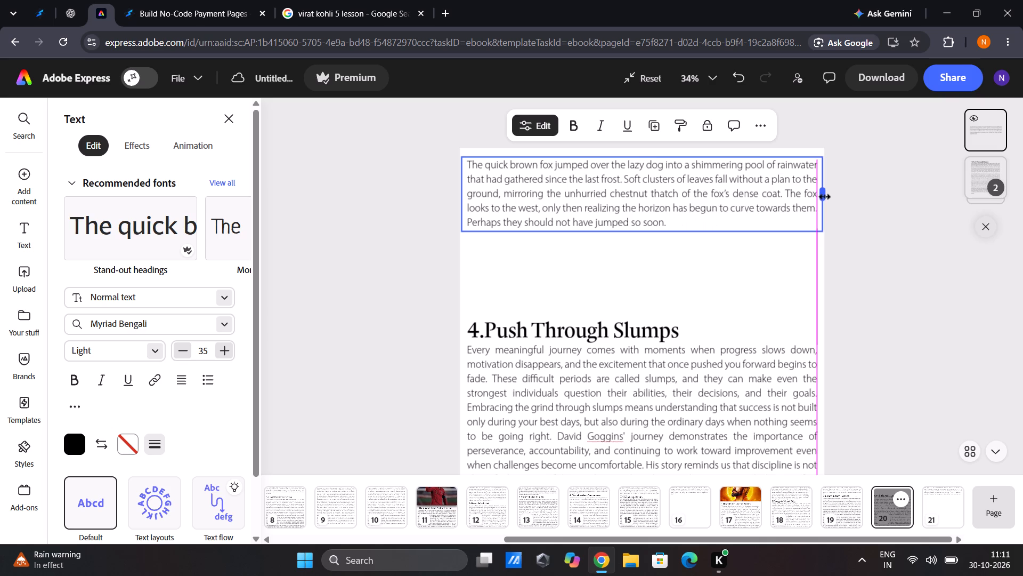
pyautogui.moveTo(824, 196); pyautogui.dragTo(824, 196)
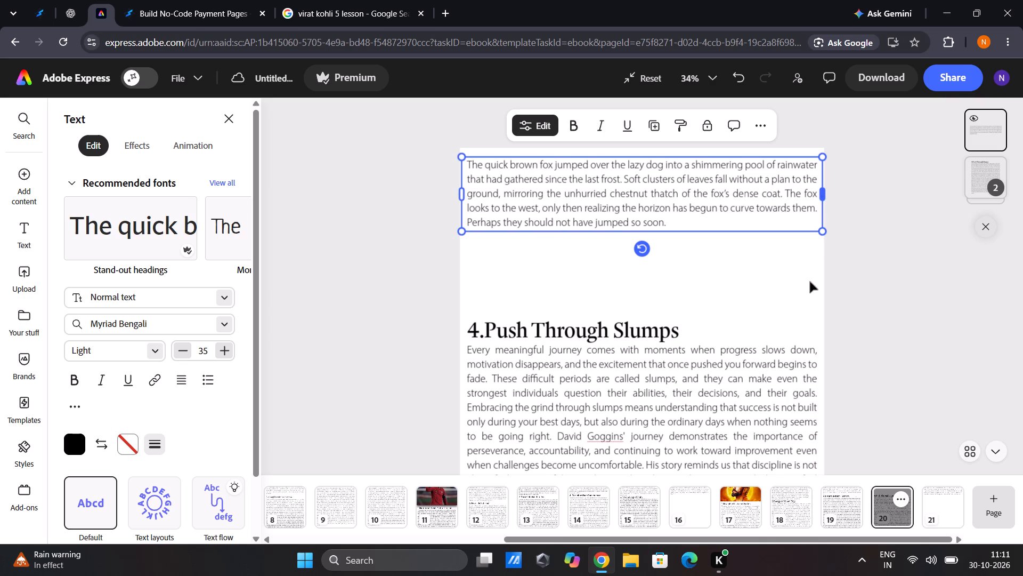
# Replace all the placeholder text on page 20 with the cut paragraph starting "If your progress is slower than expected".
pyautogui.click(694, 202)
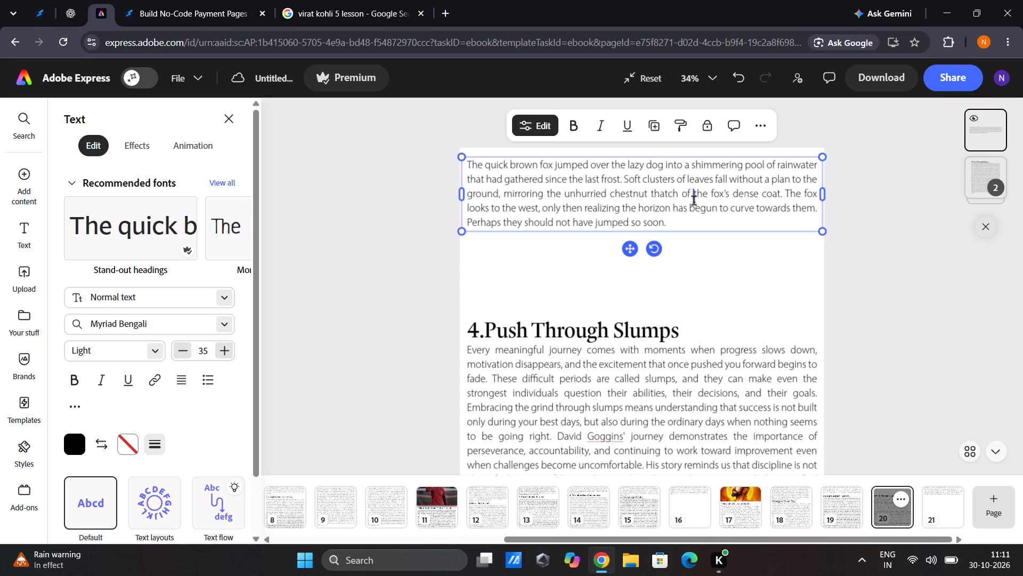
pyautogui.hotkey('ctrl', 'a')
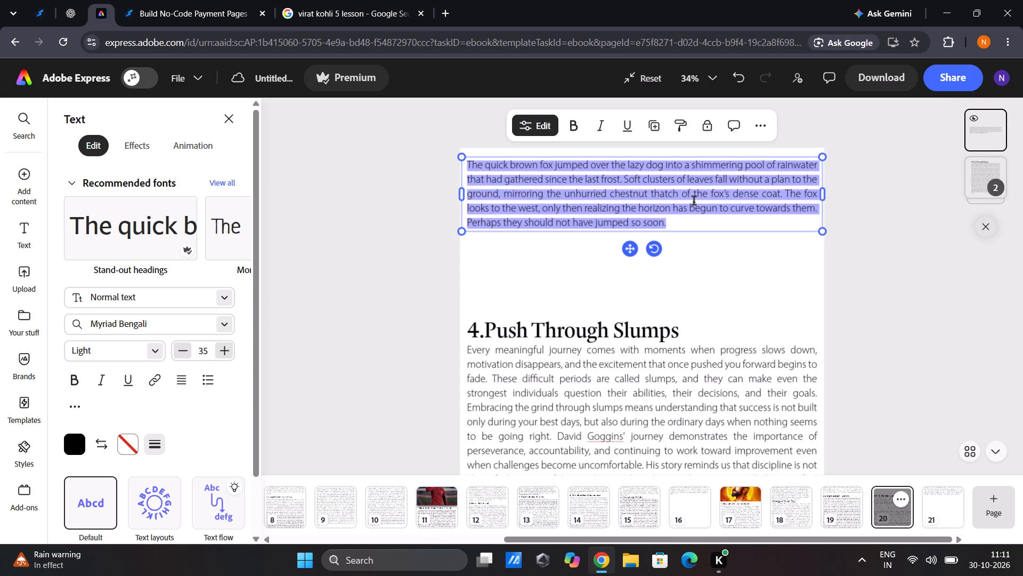
pyautogui.press('BackSpace')
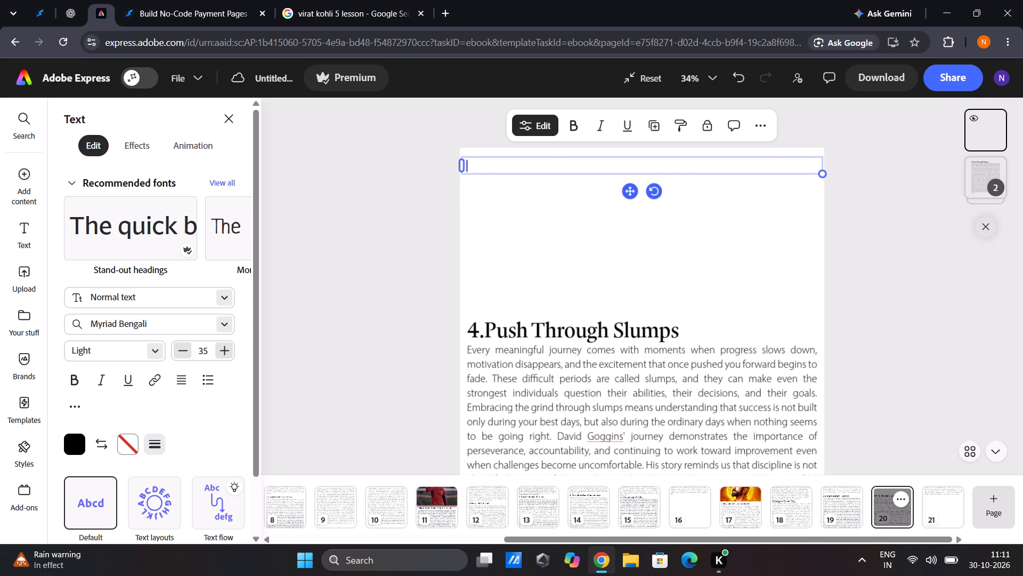
pyautogui.hotkey('ctrl', 'v')
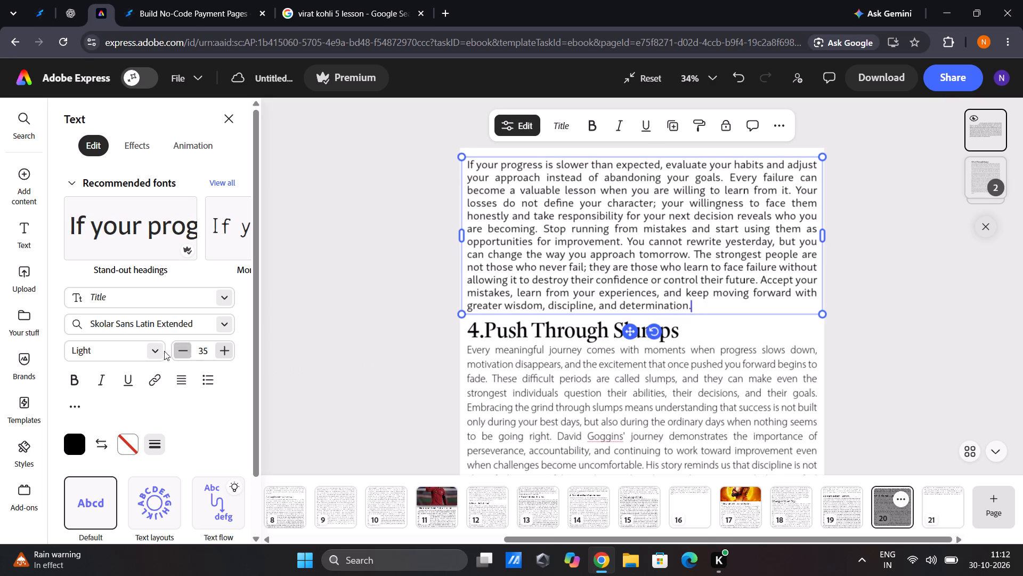
# Apply the recommended Fagun font to page 20's opening paragraph and set its weight to Light.
pyautogui.click(164, 236)
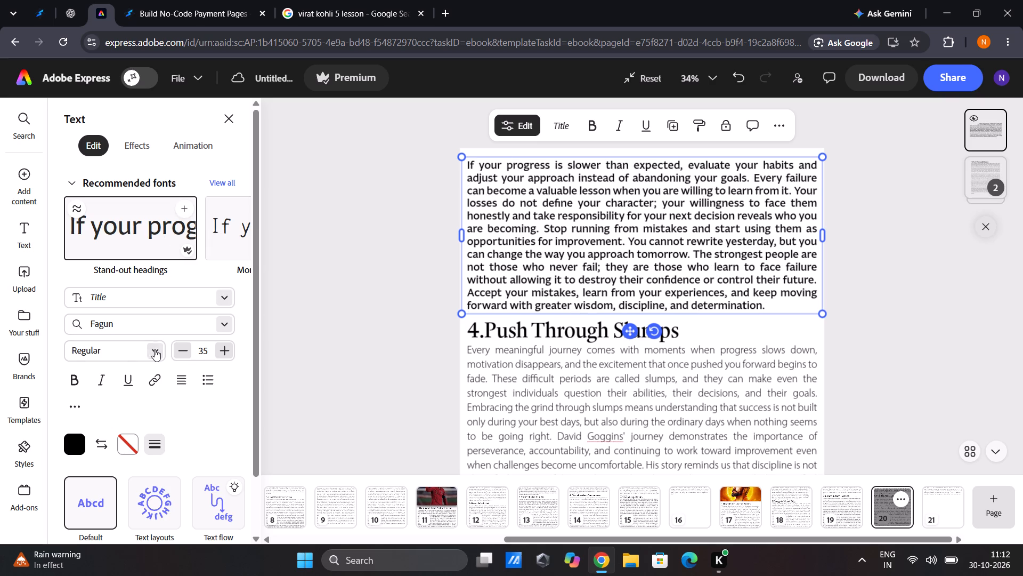
pyautogui.click(155, 349)
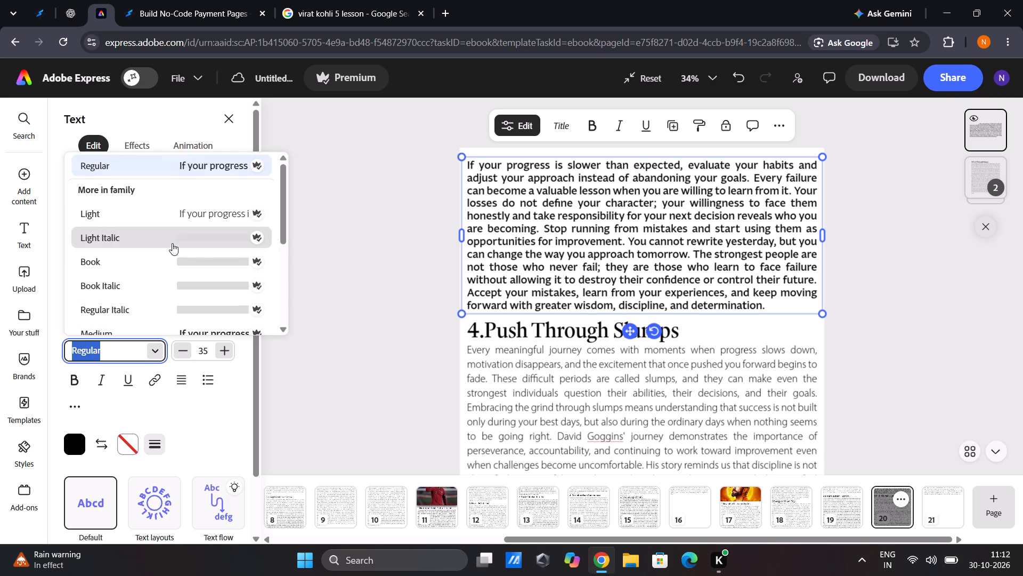
pyautogui.click(173, 219)
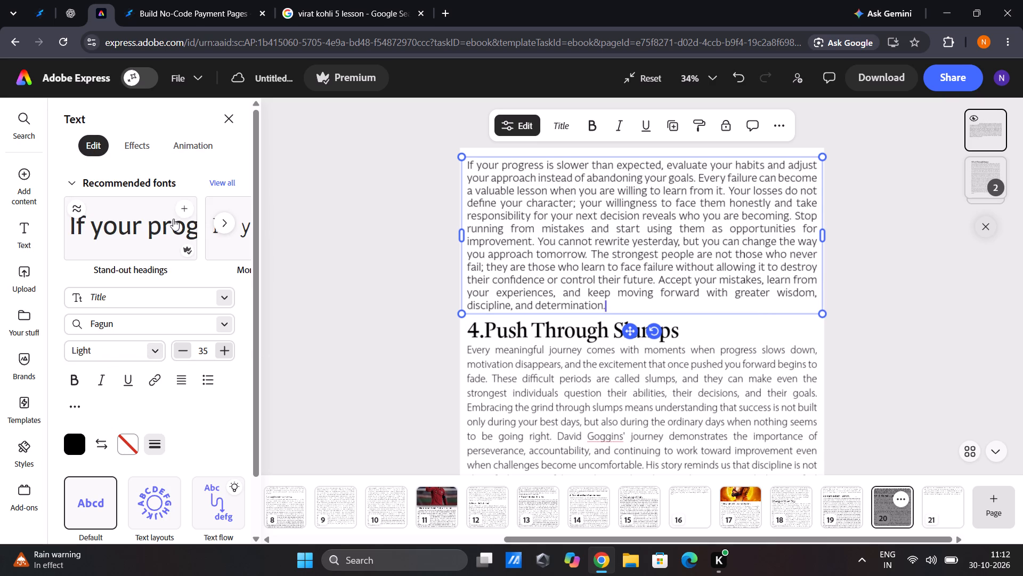
pyautogui.click(362, 325)
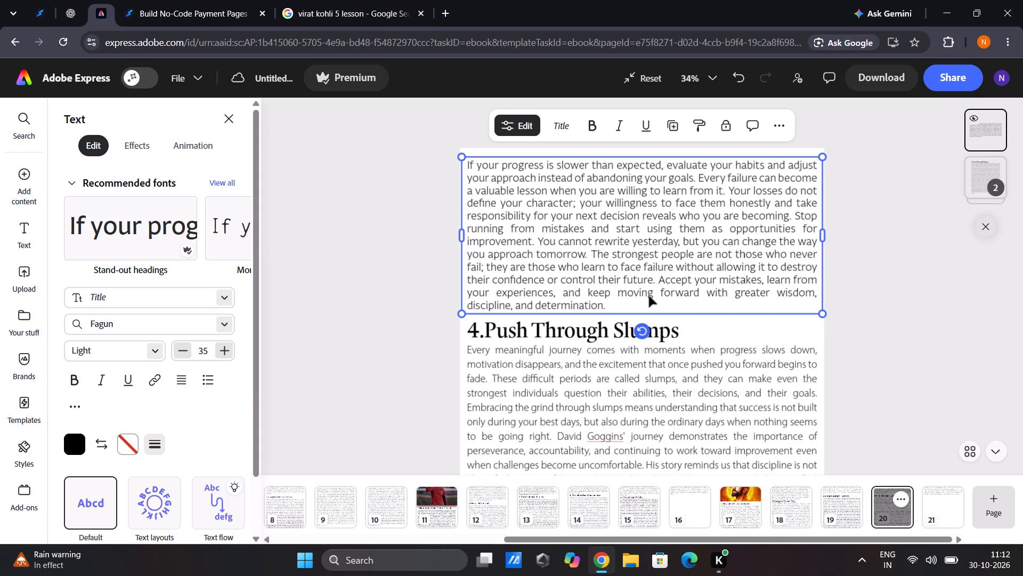
pyautogui.click(850, 277)
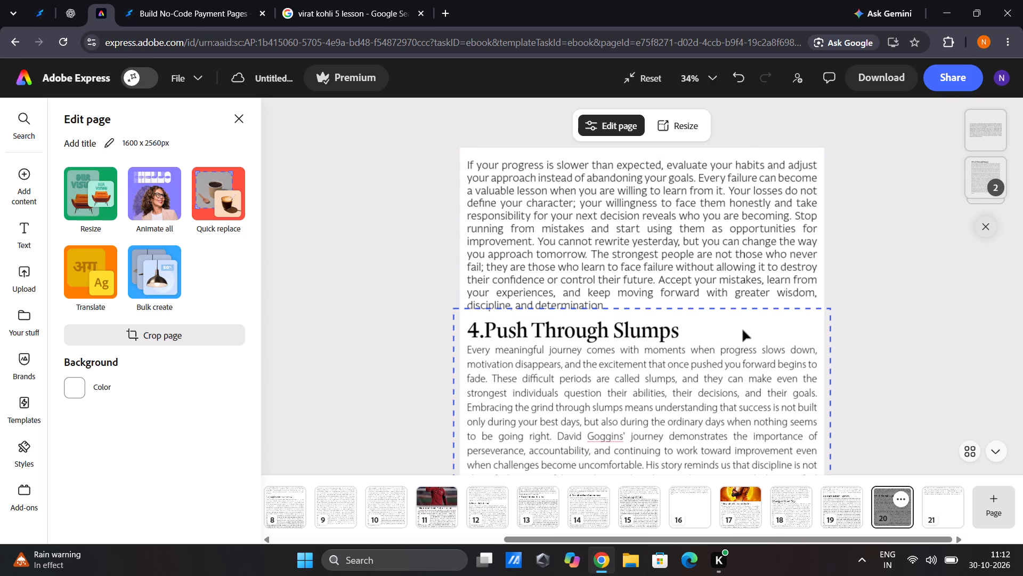
# Review the text and layout of pages 18 to 21, comparing the opening paragraphs and the space remaining on page 21.
pyautogui.scroll(-6, 743, 330)
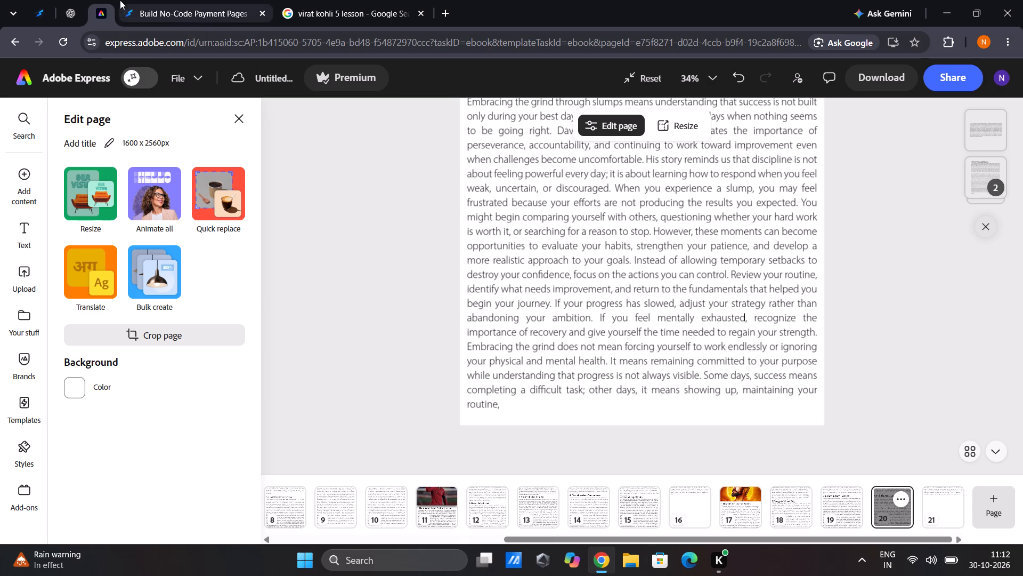
pyautogui.click(949, 516)
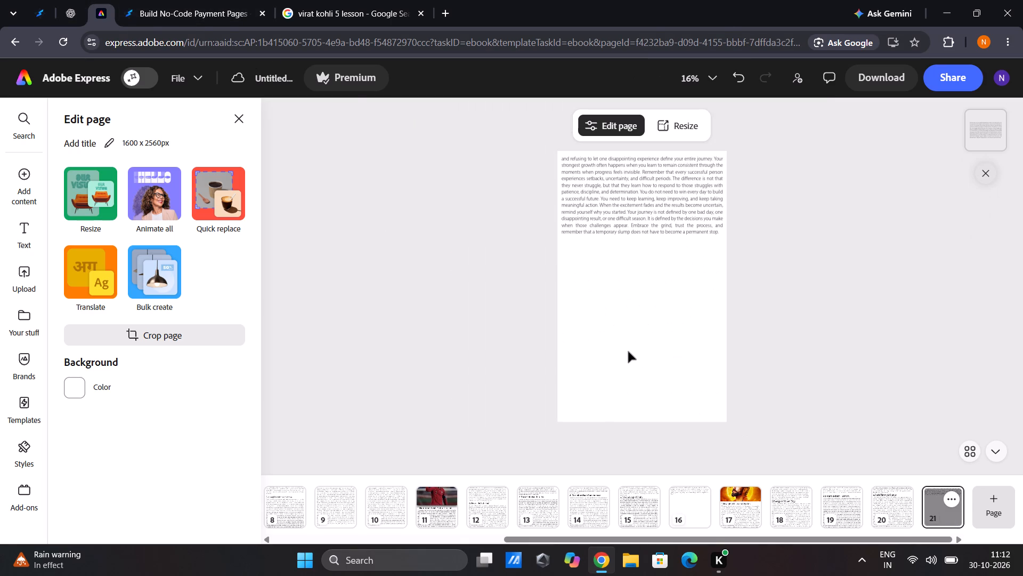
pyautogui.click(628, 351)
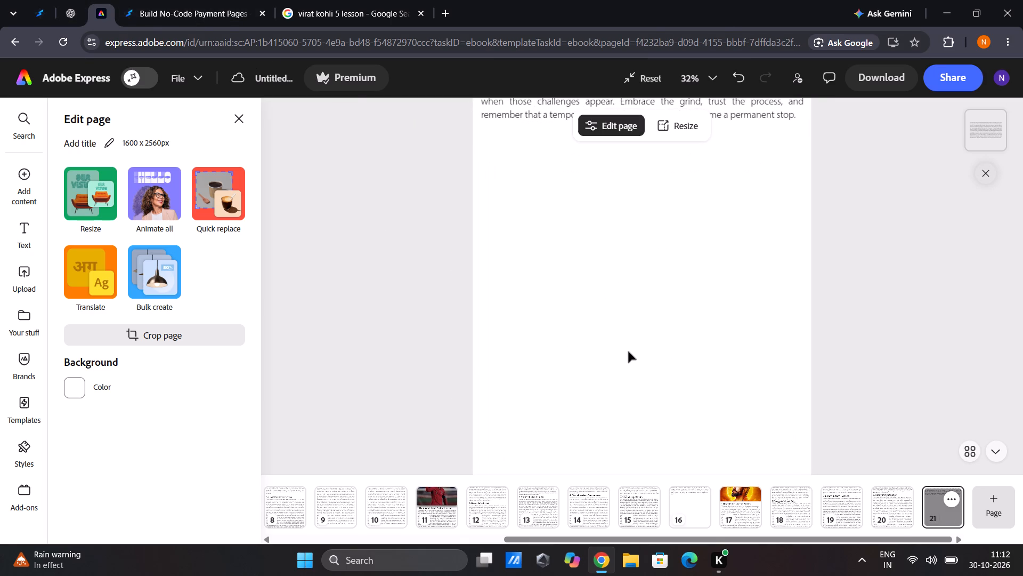
pyautogui.scroll(4, 628, 351)
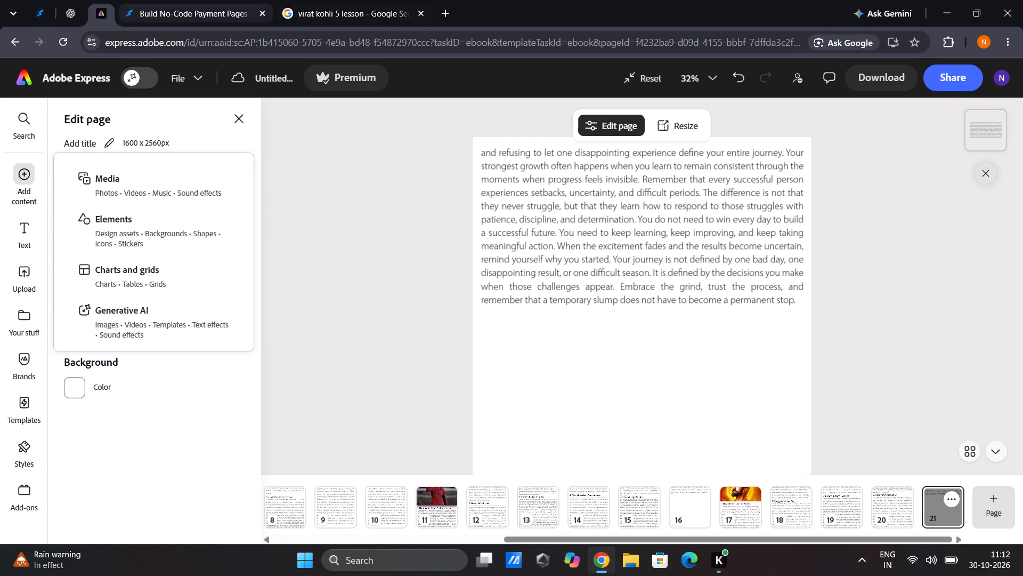
pyautogui.click(904, 514)
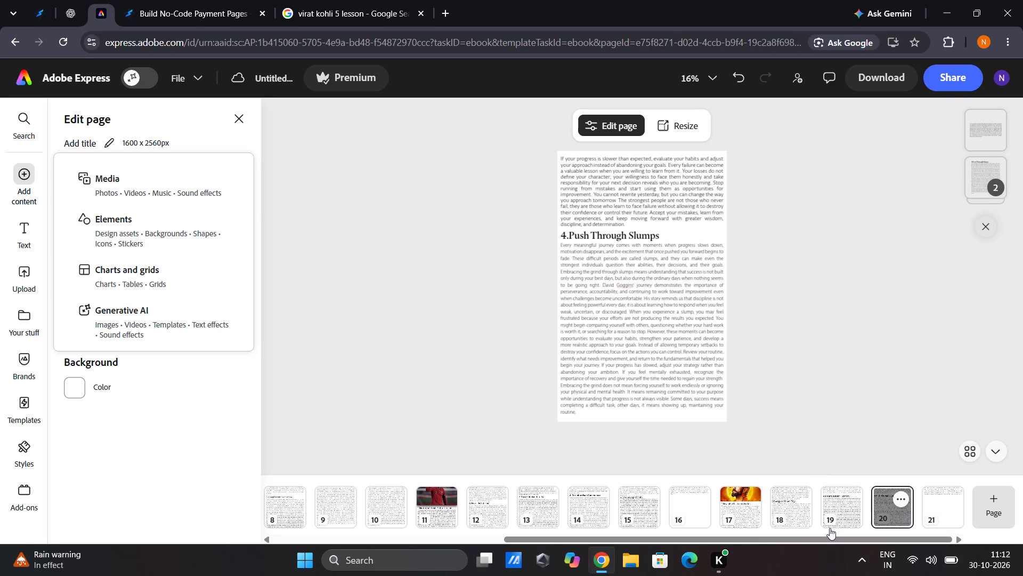
pyautogui.click(791, 521)
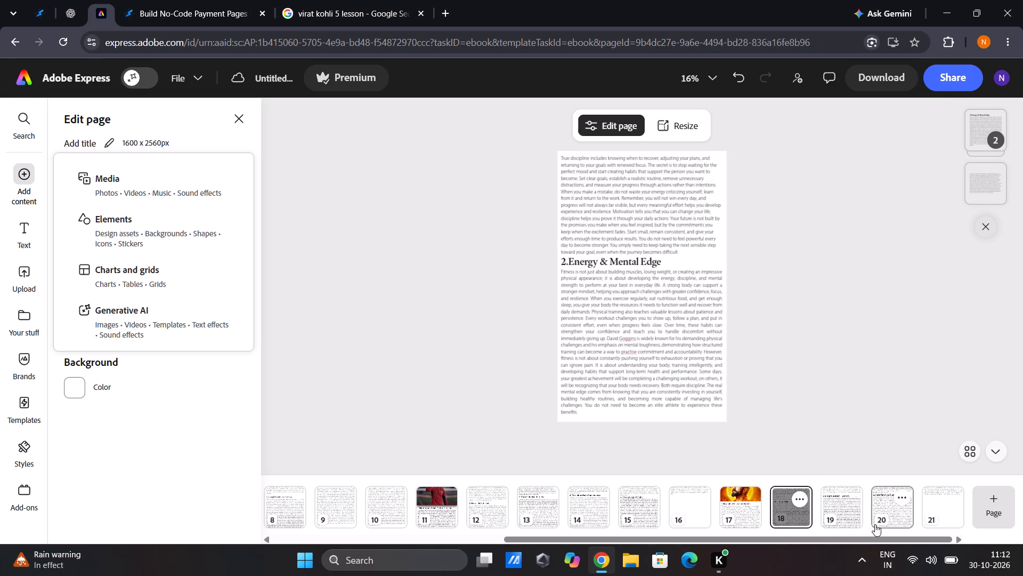
pyautogui.click(859, 516)
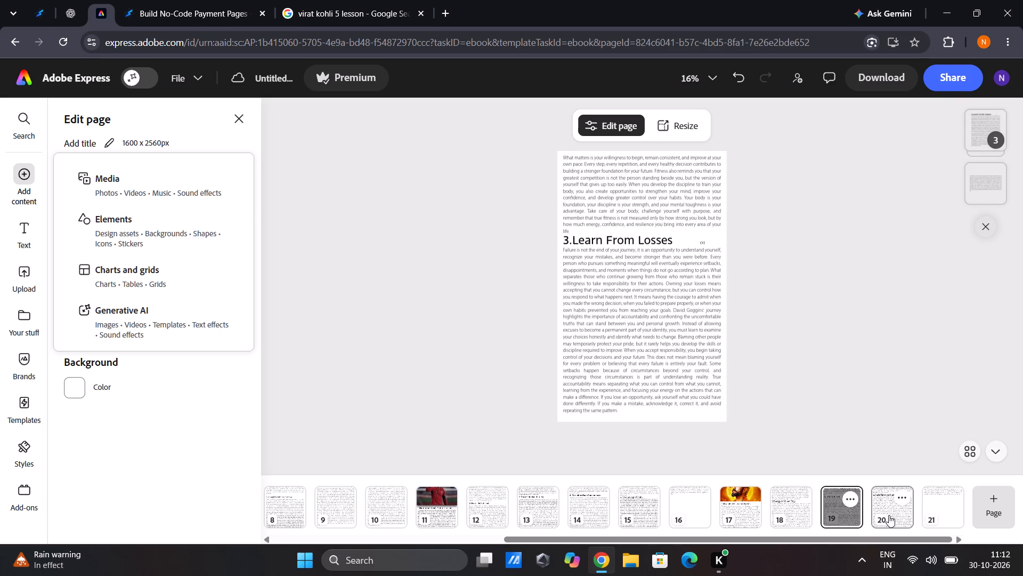
pyautogui.click(891, 515)
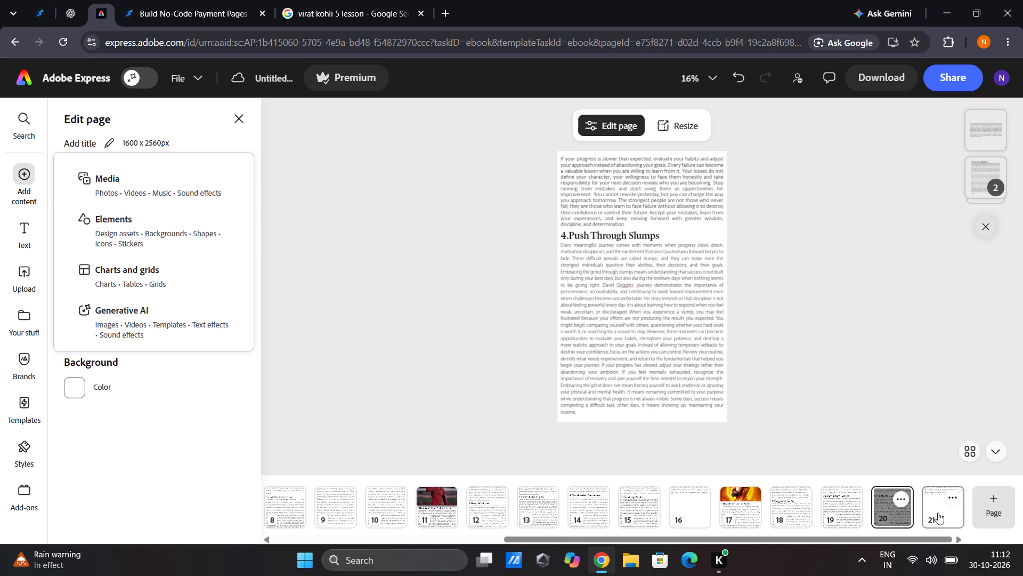
pyautogui.click(939, 513)
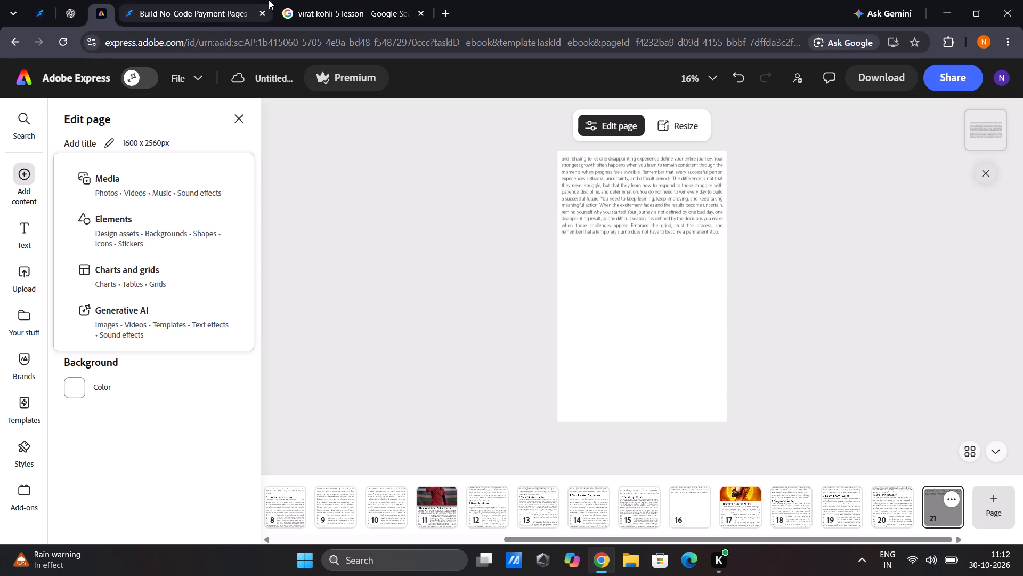
pyautogui.click(346, 4)
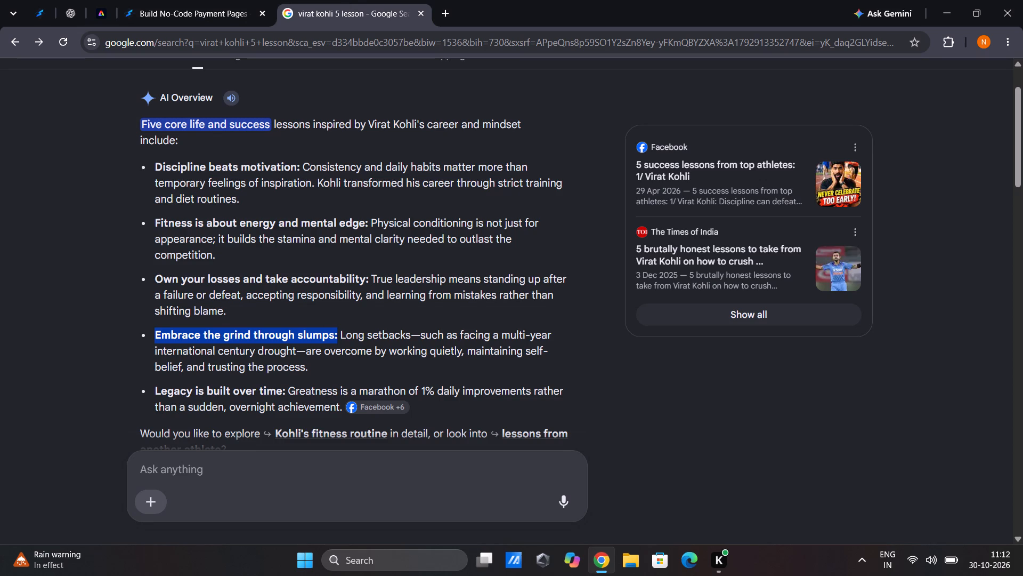
pyautogui.moveTo(155, 388); pyautogui.dragTo(282, 381)
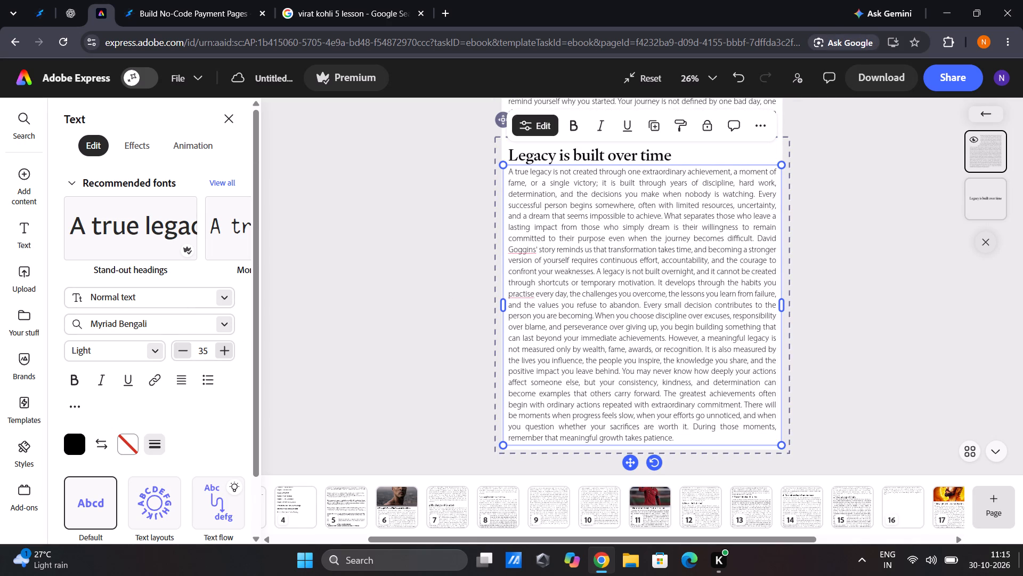
# Add a new blank page 22 of the same size after page 21.
pyautogui.click(997, 494)
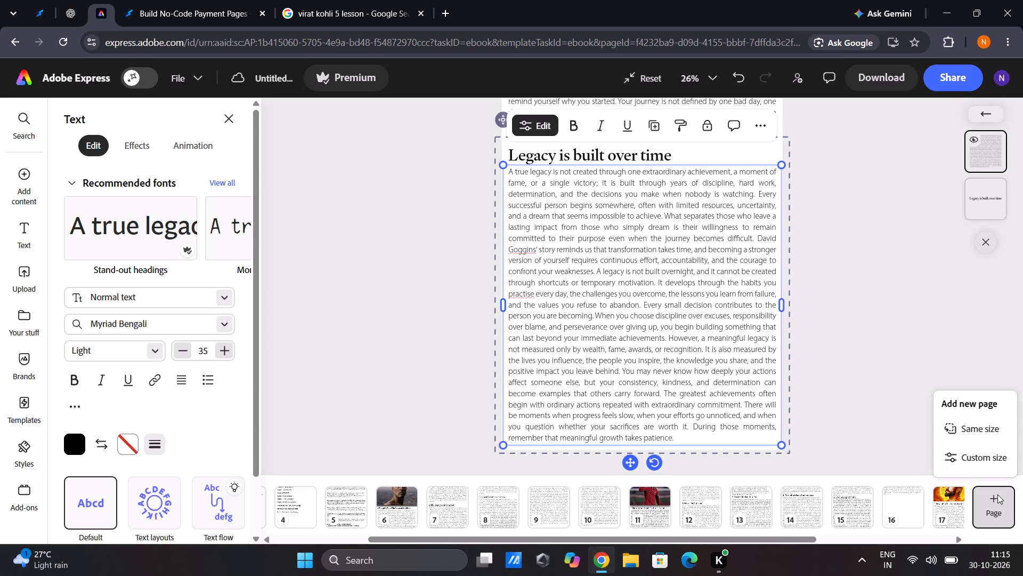
pyautogui.click(989, 428)
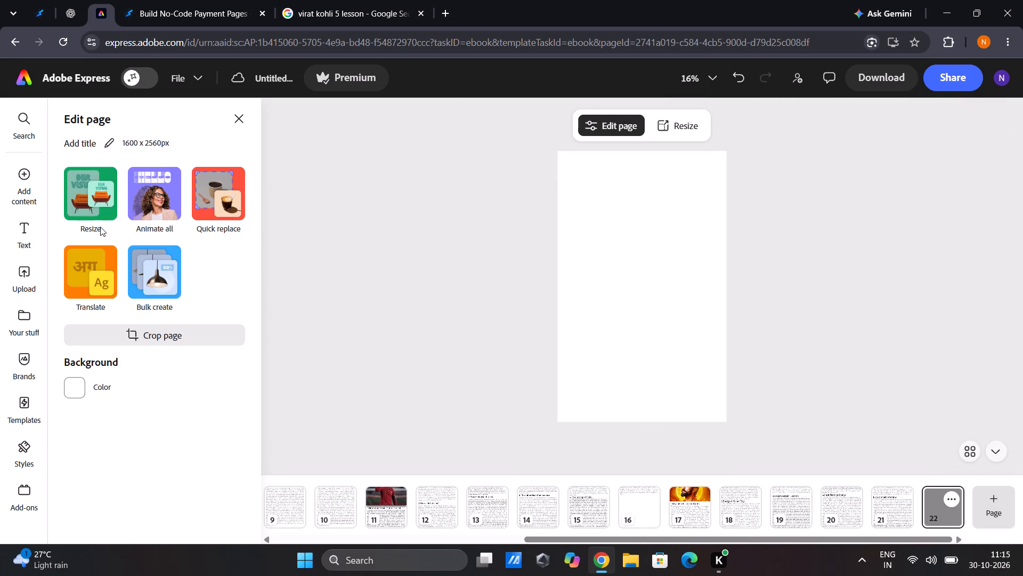
# Insert the recently used "ABOUT US" text layout on page 22.
pyautogui.click(28, 225)
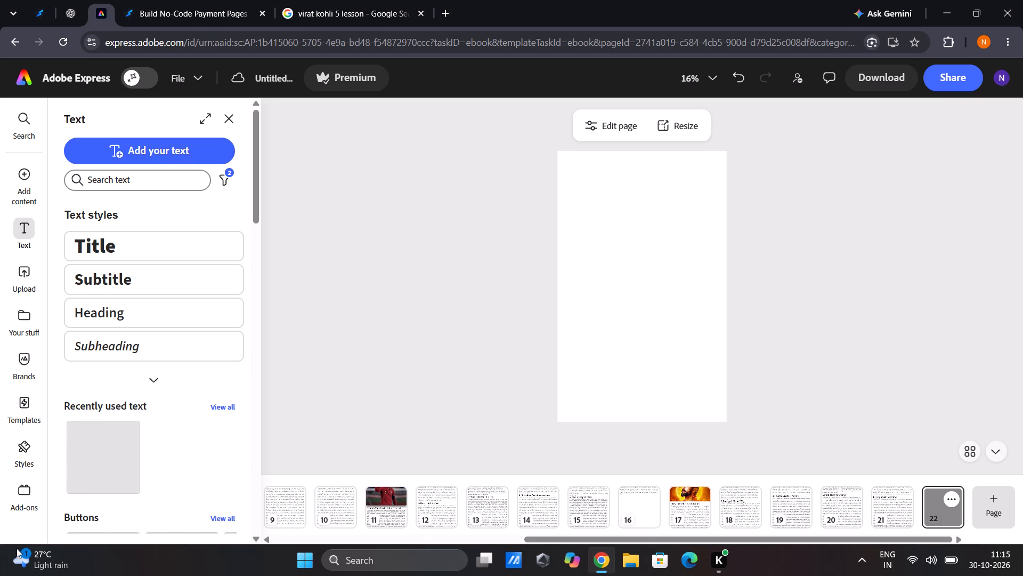
pyautogui.click(102, 453)
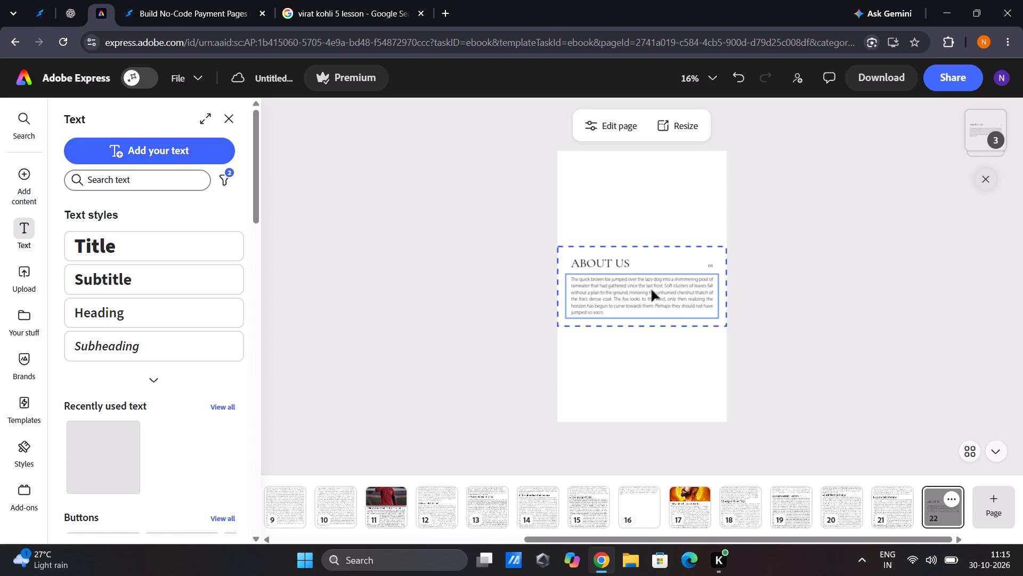
# Delete the "ABOUT US" heading and the "01" number from the text layout on page 22, keeping the placeholder paragraph.
pyautogui.click(620, 261)
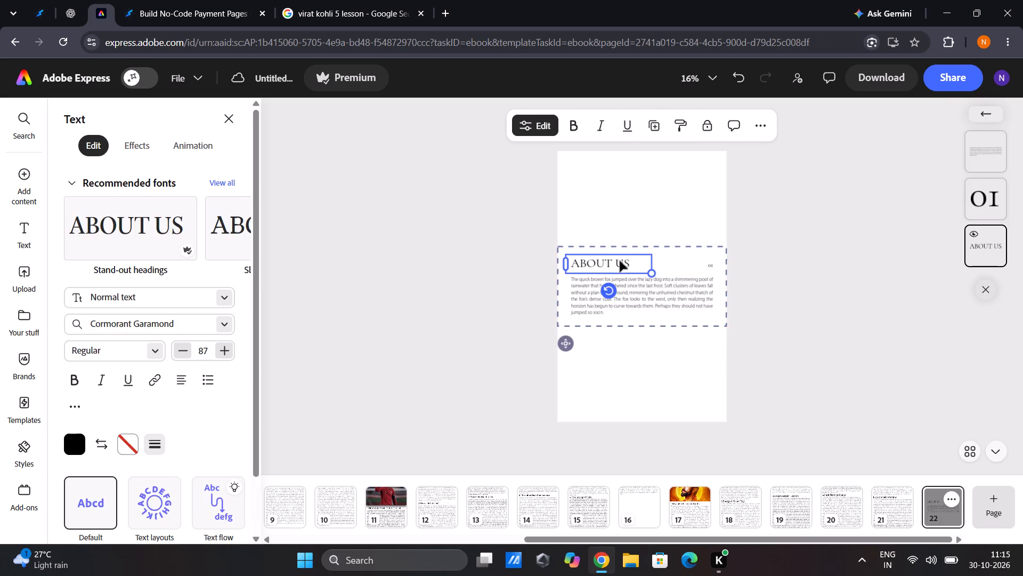
pyautogui.press('BackSpace')
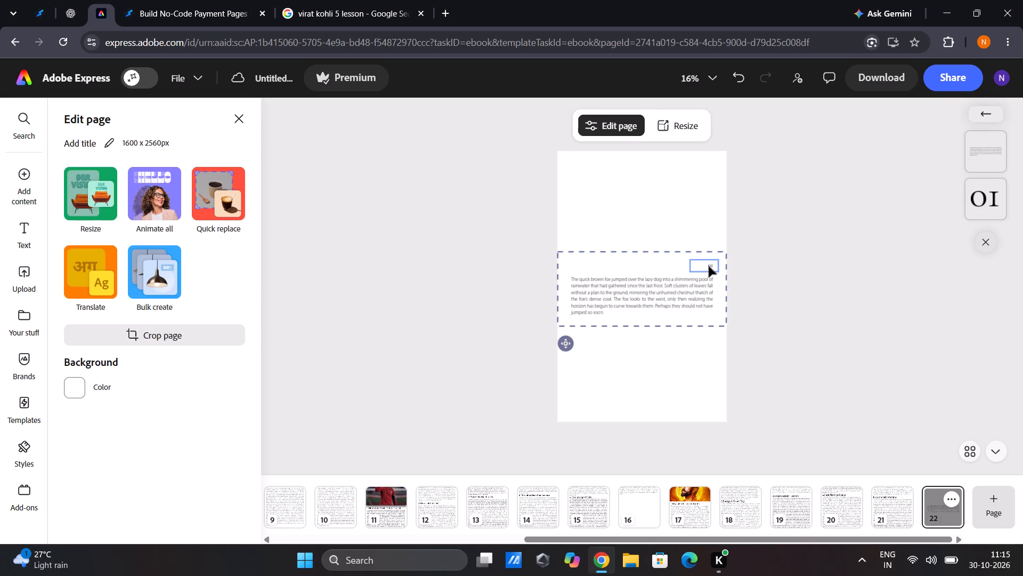
pyautogui.click(709, 266)
pyautogui.press('BackSpace')
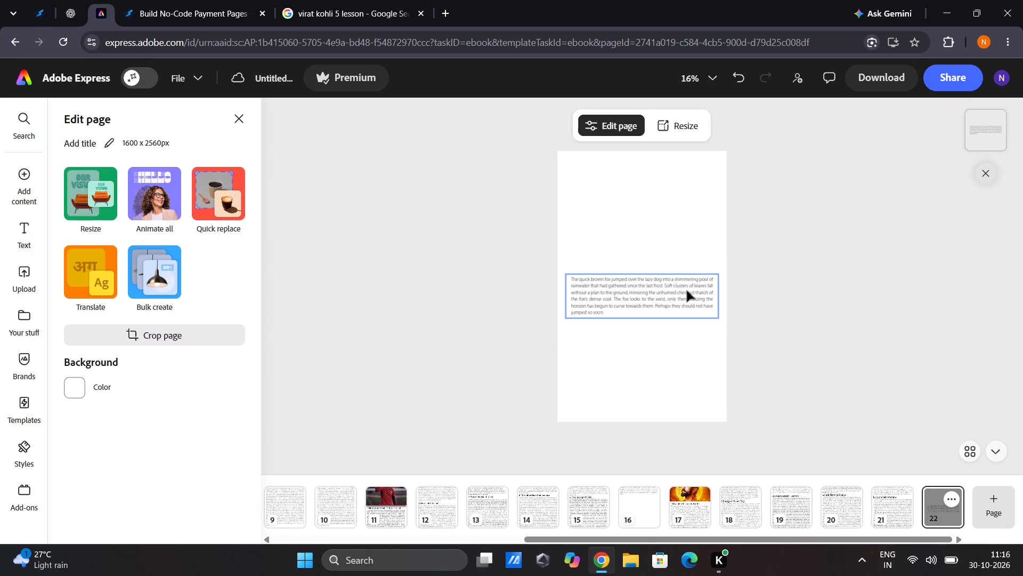
# Move the placeholder paragraph to the top of page 22, centred horizontally on the page.
pyautogui.moveTo(687, 291); pyautogui.dragTo(676, 175)
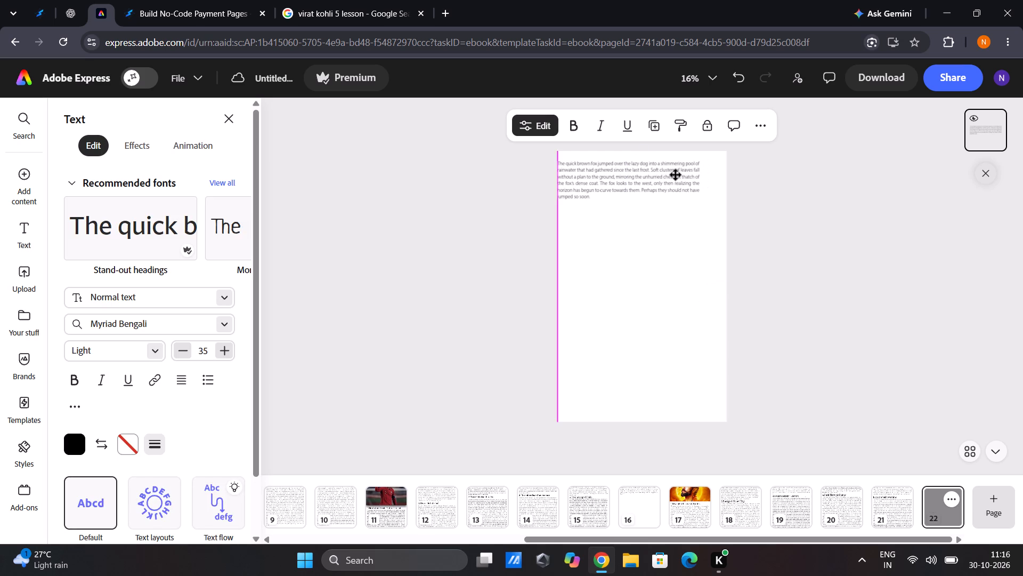
pyautogui.moveTo(676, 175); pyautogui.dragTo(681, 175)
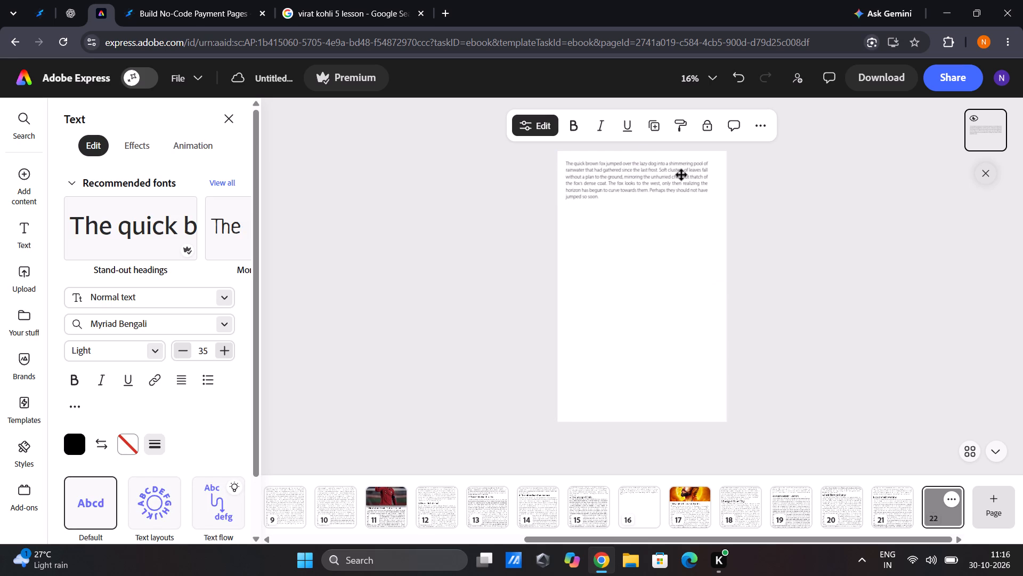
pyautogui.moveTo(681, 175); pyautogui.dragTo(683, 173)
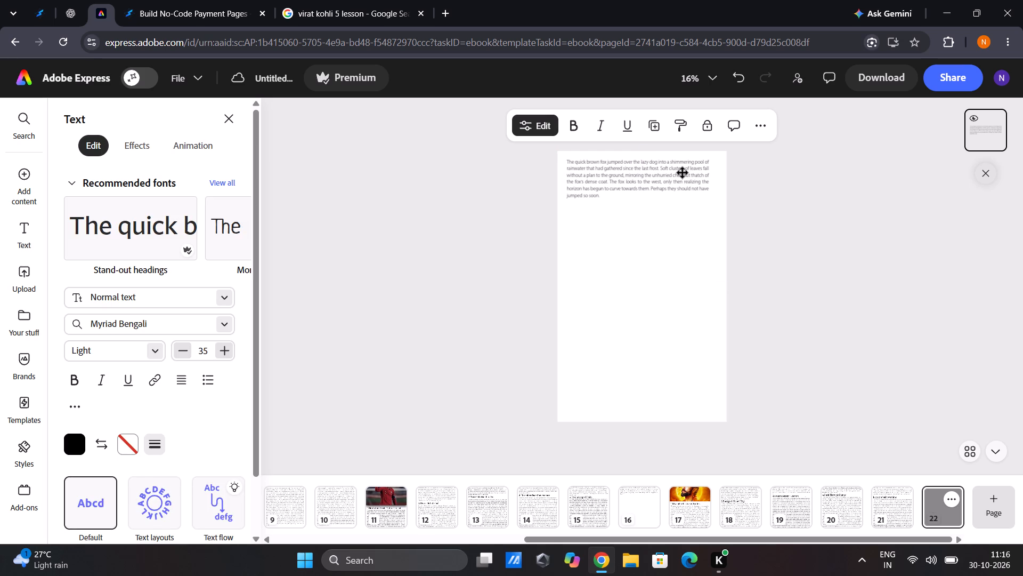
pyautogui.moveTo(683, 173); pyautogui.dragTo(691, 175)
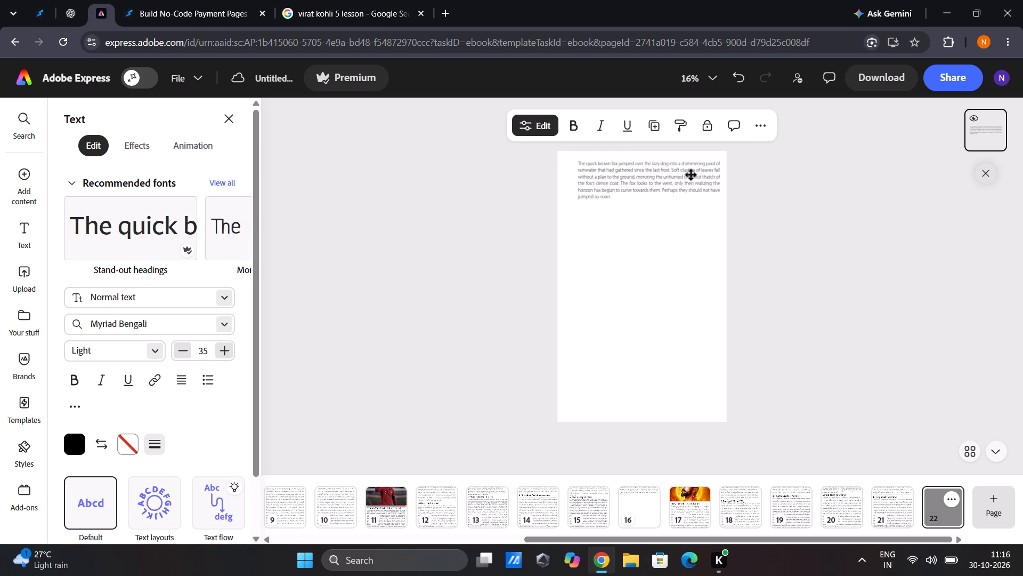
pyautogui.moveTo(691, 175); pyautogui.dragTo(687, 174)
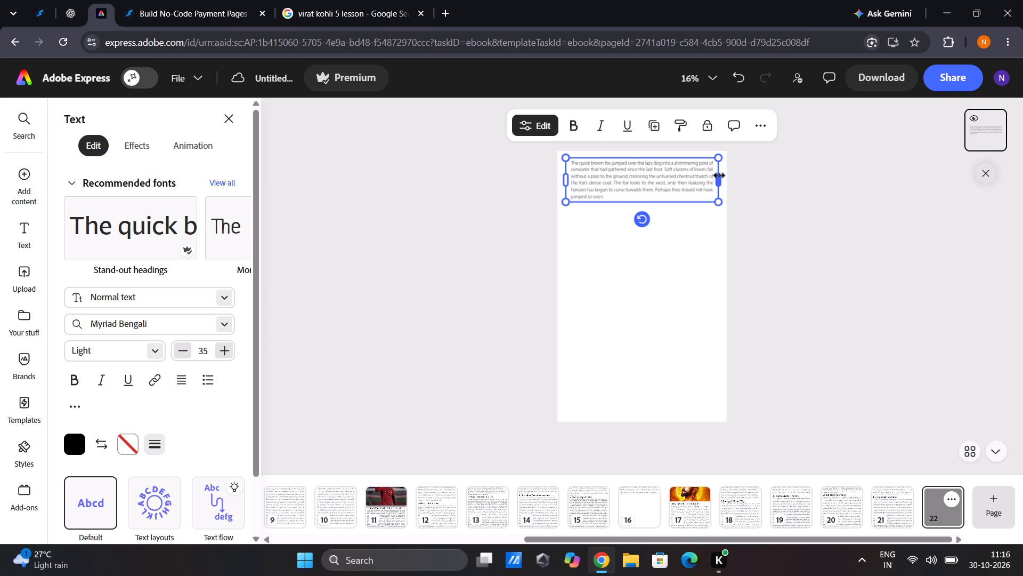
# Widen the placeholder paragraph box on both sides so it spans almost the full width of page 22.
pyautogui.hscroll(-1, 719, 175)
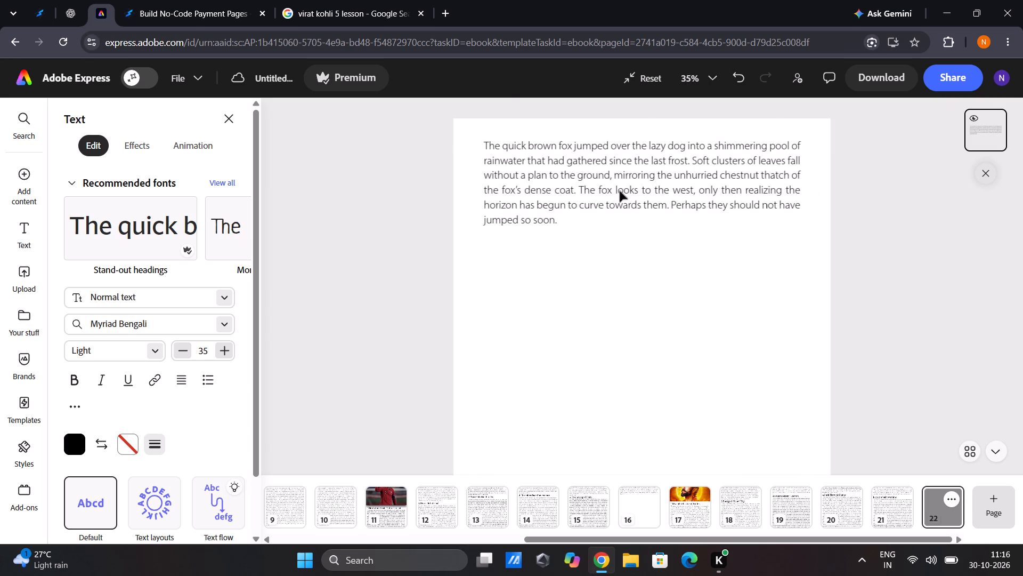
pyautogui.moveTo(476, 178); pyautogui.dragTo(468, 177)
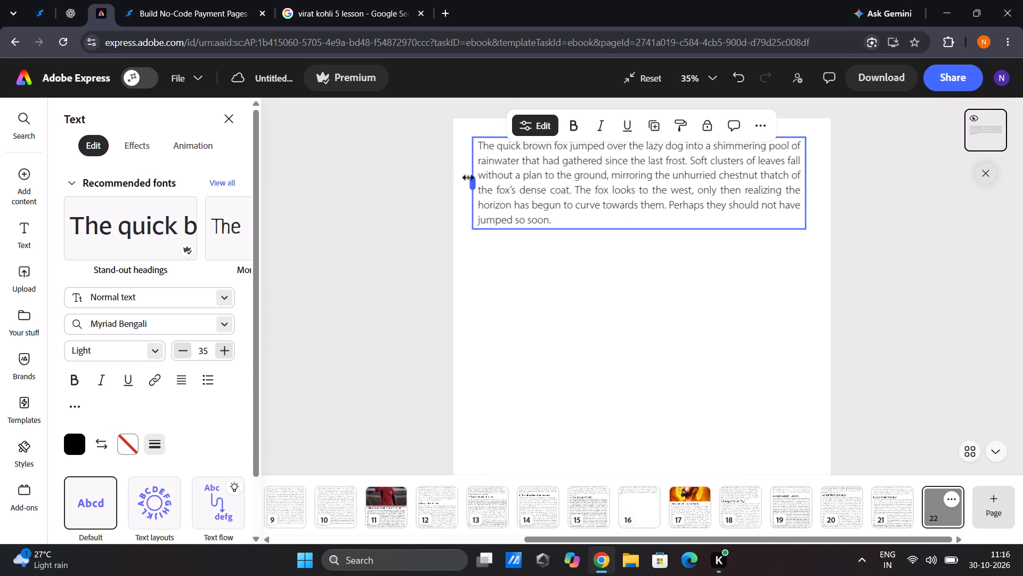
pyautogui.moveTo(468, 177); pyautogui.dragTo(459, 172)
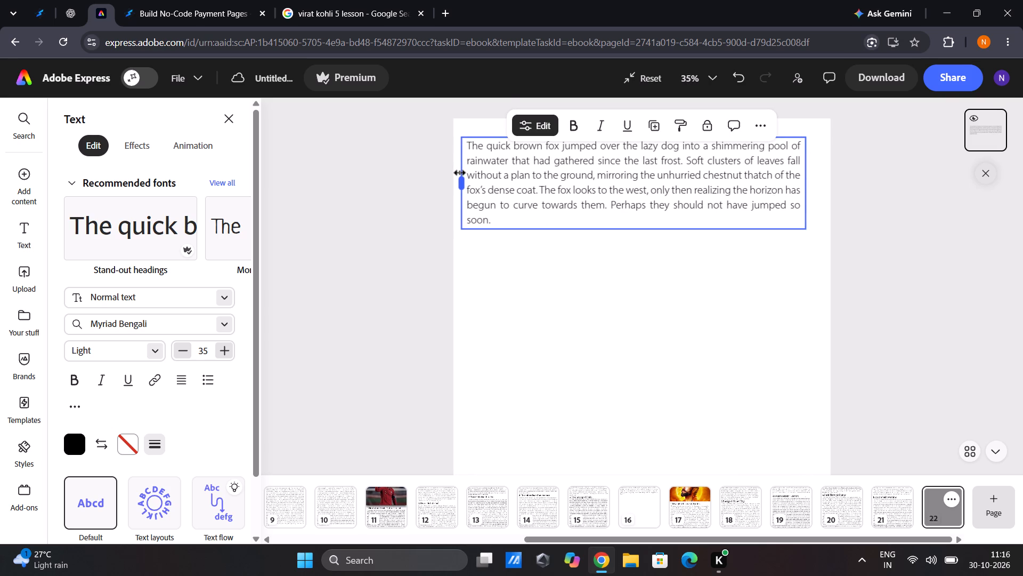
pyautogui.moveTo(459, 172); pyautogui.dragTo(451, 163)
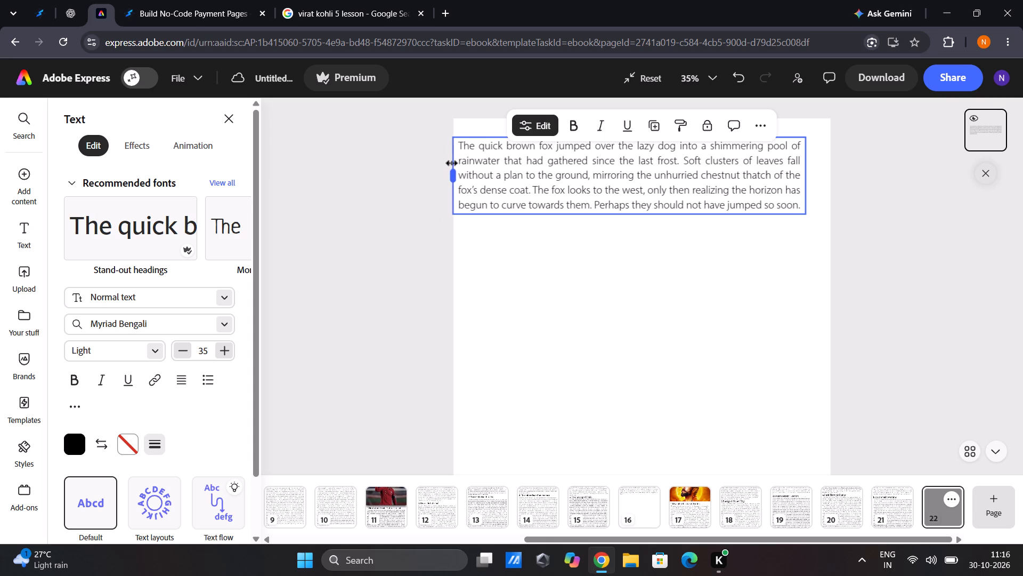
pyautogui.moveTo(451, 163); pyautogui.dragTo(453, 165)
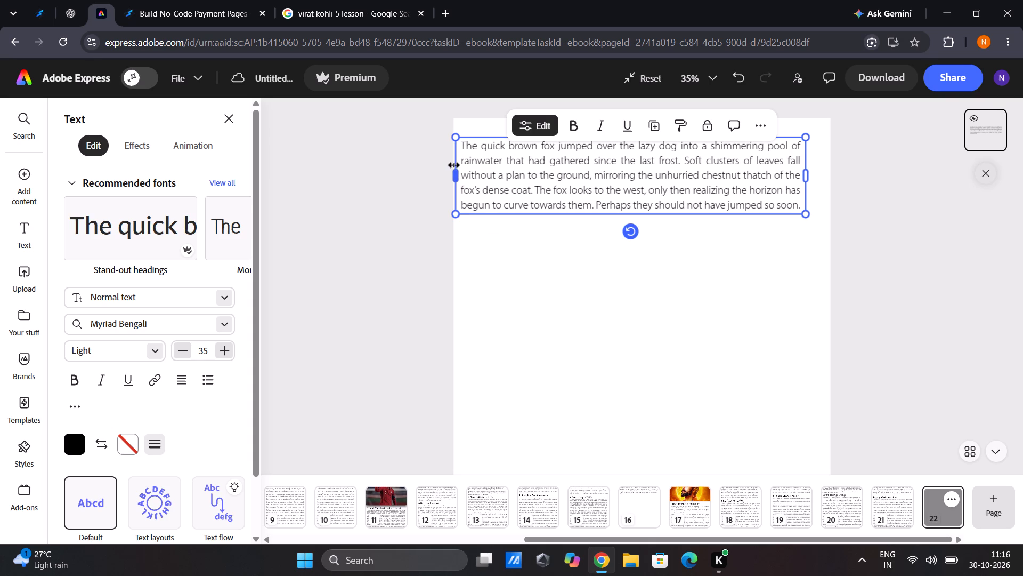
pyautogui.moveTo(807, 175); pyautogui.dragTo(827, 179)
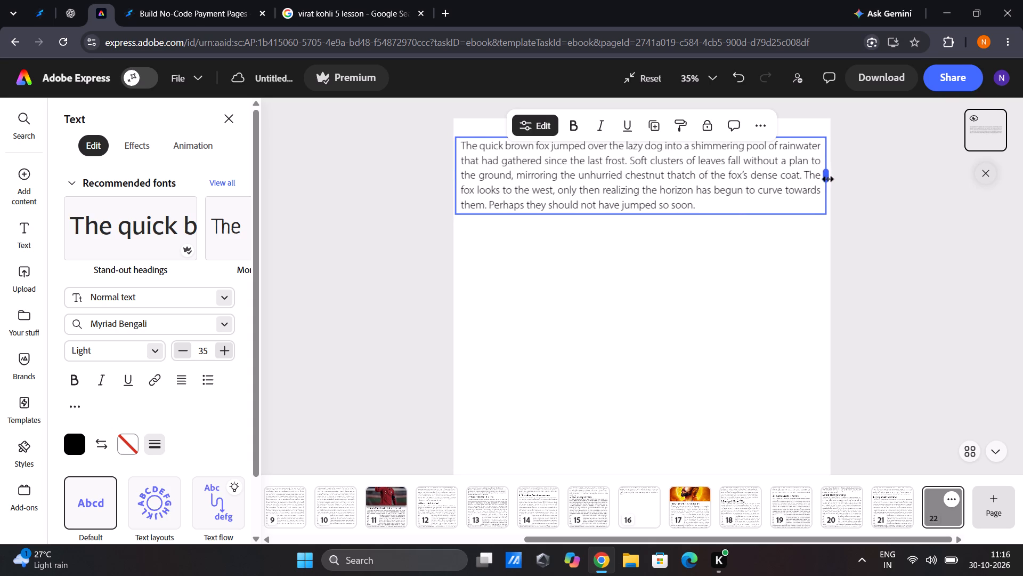
# Extend the placeholder paragraph box slightly further towards the right edge of page 22.
pyautogui.moveTo(827, 179); pyautogui.dragTo(830, 179)
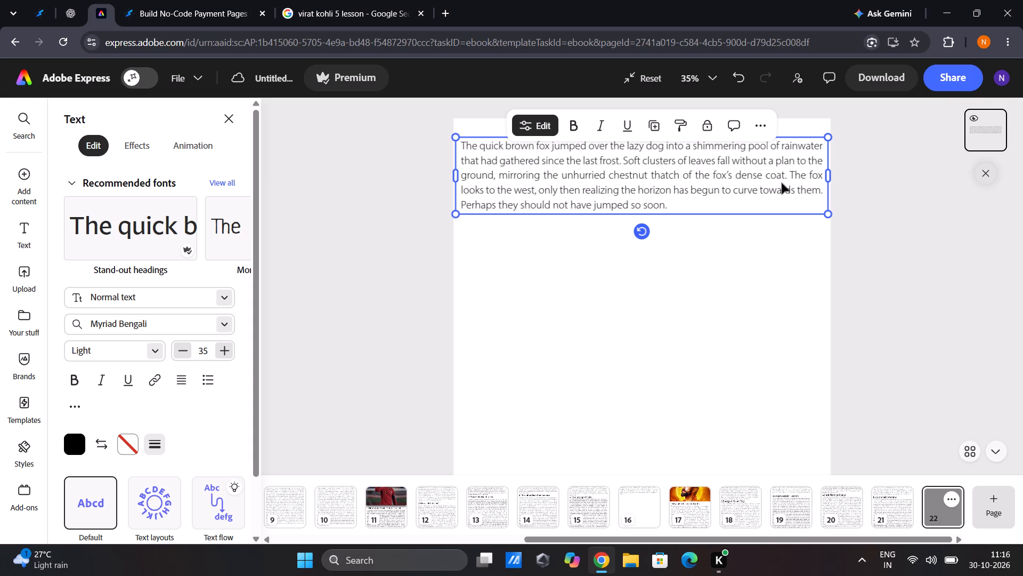
pyautogui.click(773, 247)
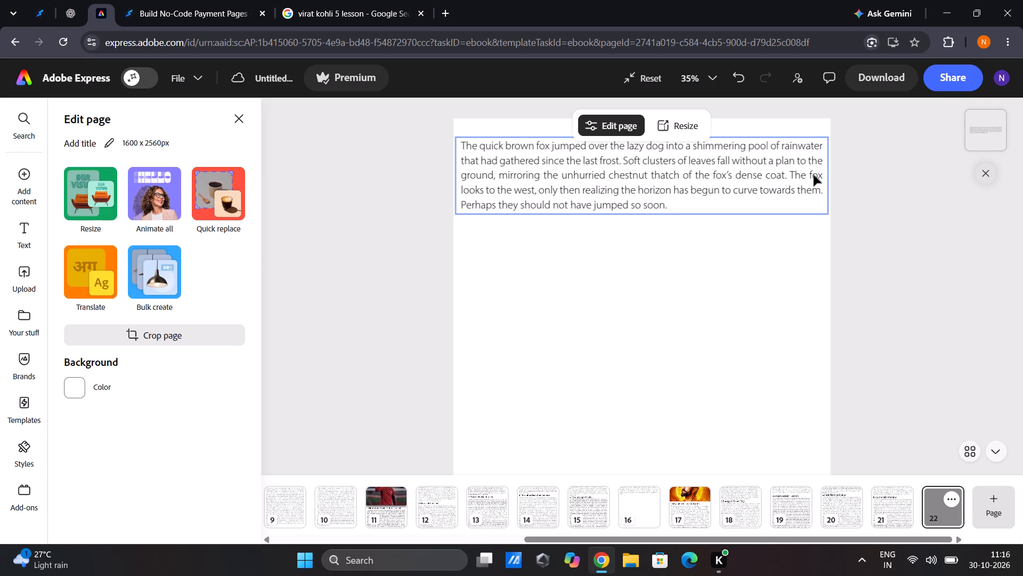
# Move the placeholder paragraph up so it sits close to the top edge of page 22.
pyautogui.moveTo(774, 170); pyautogui.dragTo(774, 171)
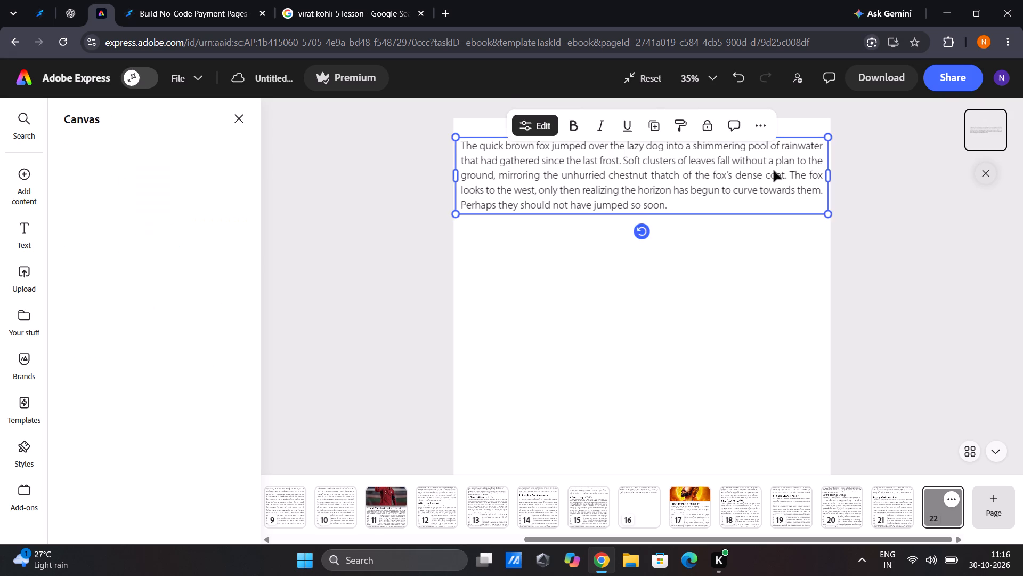
pyautogui.moveTo(774, 171); pyautogui.dragTo(775, 158)
pyautogui.scroll(2, 775, 158)
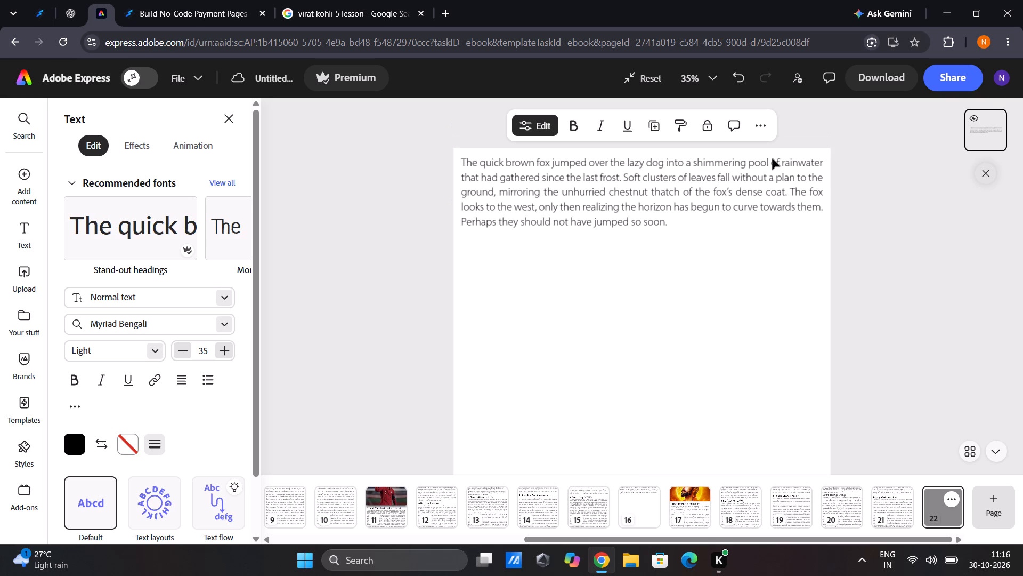
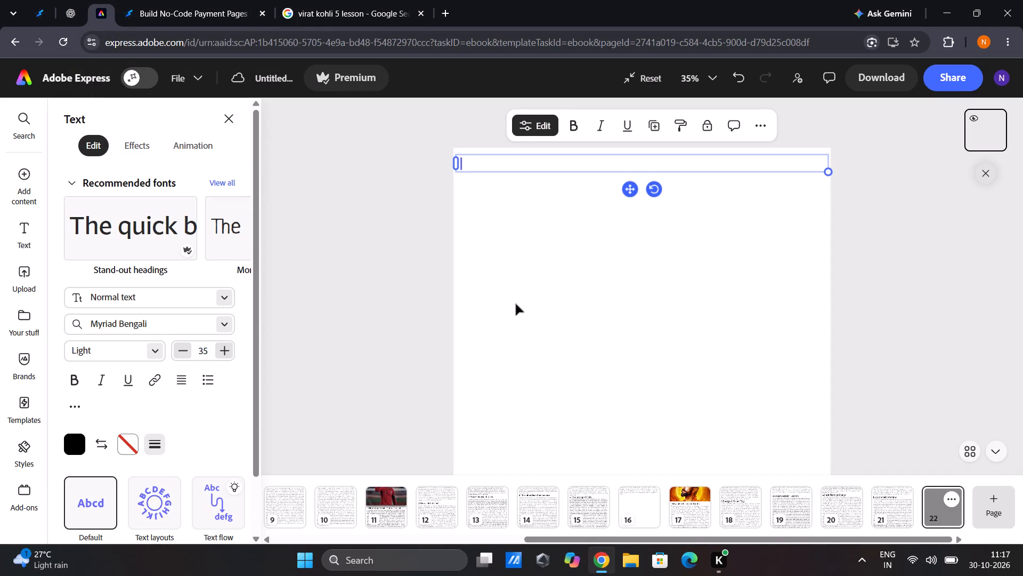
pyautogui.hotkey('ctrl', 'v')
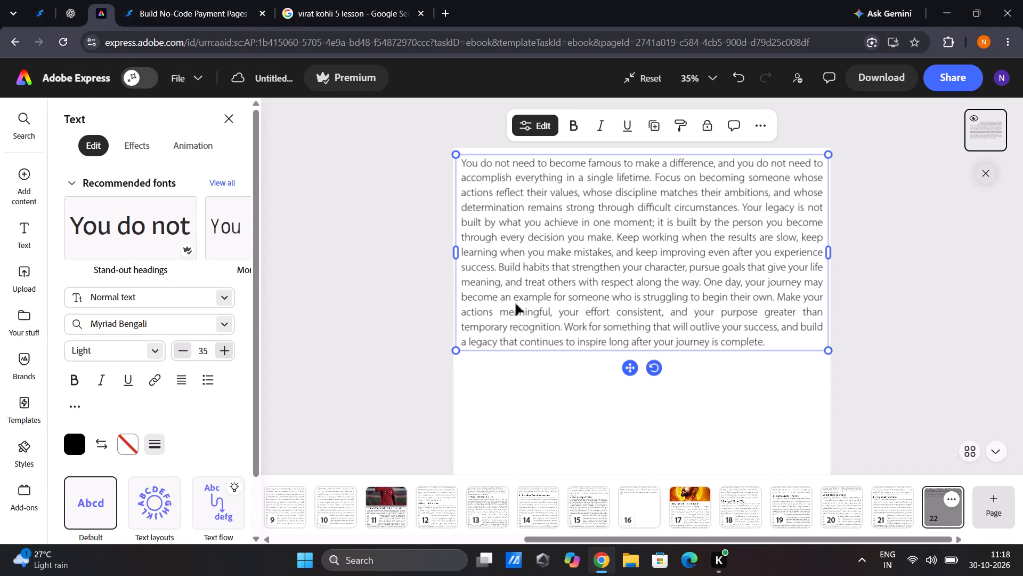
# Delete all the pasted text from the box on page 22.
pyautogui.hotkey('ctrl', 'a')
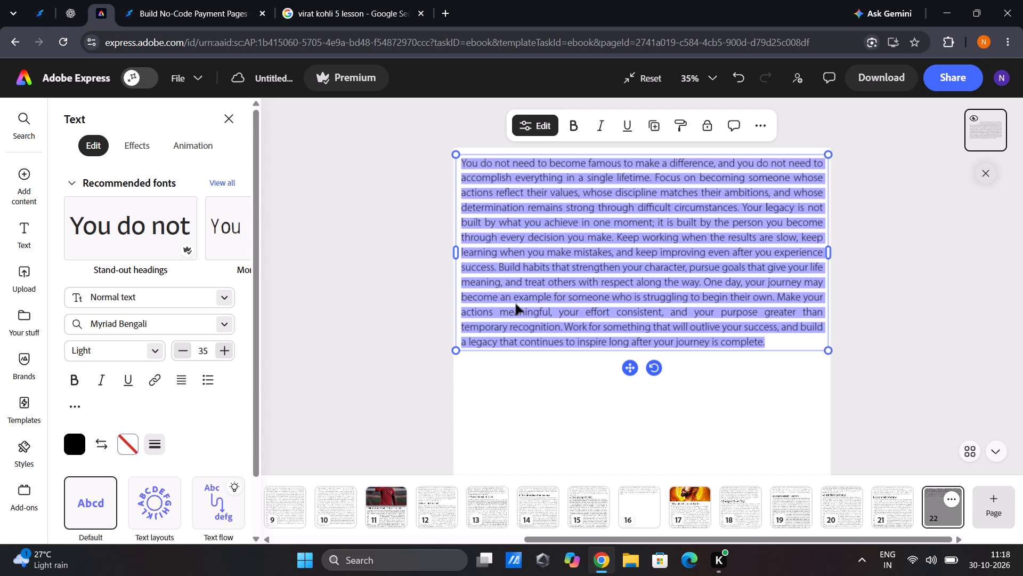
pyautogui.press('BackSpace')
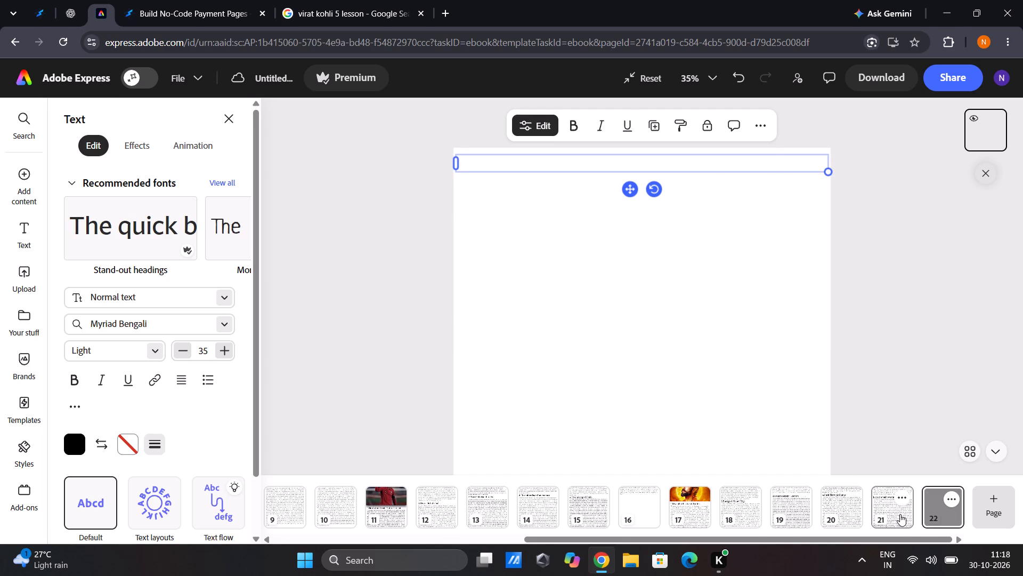
# Check where the legacy text ends on page 21 and return to page 22.
pyautogui.click(900, 514)
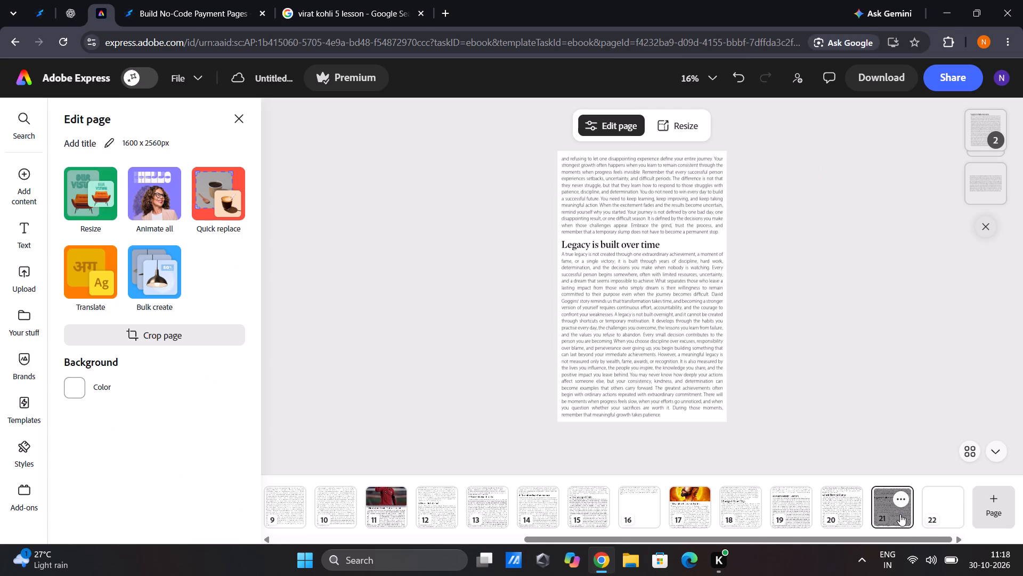
pyautogui.click(939, 521)
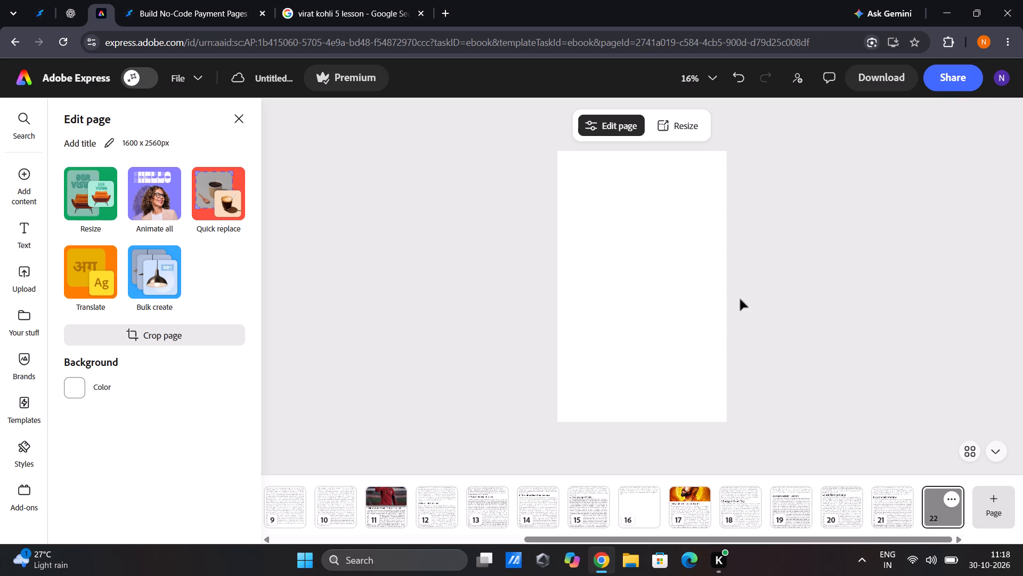
pyautogui.click(695, 286)
pyautogui.doubleClick(695, 286)
# Add the recently used "ABOUT US" text block to page 22.
pyautogui.click(25, 230)
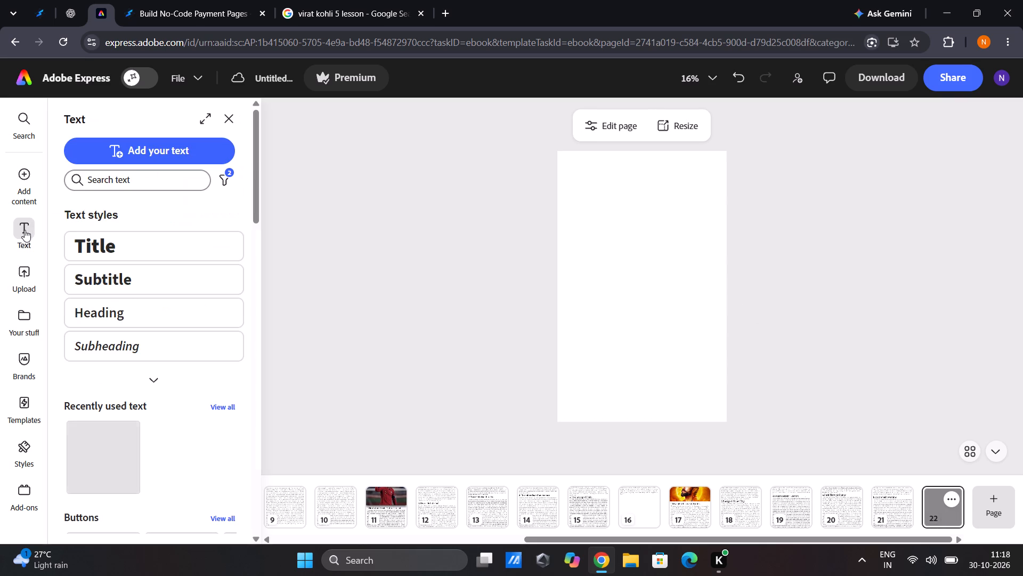
pyautogui.click(78, 468)
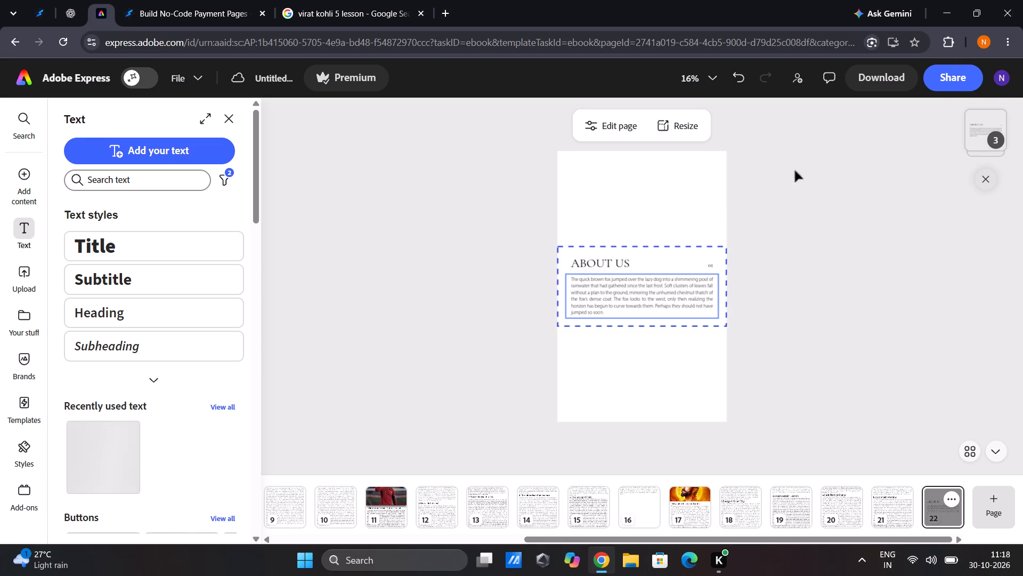
# Delete the "ABOUT US" heading and the "01" number from the text block on page 22, keeping the placeholder paragraph.
pyautogui.click(985, 151)
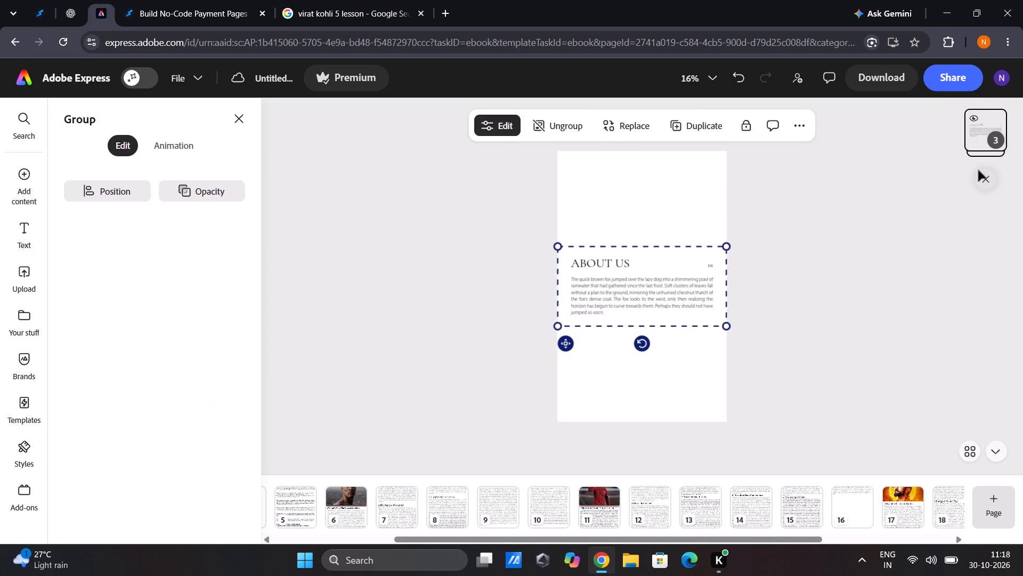
pyautogui.click(977, 153)
pyautogui.click(601, 262)
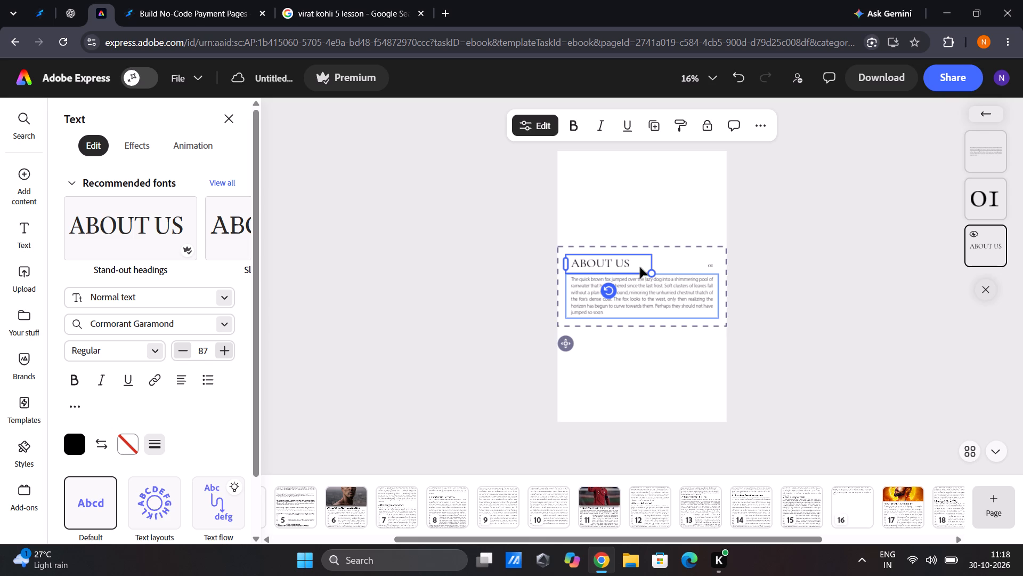
pyautogui.press('BackSpace')
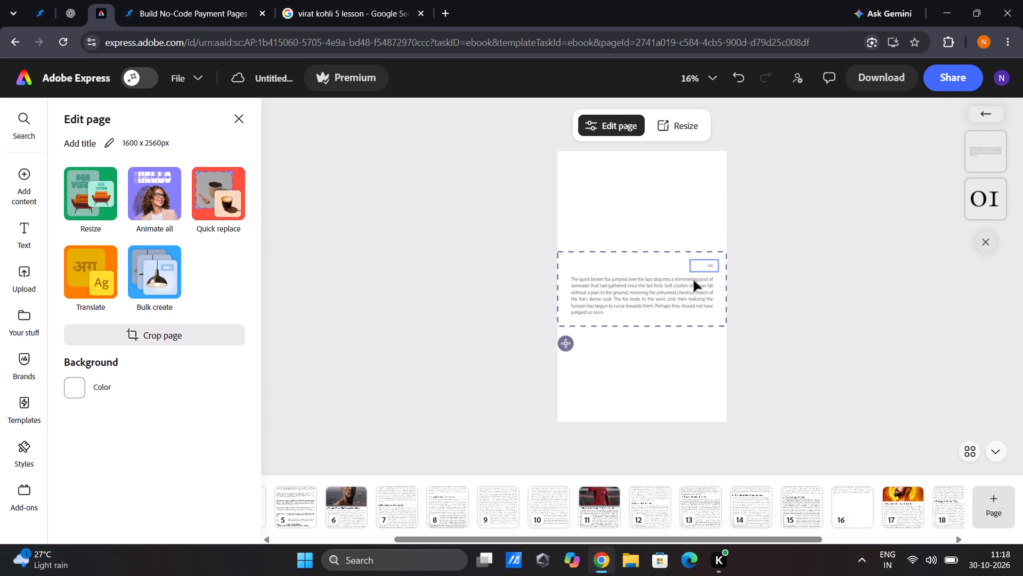
pyautogui.click(713, 266)
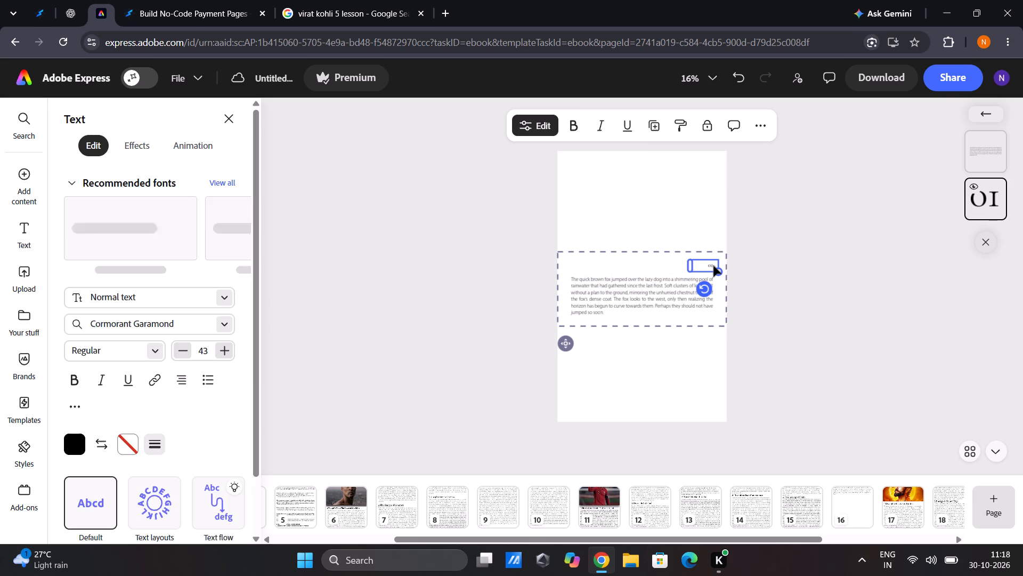
pyautogui.press('BackSpace')
# Move the placeholder paragraph up into the top-left corner of page 22, leaving a narrow margin.
pyautogui.hscroll(-1, 691, 289)
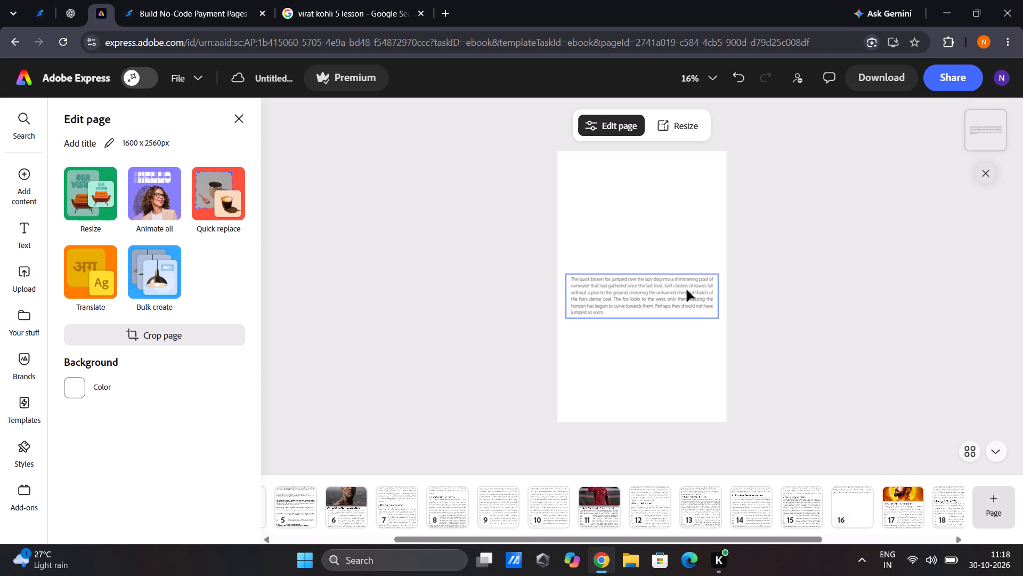
pyautogui.hscroll(-1, 687, 290)
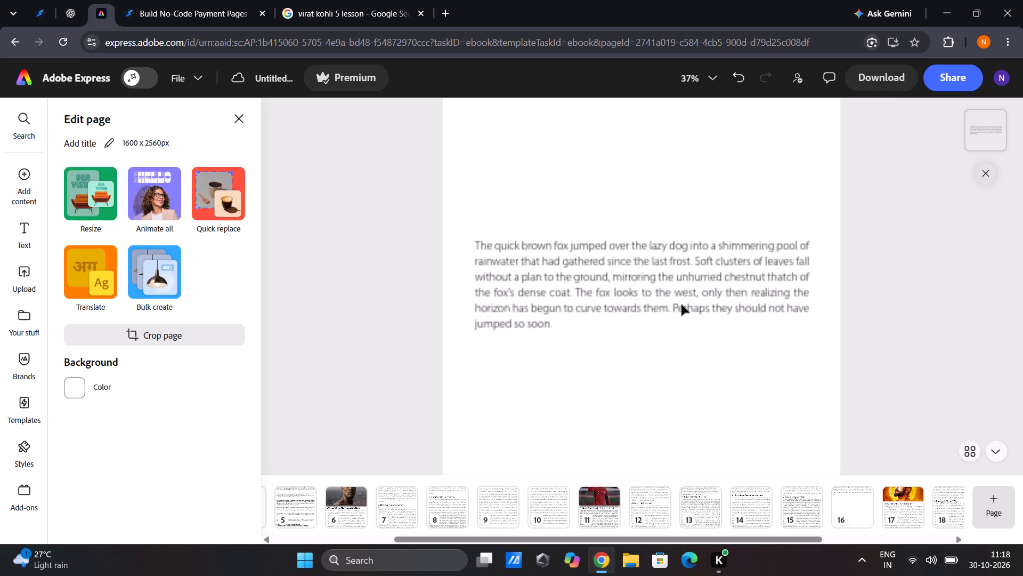
pyautogui.scroll(1, 681, 305)
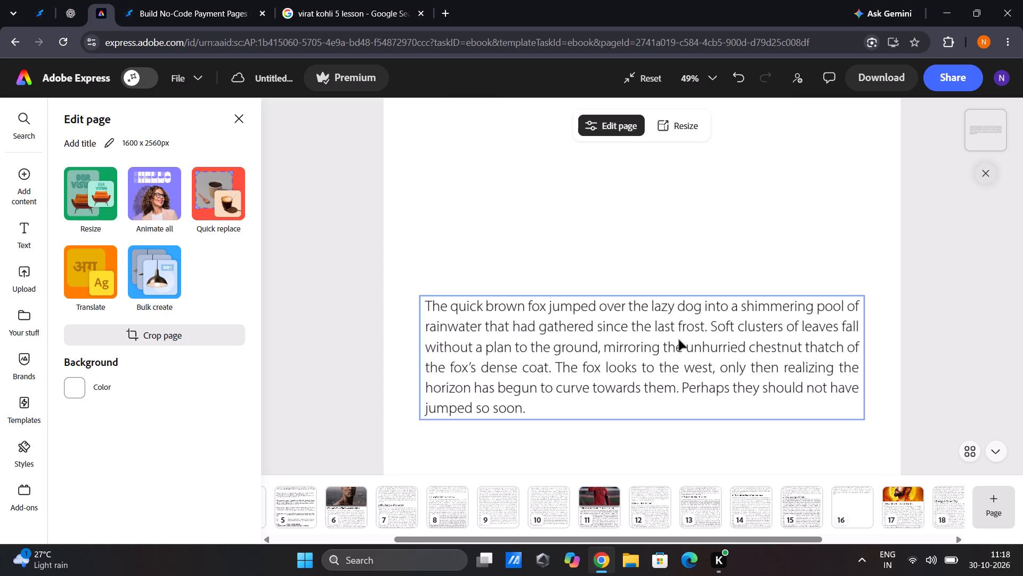
pyautogui.moveTo(679, 340); pyautogui.dragTo(650, 164)
pyautogui.scroll(3, 650, 164)
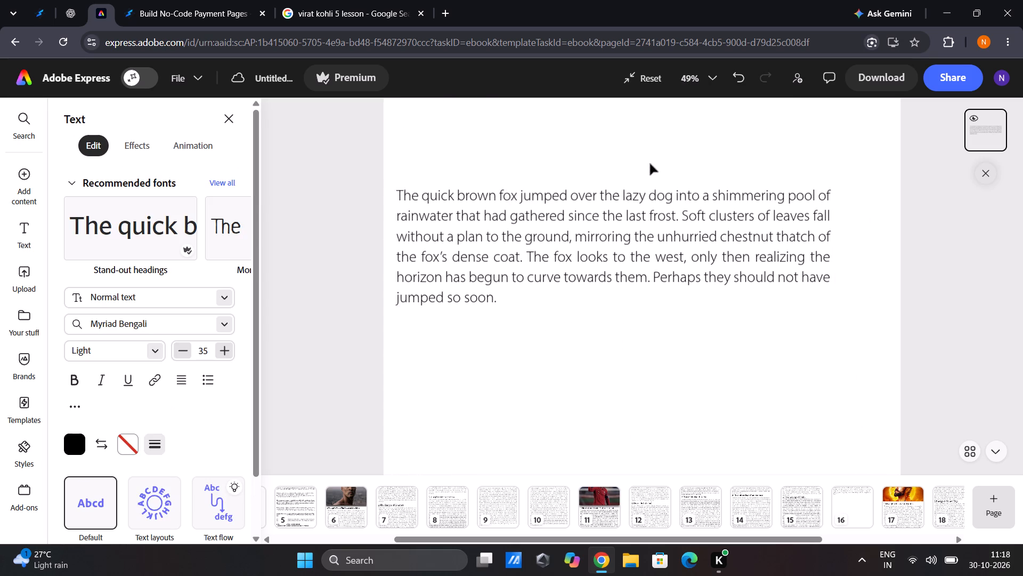
pyautogui.scroll(6, 650, 164)
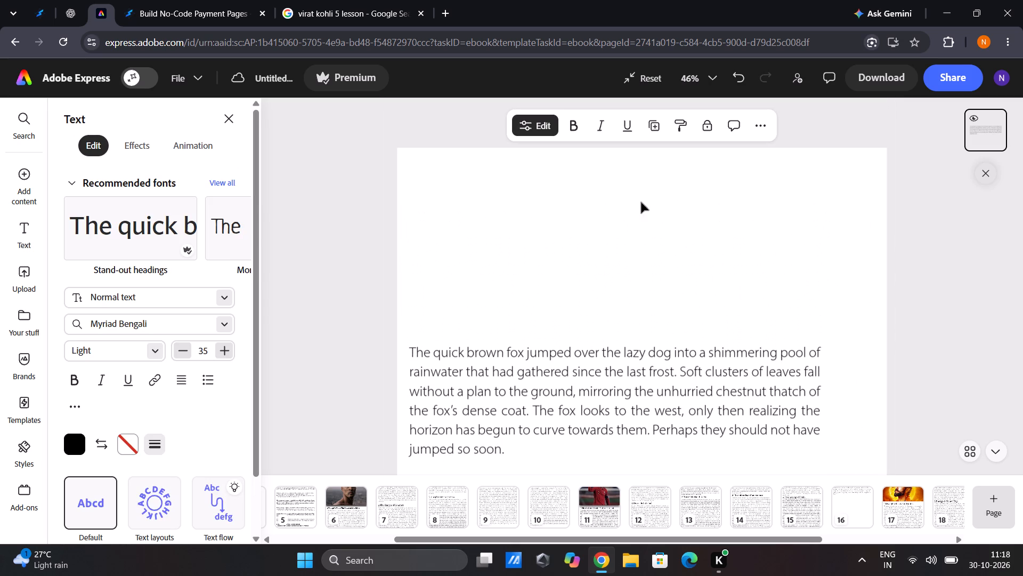
pyautogui.moveTo(611, 390); pyautogui.dragTo(611, 230)
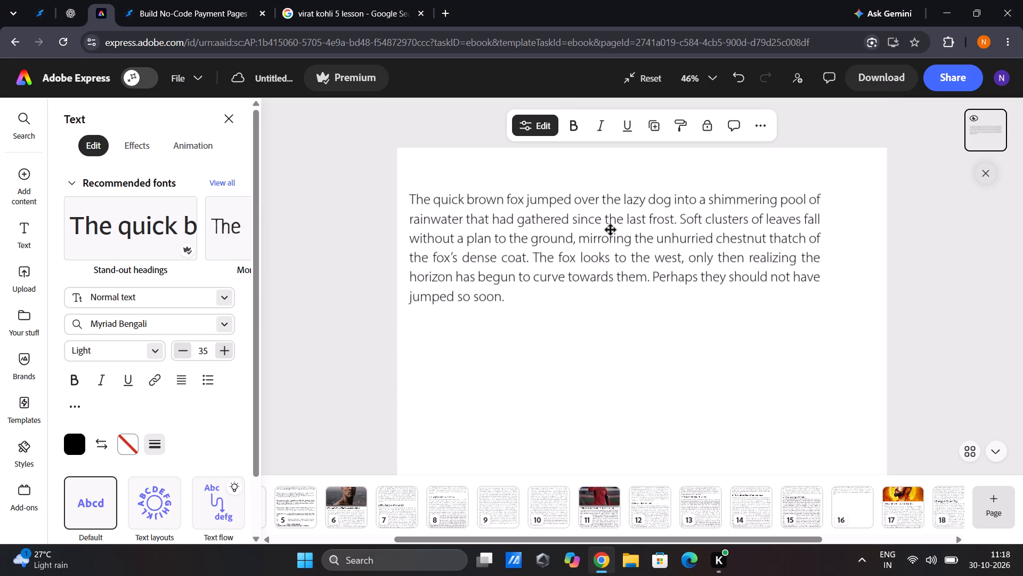
pyautogui.moveTo(611, 230); pyautogui.dragTo(609, 203)
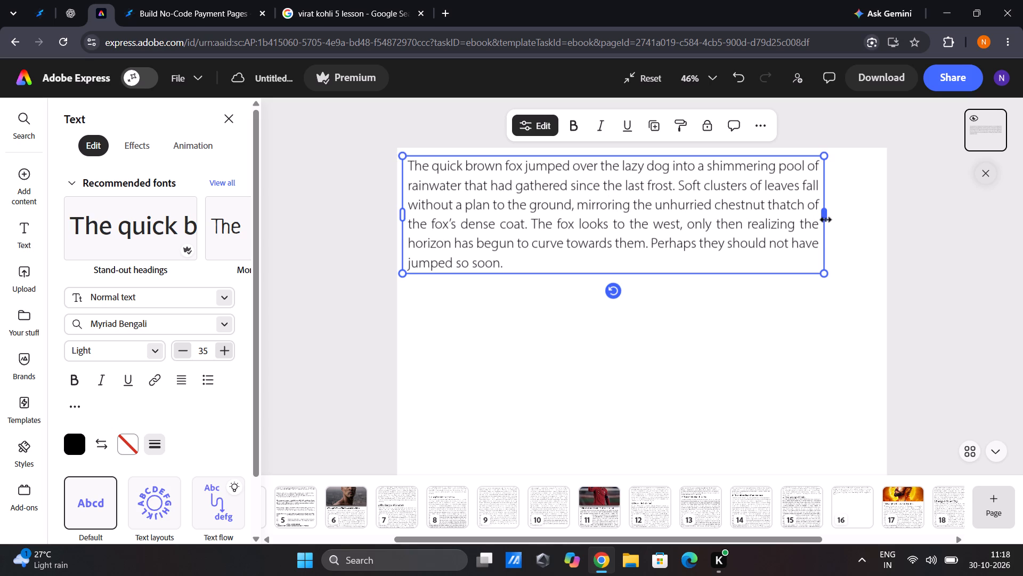
# Widen the placeholder paragraph box so it ends just inside the right edge of page 22.
pyautogui.moveTo(824, 216); pyautogui.dragTo(887, 213)
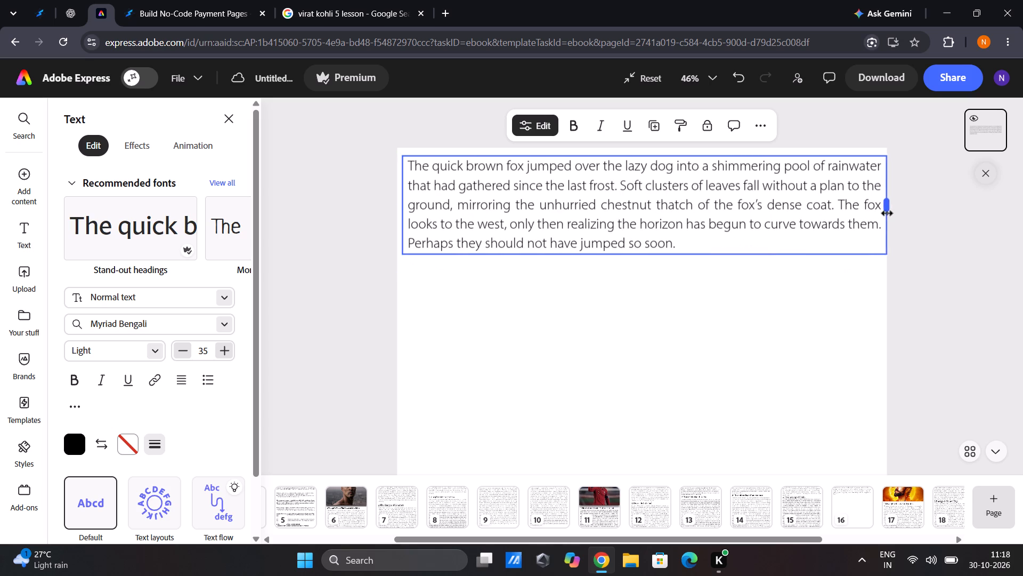
pyautogui.moveTo(887, 213); pyautogui.dragTo(882, 210)
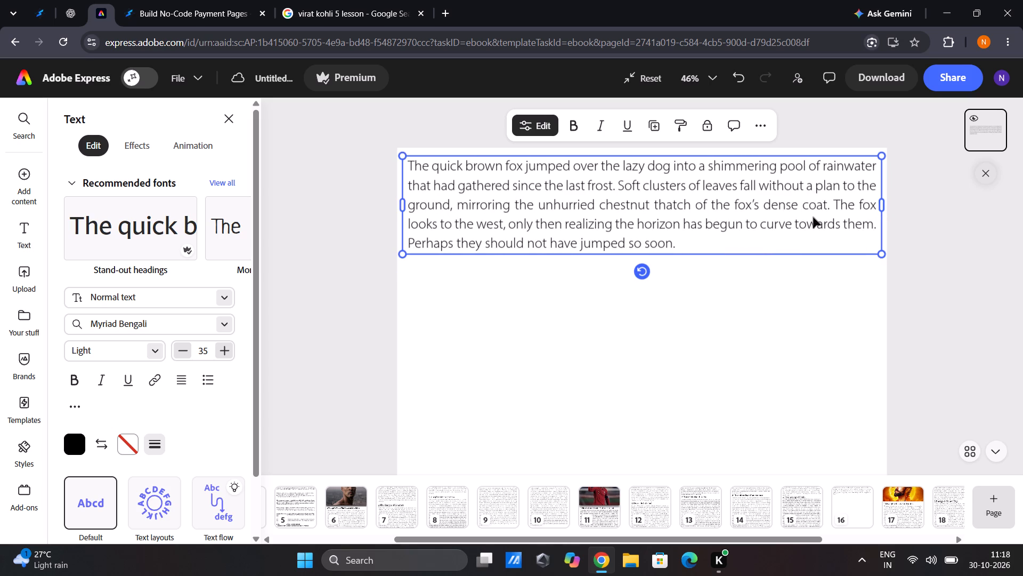
# Replace the placeholder paragraph on page 22 with the copied legacy text beginning "You do not need to become famous to make a difference".
pyautogui.click(802, 217)
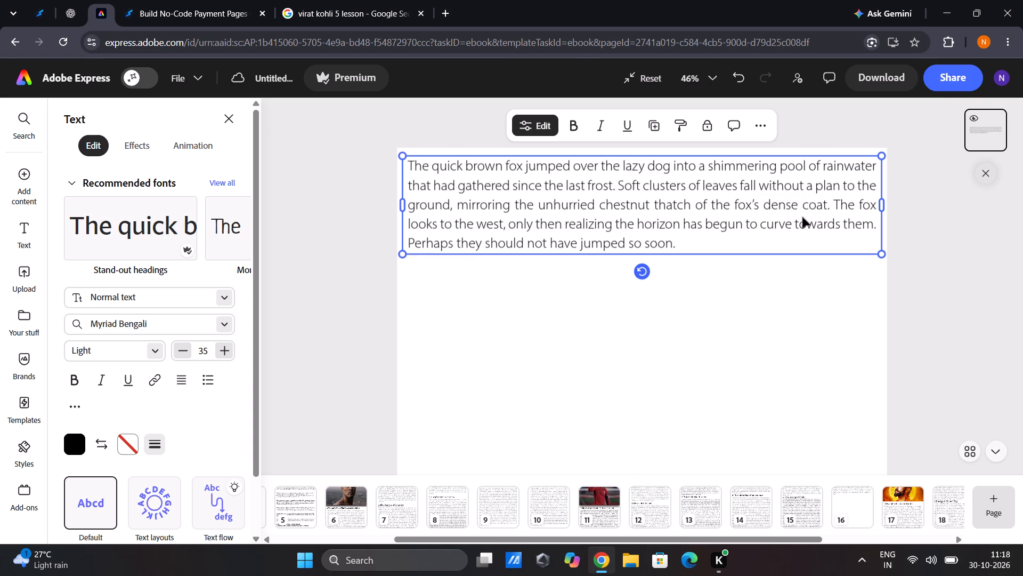
pyautogui.click(803, 217)
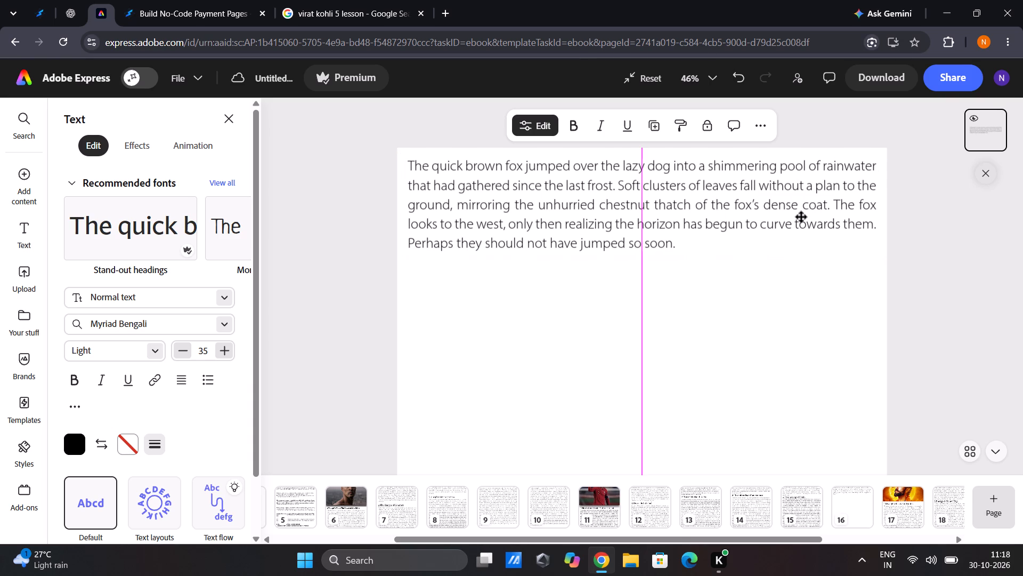
pyautogui.click(737, 212)
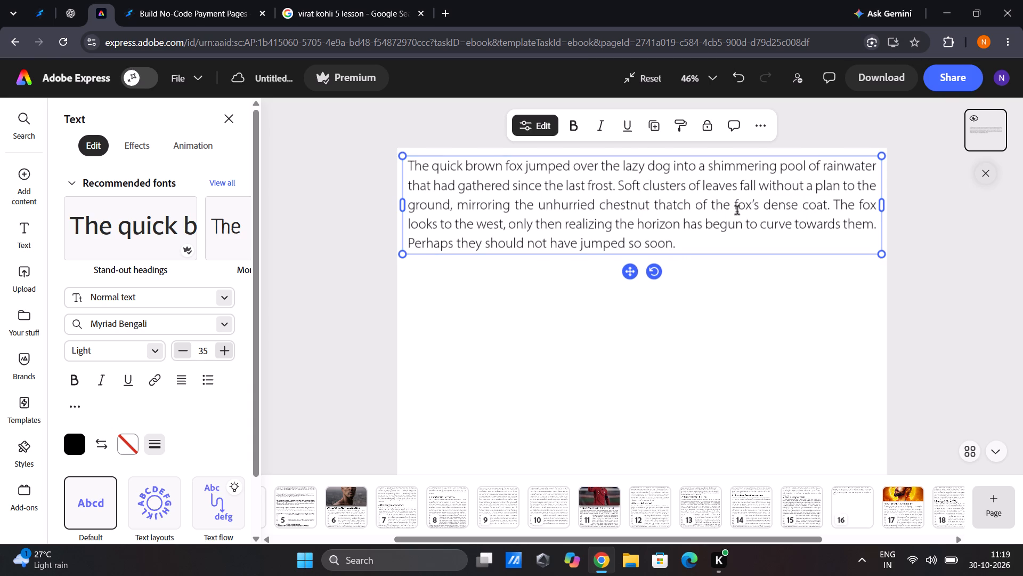
pyautogui.hotkey('ctrl', 'a')
pyautogui.press('BackSpace')
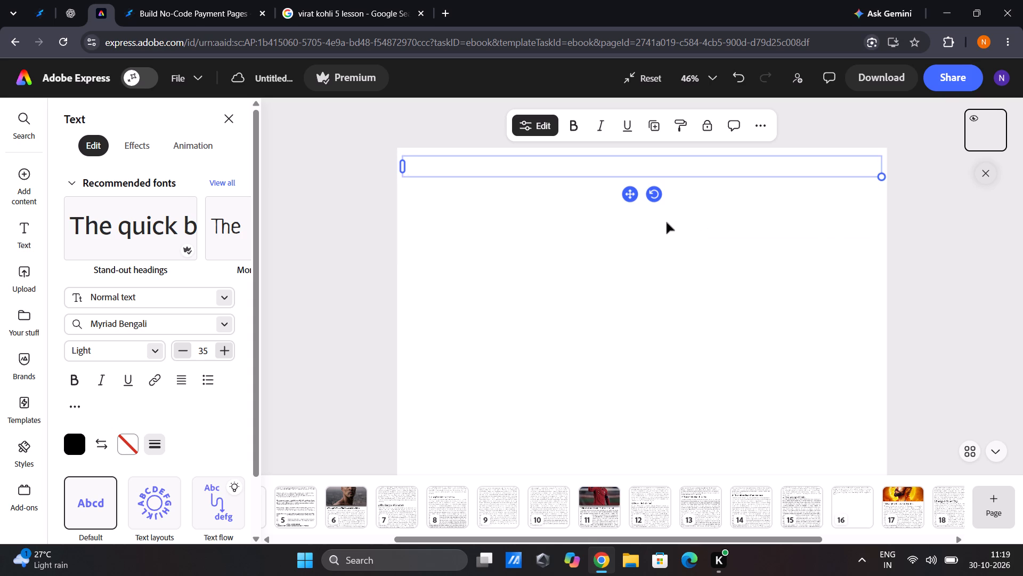
pyautogui.hotkey('ctrl', 'v')
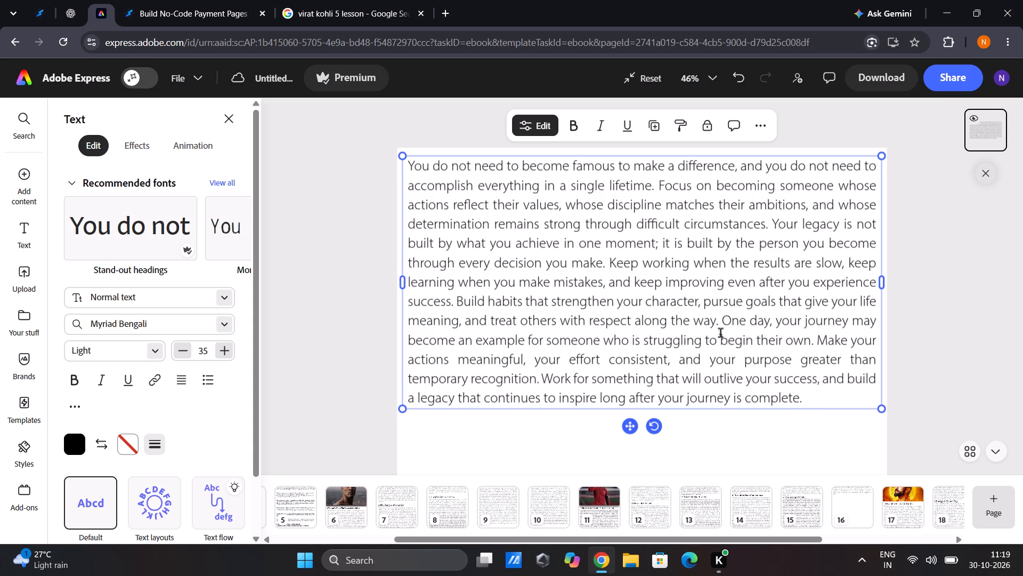
# Deselect the text box and examine the end of the pasted text and the area beneath it on page 22.
pyautogui.scroll(-1, 668, 353)
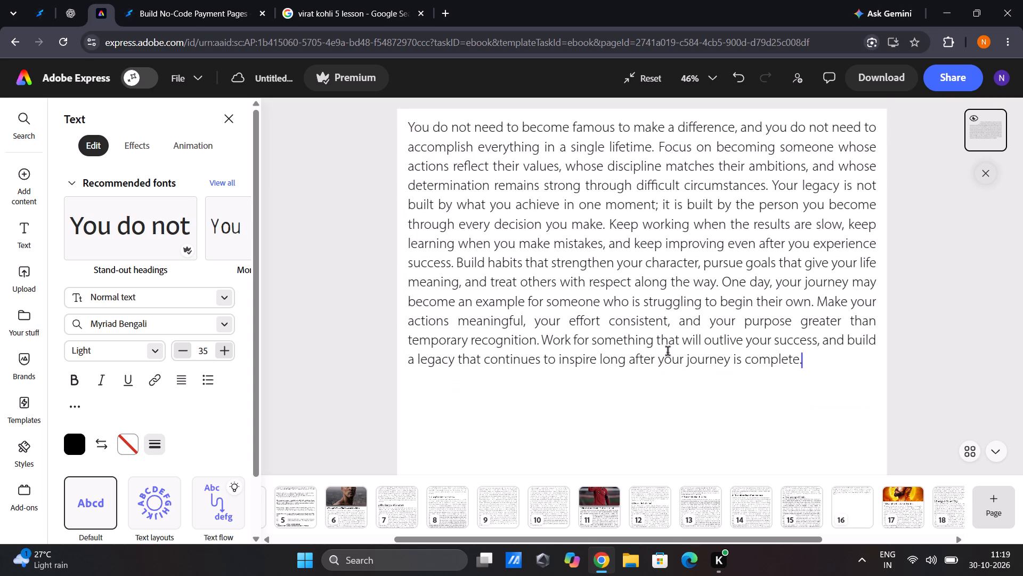
pyautogui.scroll(-2, 668, 353)
pyautogui.click(696, 407)
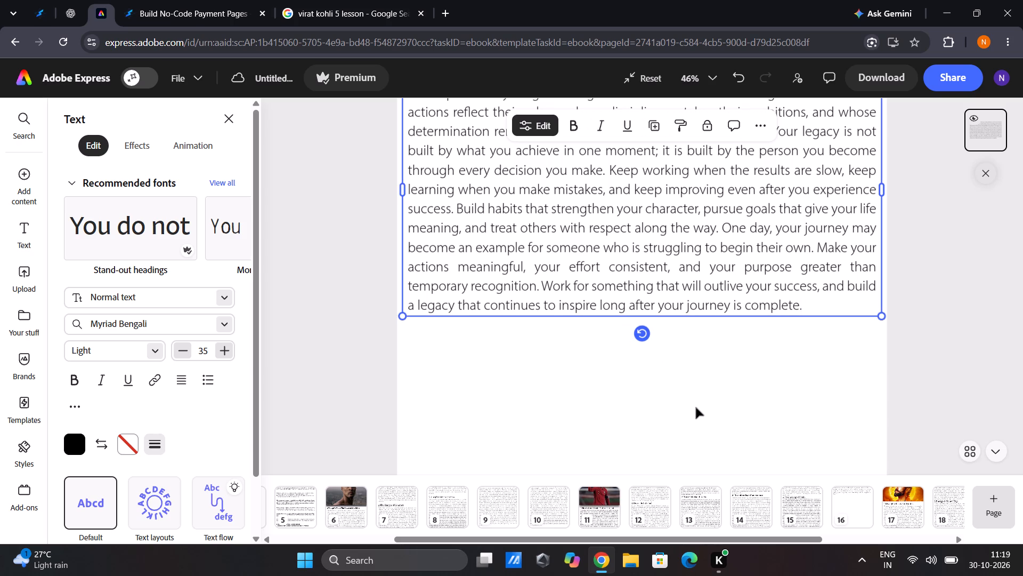
pyautogui.click(696, 407)
pyautogui.scroll(-1, 696, 407)
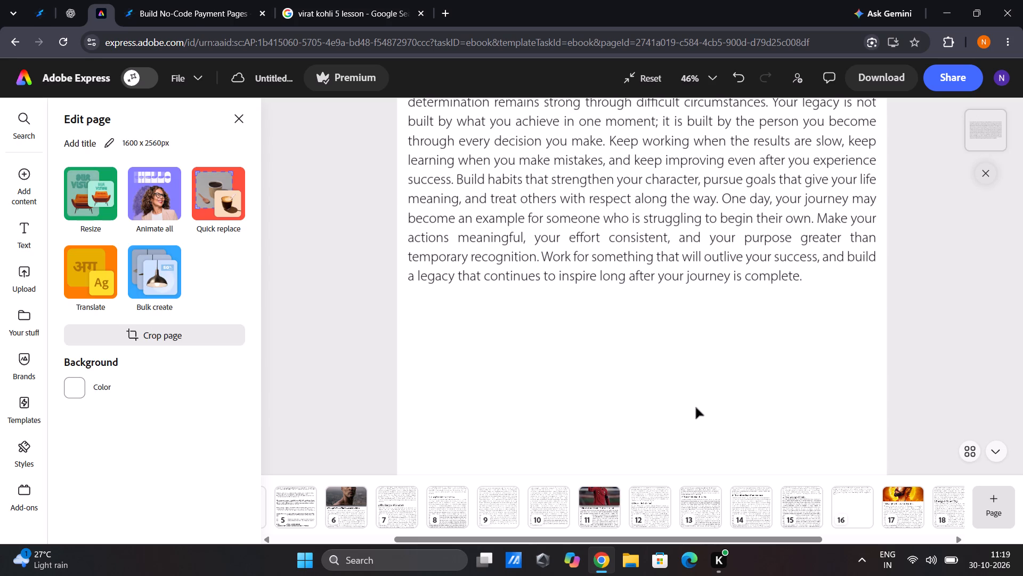
pyautogui.scroll(-2, 696, 407)
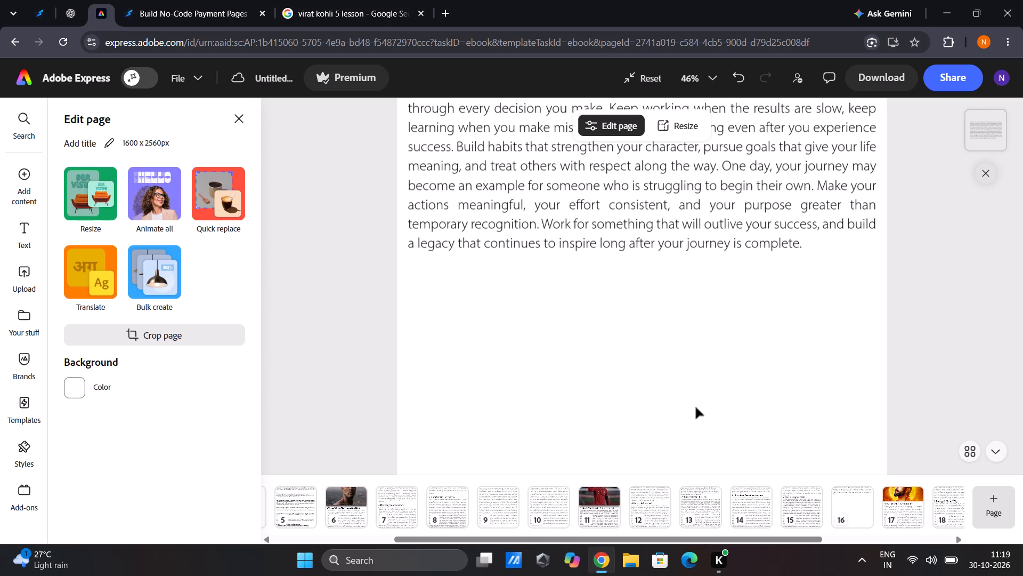
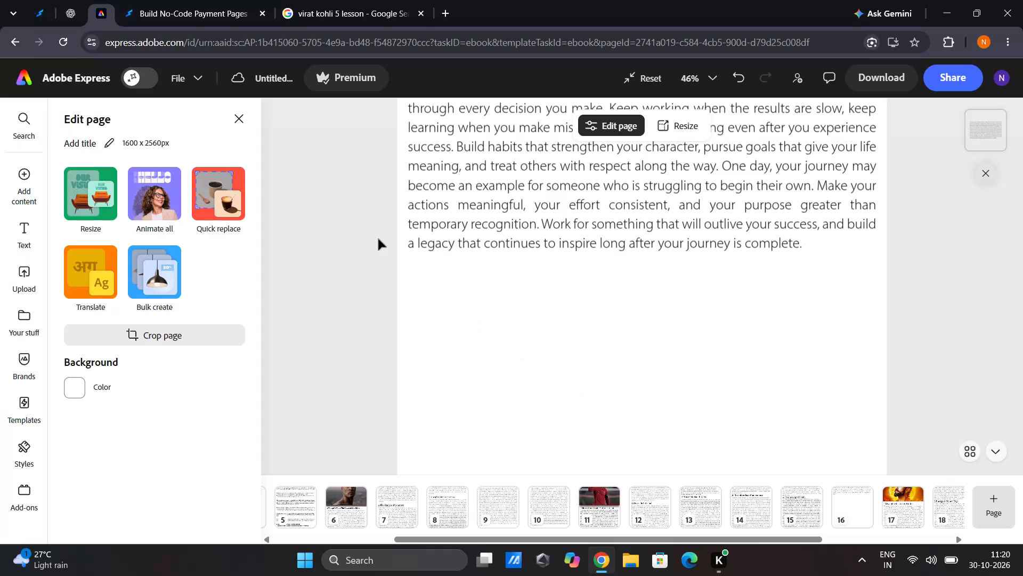
# Compare the end of the legacy text in ChatGPT with the pasted text and remaining empty area on page 22.
pyautogui.click(75, 0)
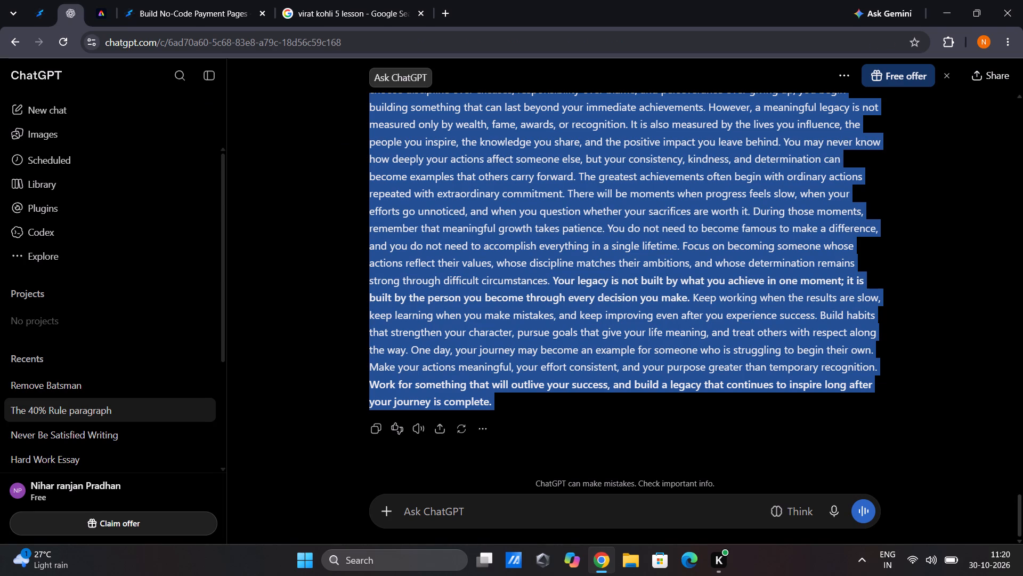
pyautogui.click(94, 0)
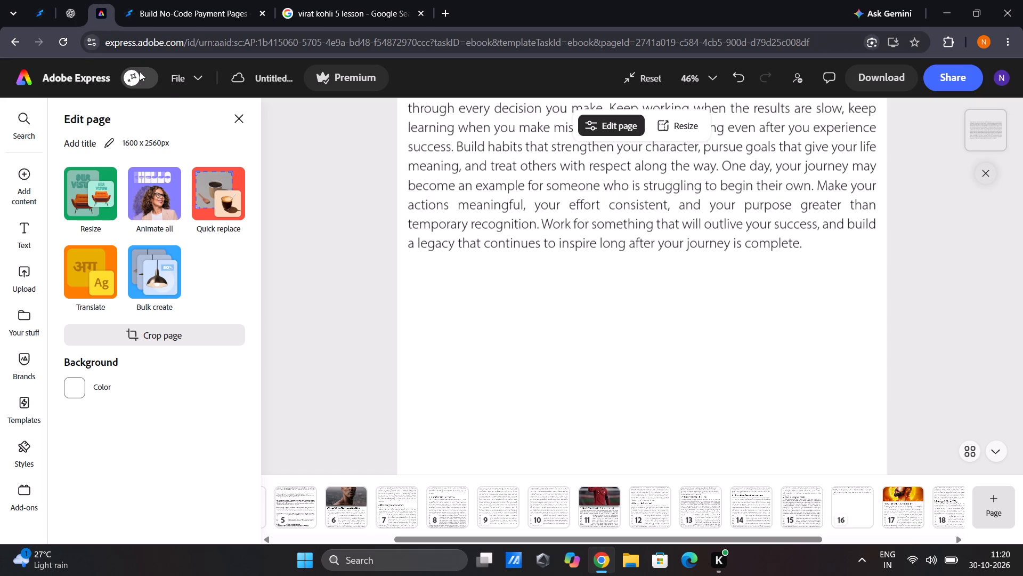
pyautogui.scroll(3, 627, 271)
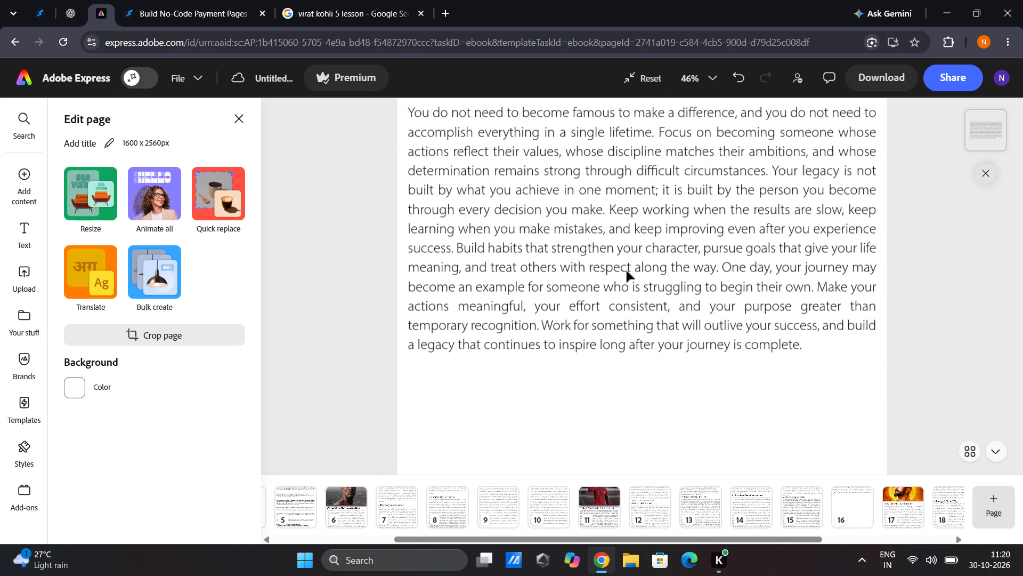
pyautogui.scroll(-1, 627, 271)
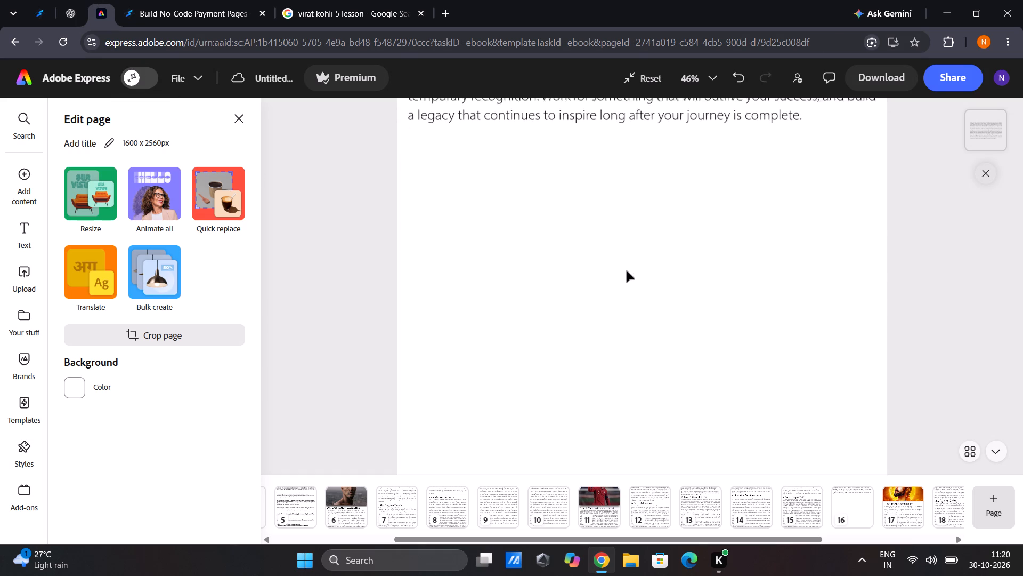
pyautogui.scroll(-2, 627, 271)
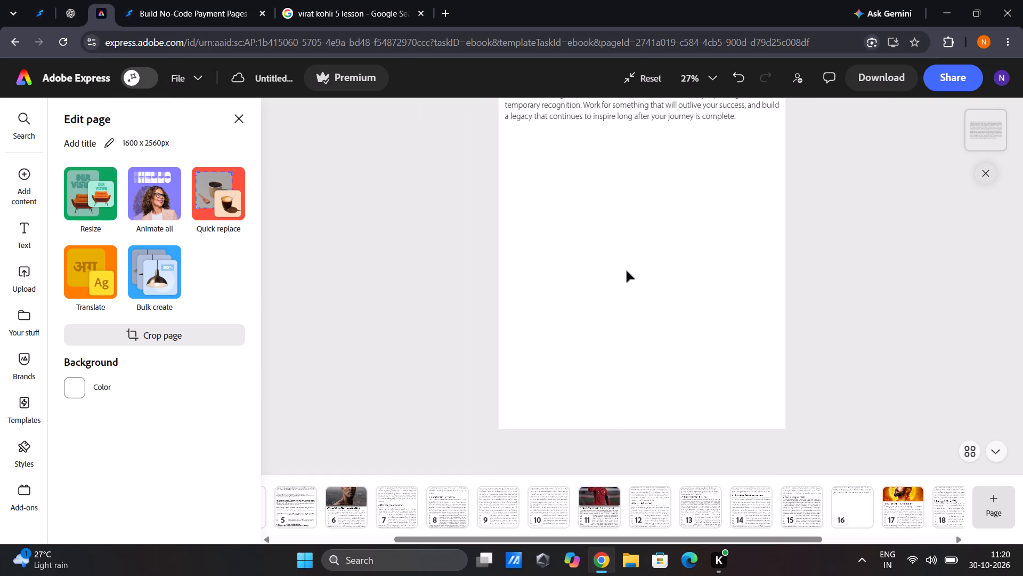
pyautogui.scroll(-1, 627, 271)
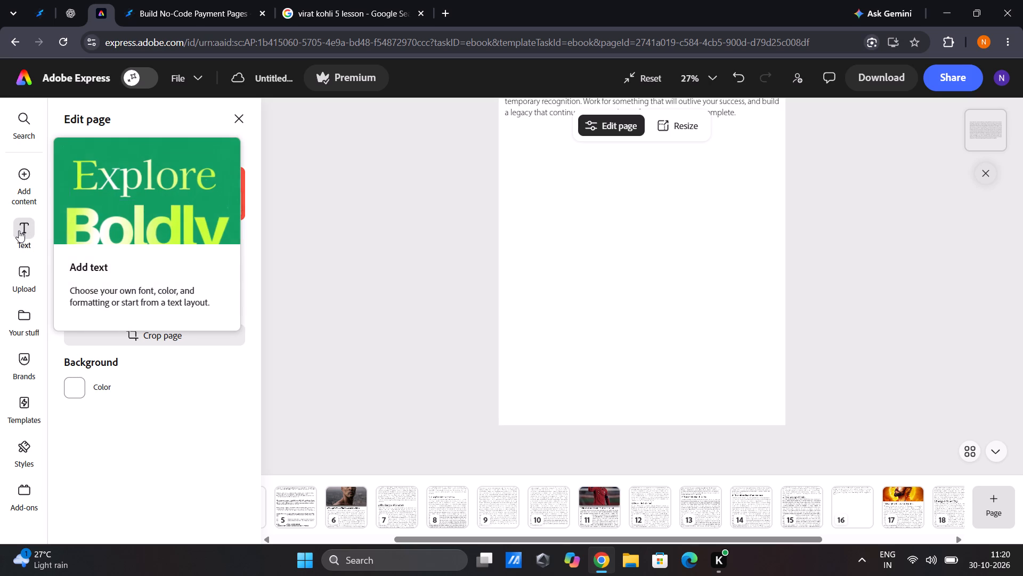
pyautogui.click(19, 230)
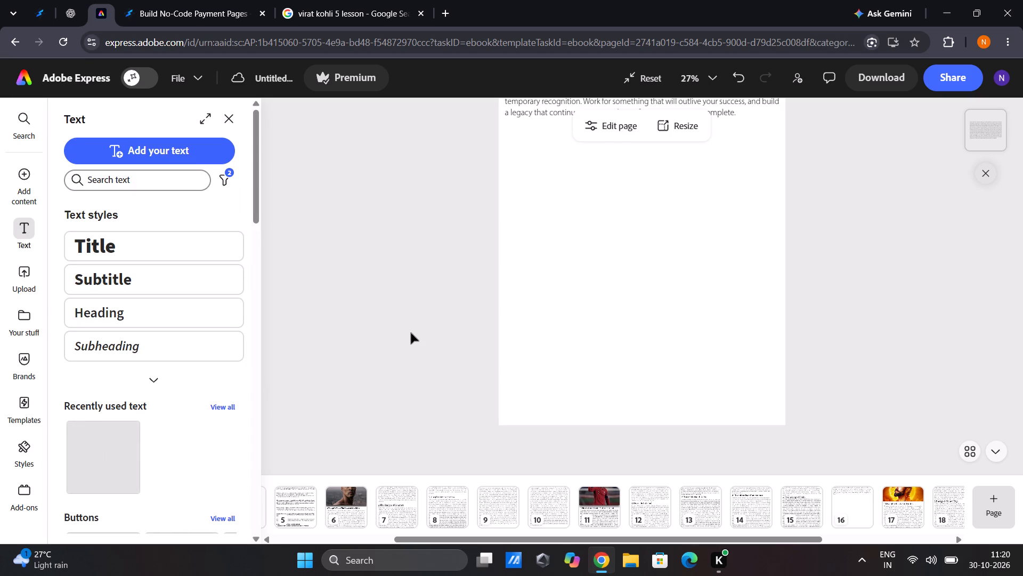
pyautogui.moveTo(411, 333); pyautogui.dragTo(760, 494)
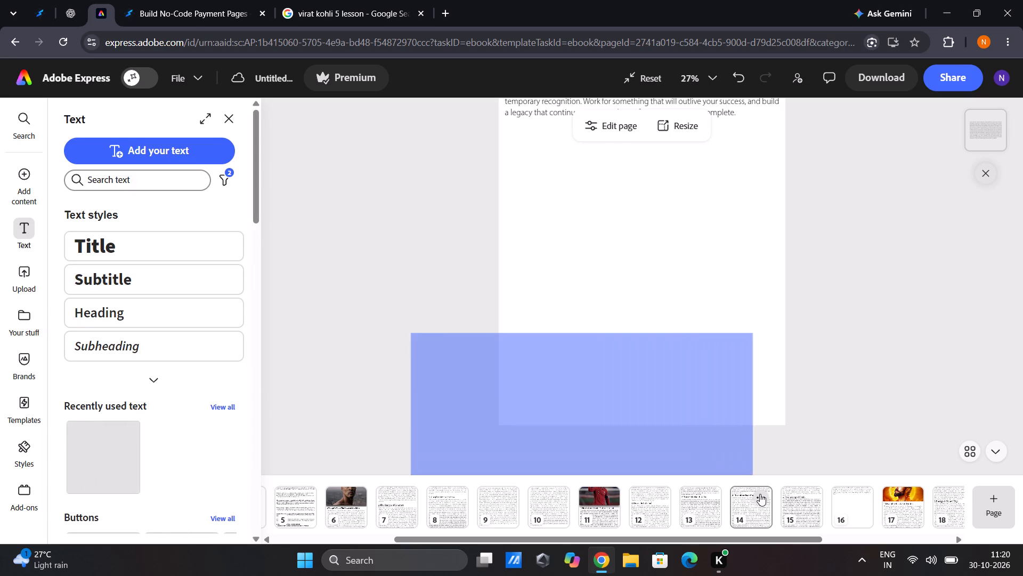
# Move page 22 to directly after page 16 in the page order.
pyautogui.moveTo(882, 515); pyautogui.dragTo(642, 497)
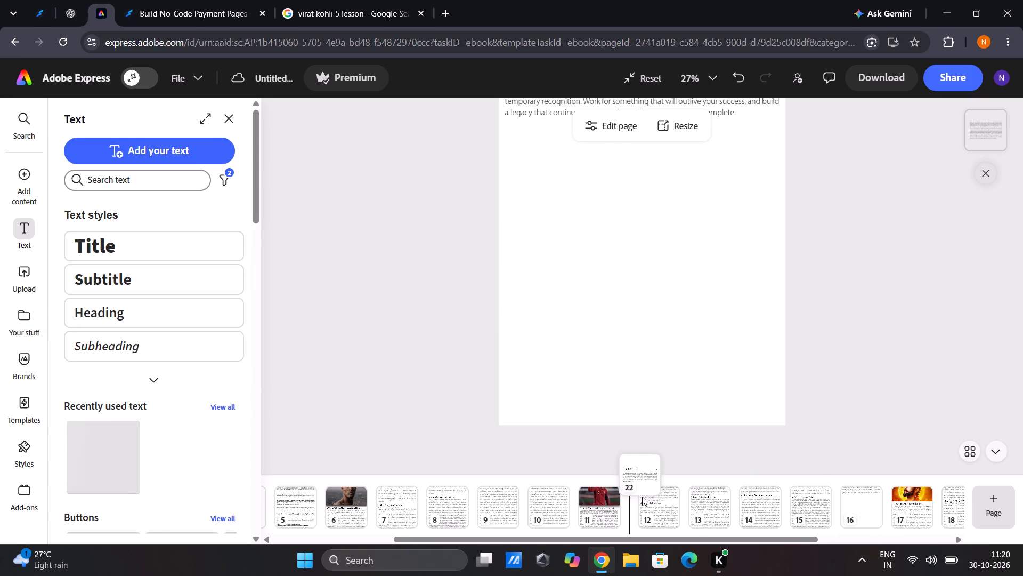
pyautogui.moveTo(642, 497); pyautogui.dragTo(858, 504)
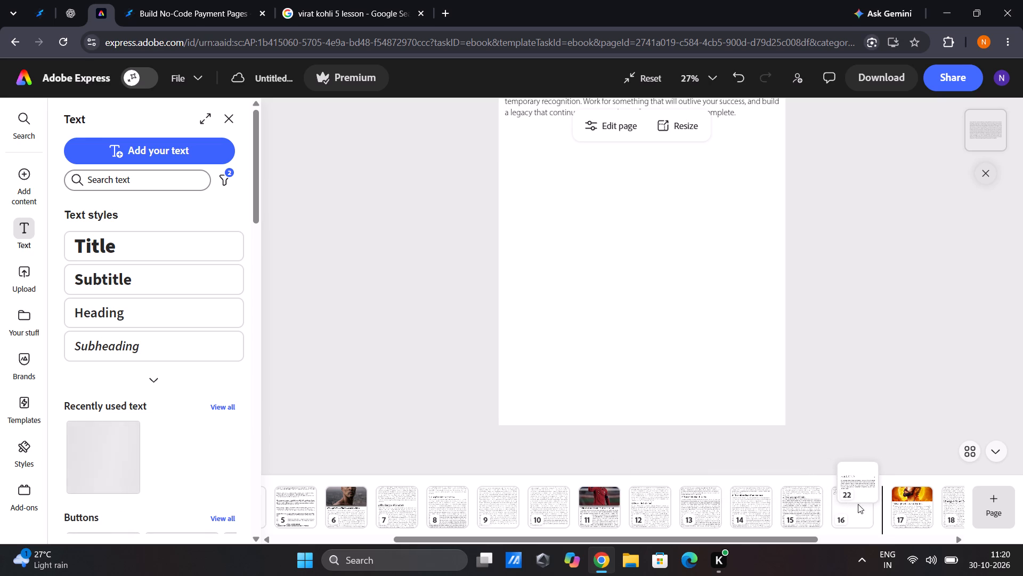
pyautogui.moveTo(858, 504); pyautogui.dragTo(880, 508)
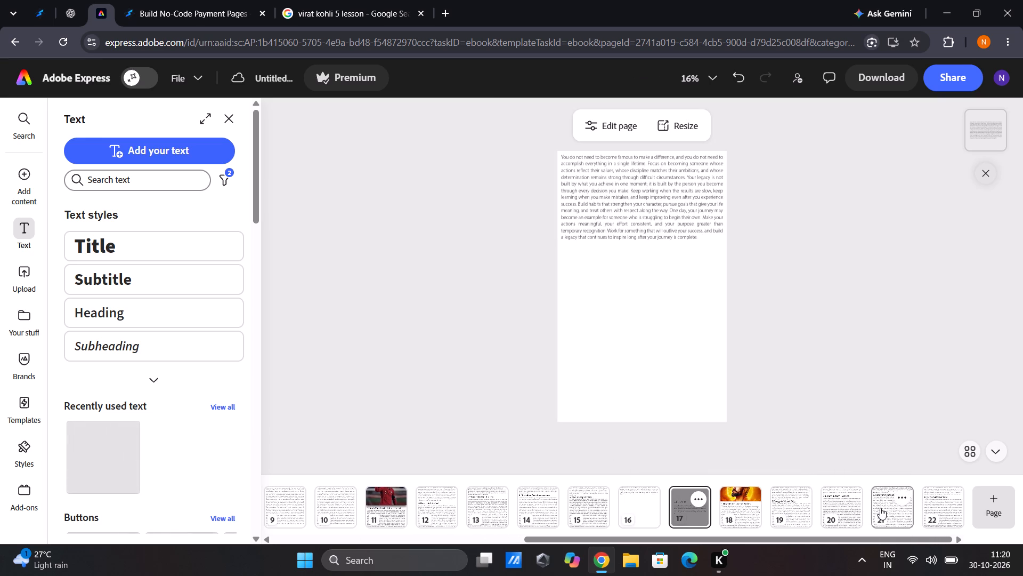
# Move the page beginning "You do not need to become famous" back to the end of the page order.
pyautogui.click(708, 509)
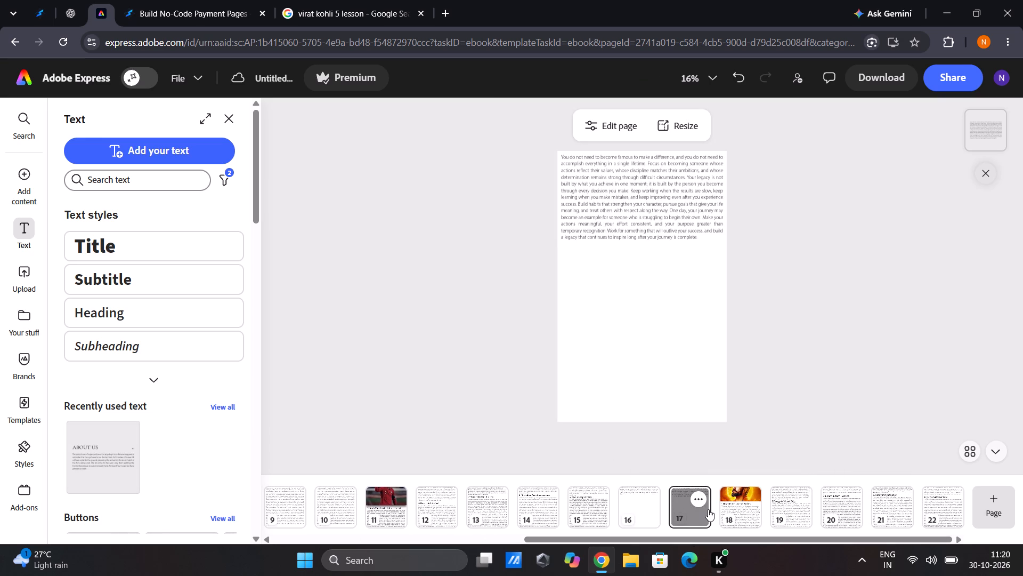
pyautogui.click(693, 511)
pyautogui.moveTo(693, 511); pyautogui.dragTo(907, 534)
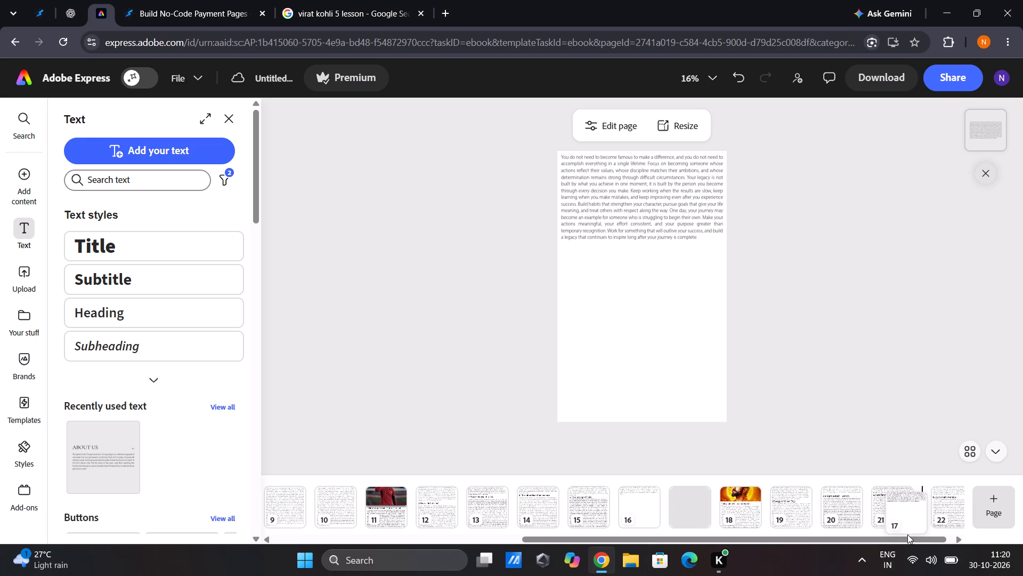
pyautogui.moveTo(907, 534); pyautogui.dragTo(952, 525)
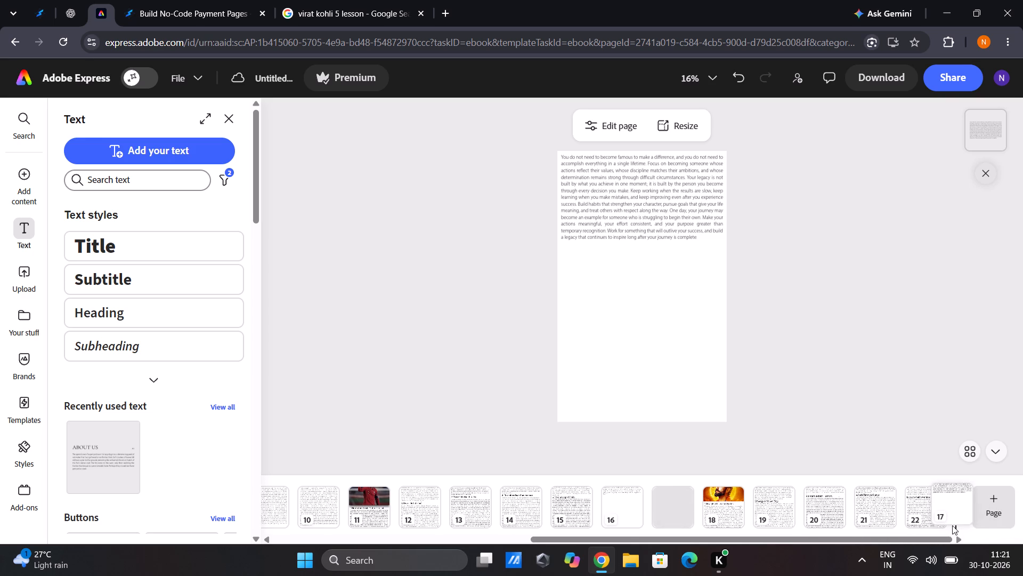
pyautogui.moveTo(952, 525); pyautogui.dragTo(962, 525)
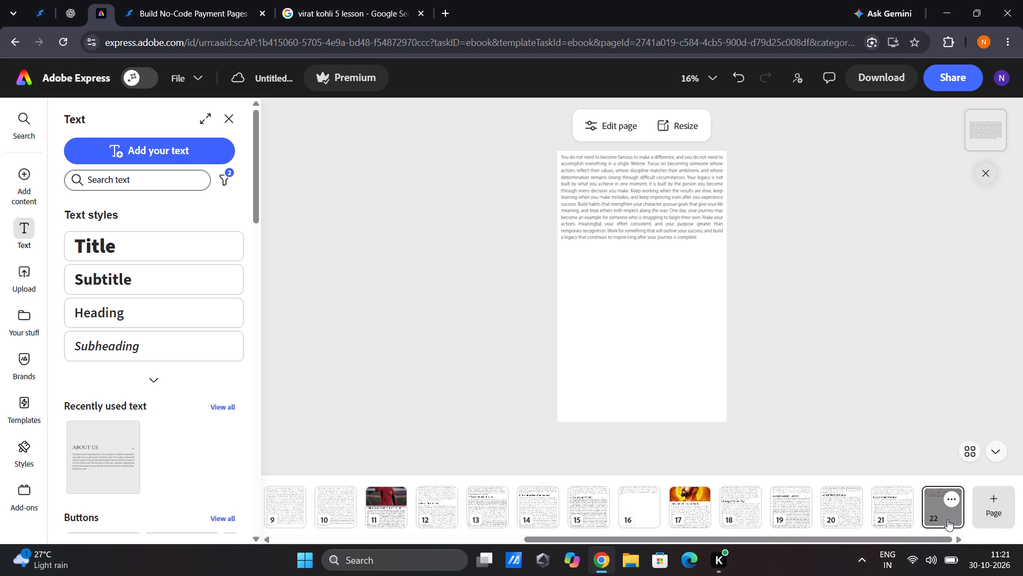
# Add the number "5." in front of the heading "Legacy is built over time" on page 21.
pyautogui.click(905, 516)
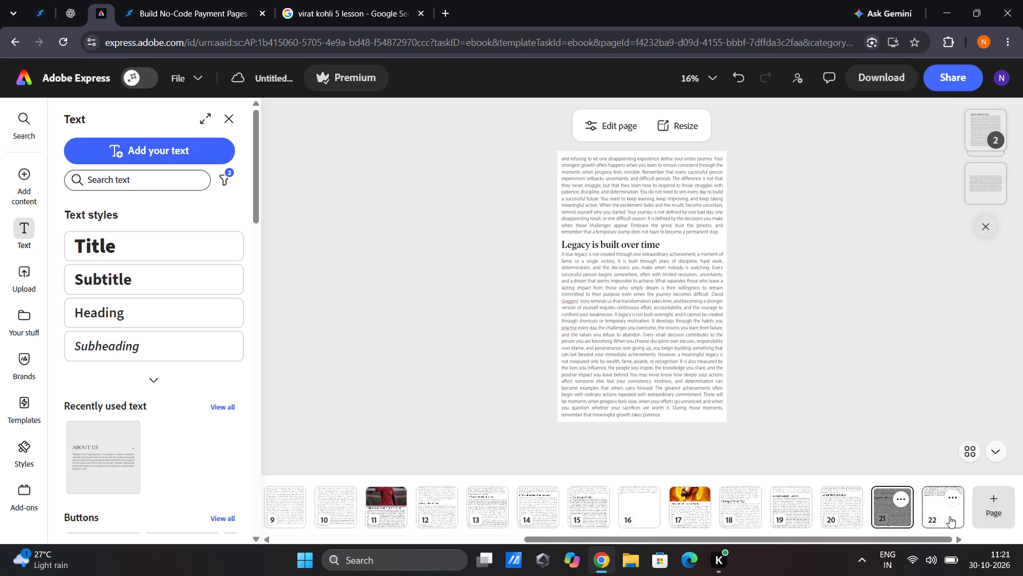
pyautogui.click(631, 244)
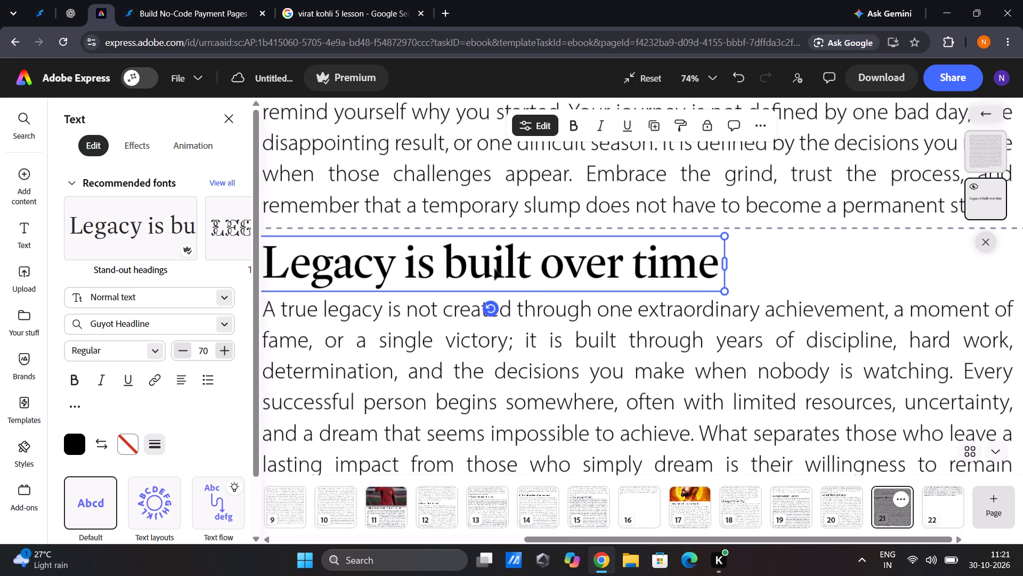
pyautogui.hscroll(7, 494, 269)
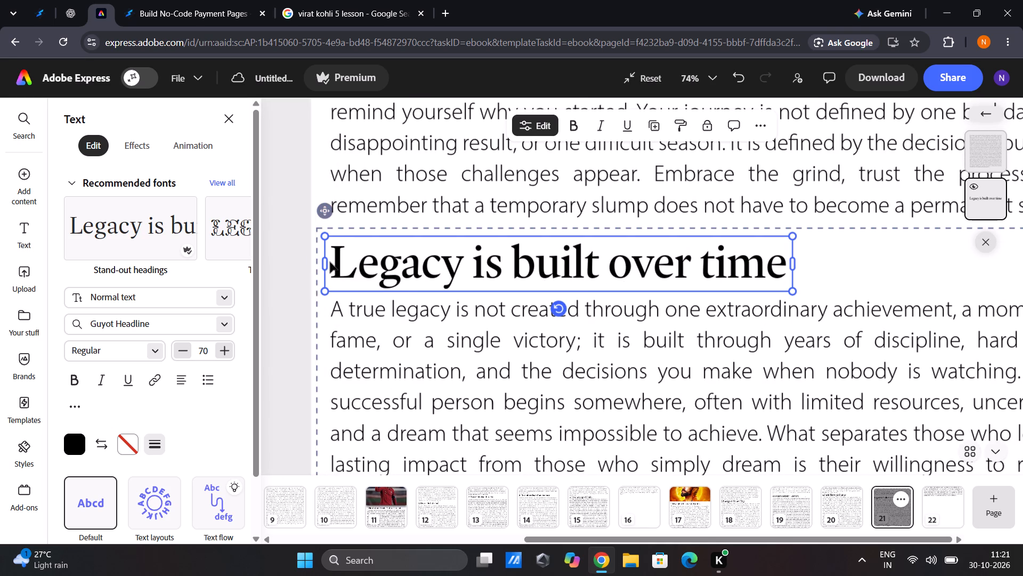
pyautogui.click(331, 263)
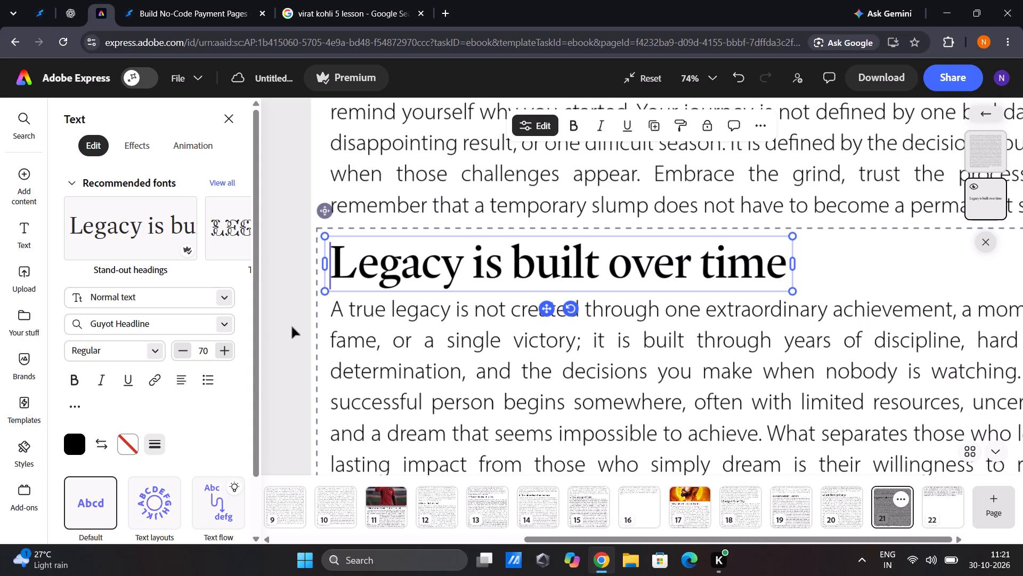
pyautogui.press('5')
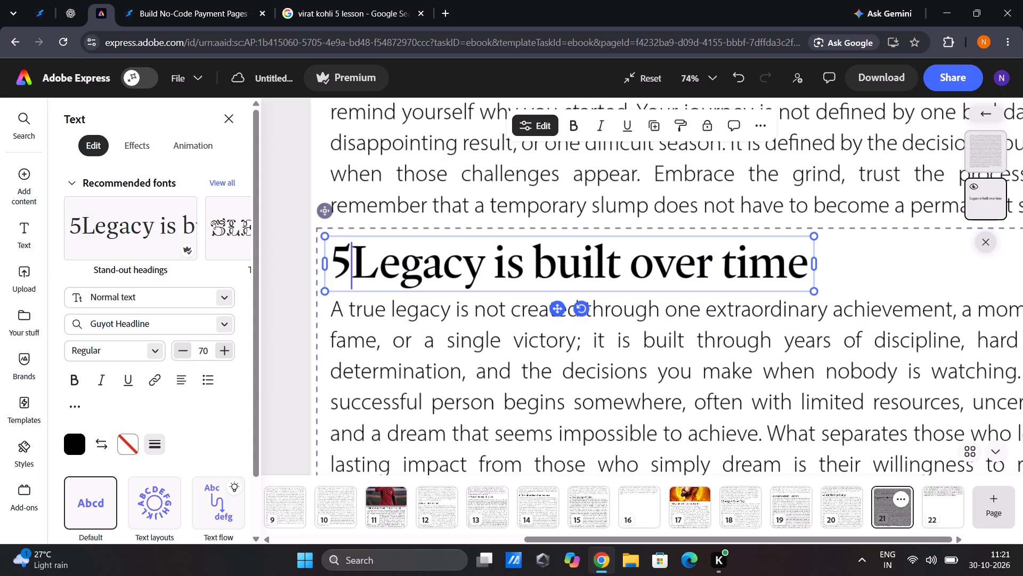
pyautogui.press('.')
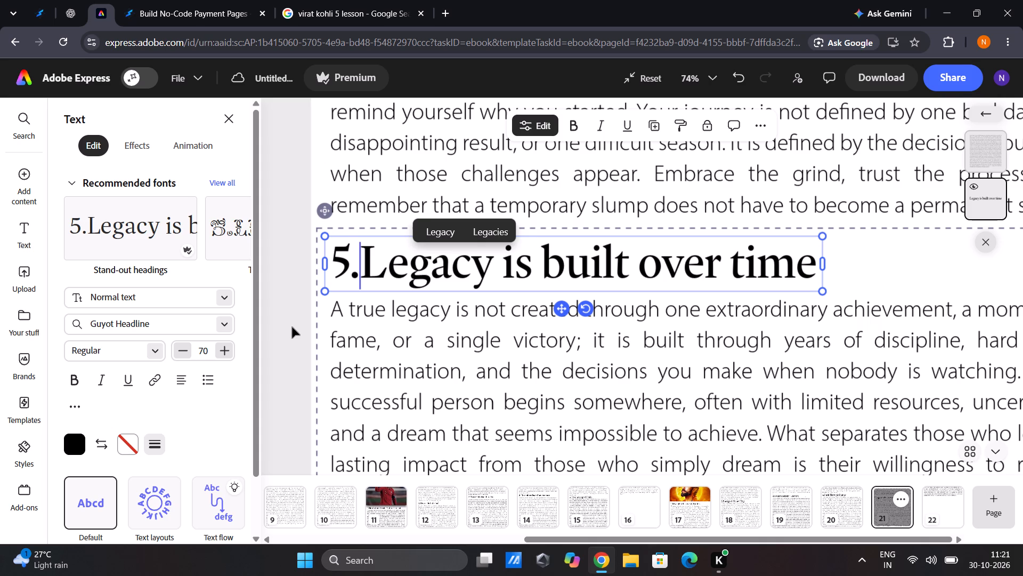
# Apply the recommended Dashiell Bright font to the "5.Legacy is built over time" heading.
pyautogui.click(128, 238)
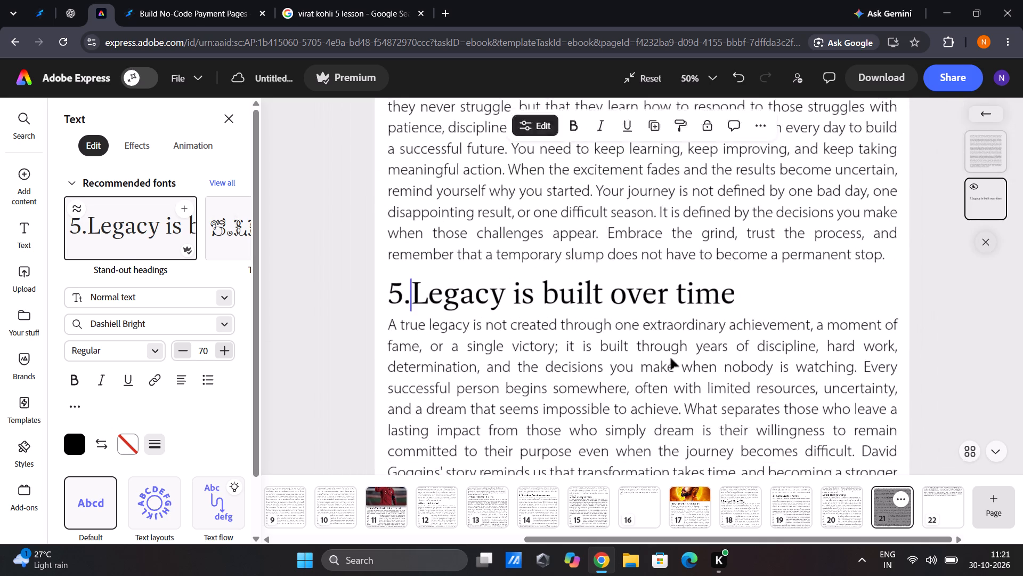
# Nudge the lesson 5 heading slightly up toward the preceding paragraph on page 21.
pyautogui.moveTo(610, 323); pyautogui.dragTo(610, 323)
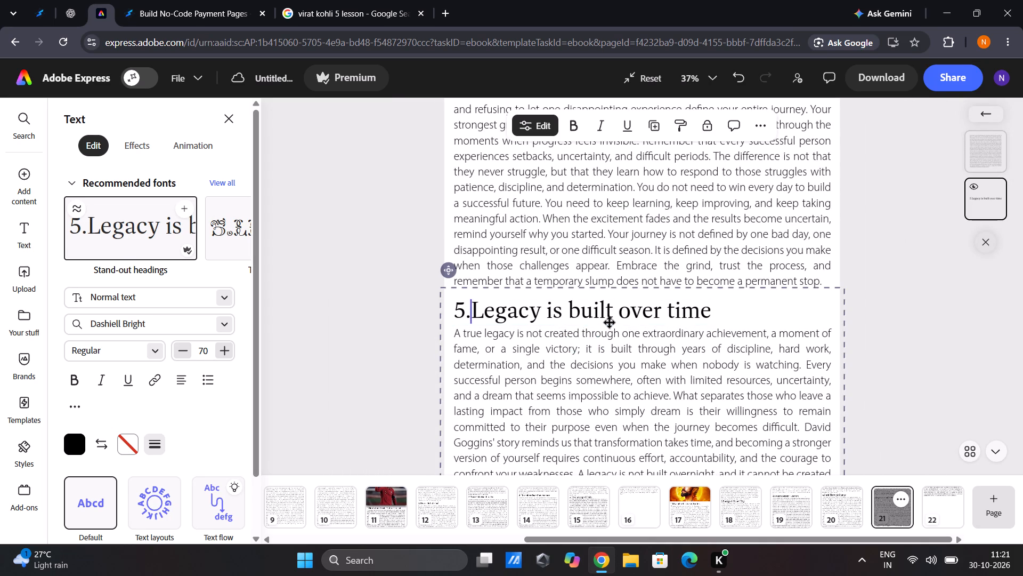
pyautogui.moveTo(610, 323); pyautogui.dragTo(609, 317)
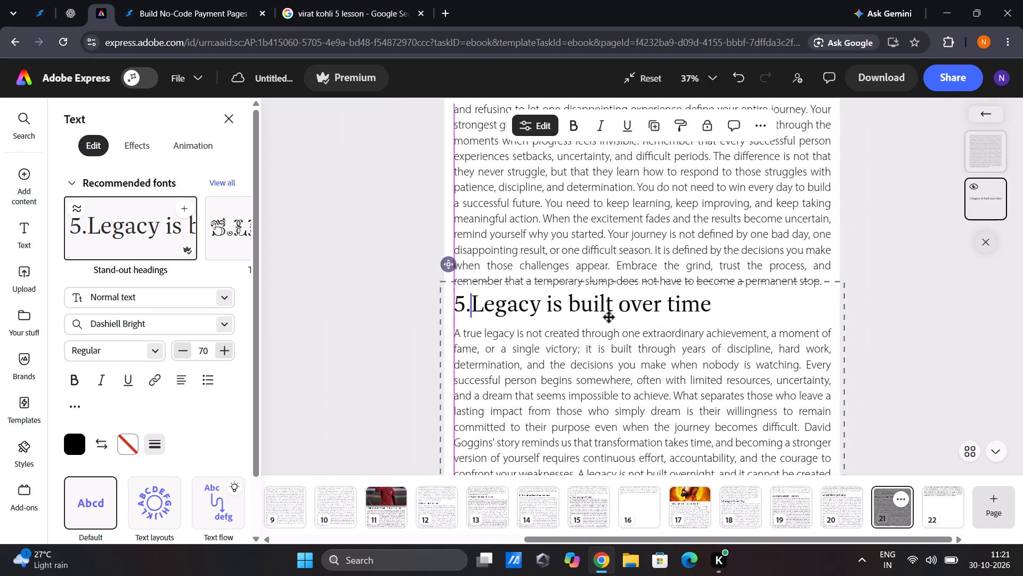
pyautogui.moveTo(609, 317); pyautogui.dragTo(609, 316)
# Move the paragraph beginning "A true legacy is not created" up to sit directly beneath the lesson 5 heading.
pyautogui.moveTo(633, 370); pyautogui.dragTo(633, 369)
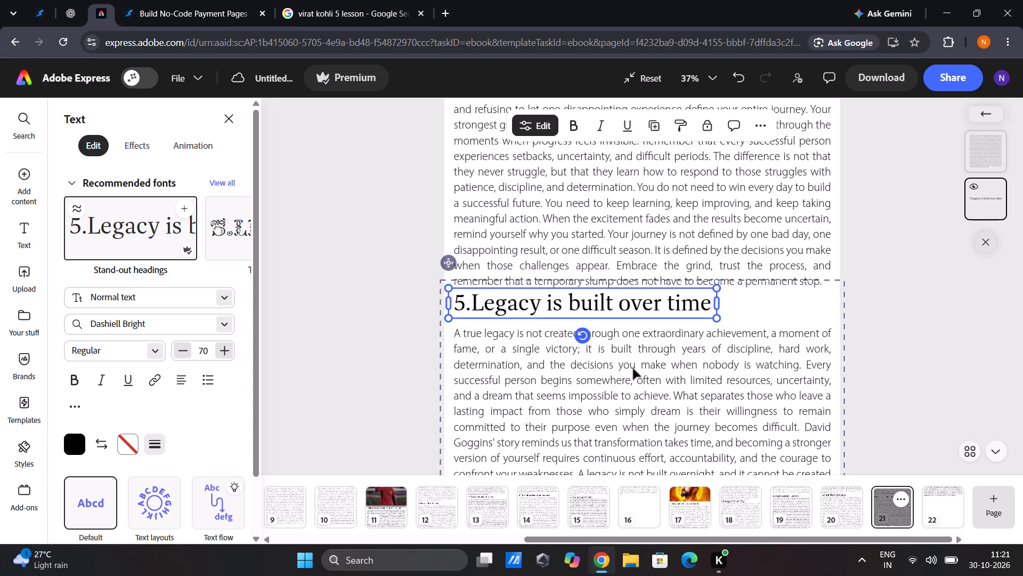
pyautogui.moveTo(633, 369); pyautogui.dragTo(632, 361)
pyautogui.click(632, 361)
pyautogui.moveTo(632, 361); pyautogui.dragTo(633, 351)
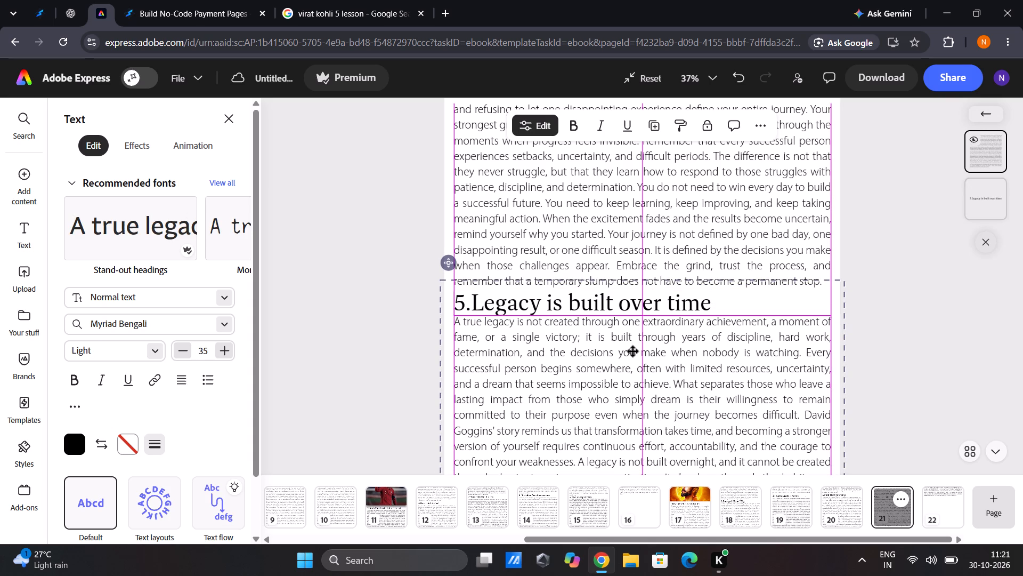
pyautogui.moveTo(633, 351); pyautogui.dragTo(633, 354)
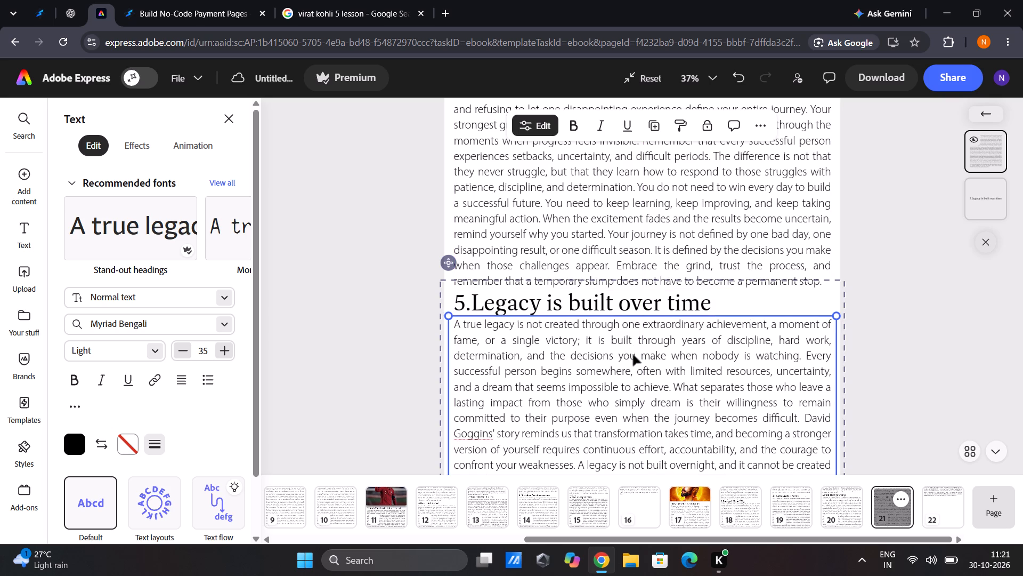
pyautogui.click(1022, 278)
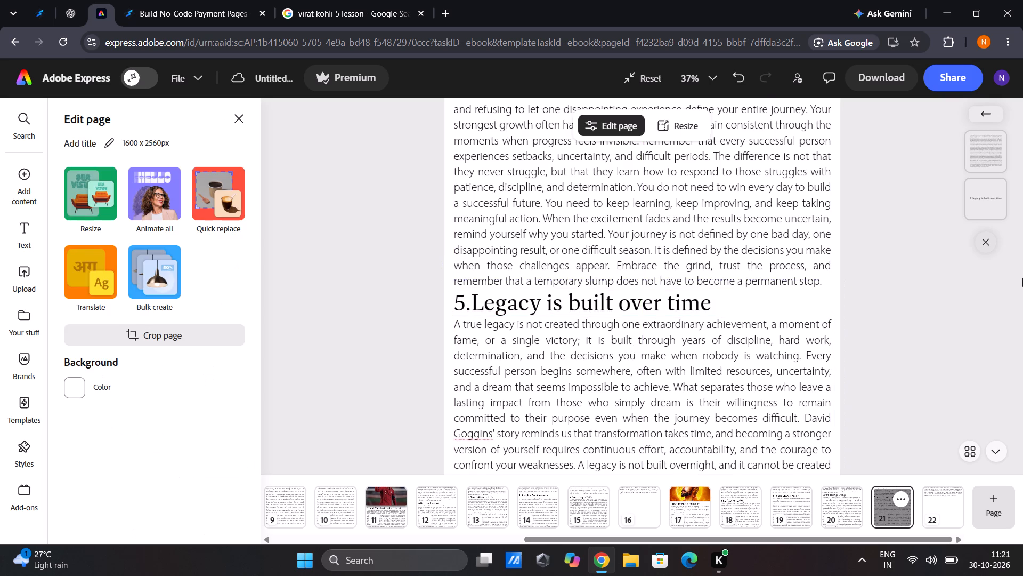
pyautogui.scroll(-2, 956, 320)
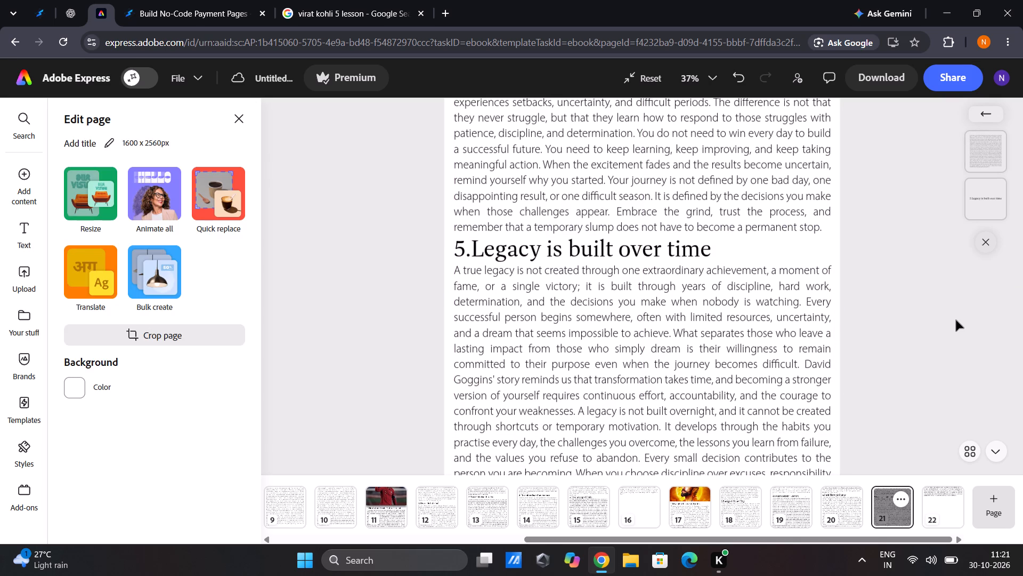
pyautogui.scroll(-2, 956, 320)
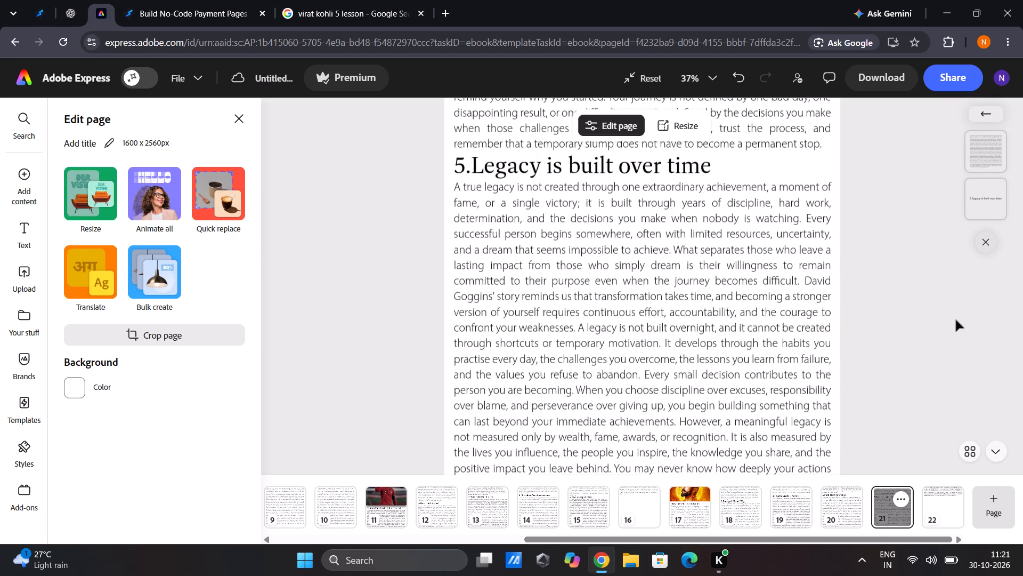
pyautogui.scroll(-5, 956, 320)
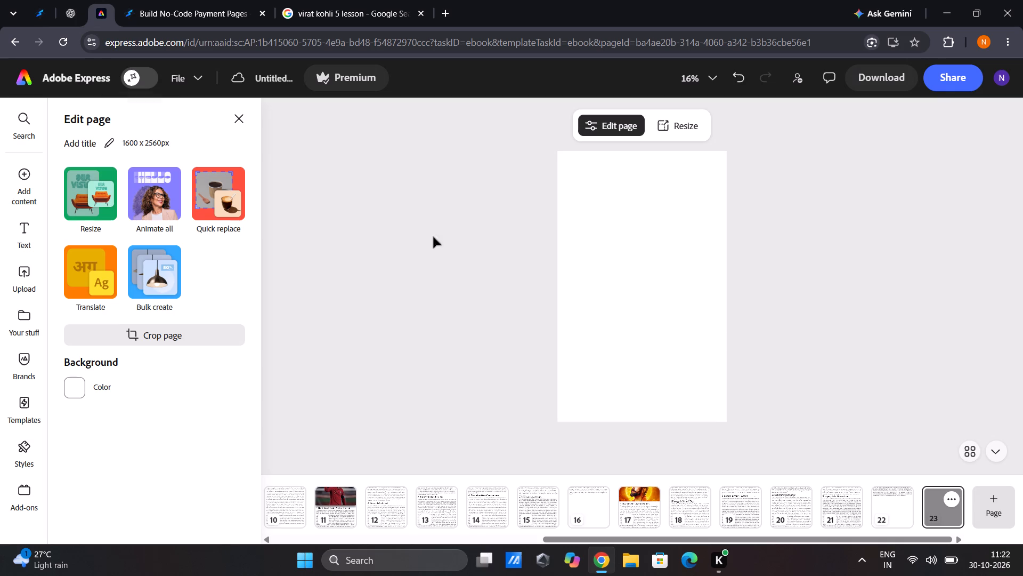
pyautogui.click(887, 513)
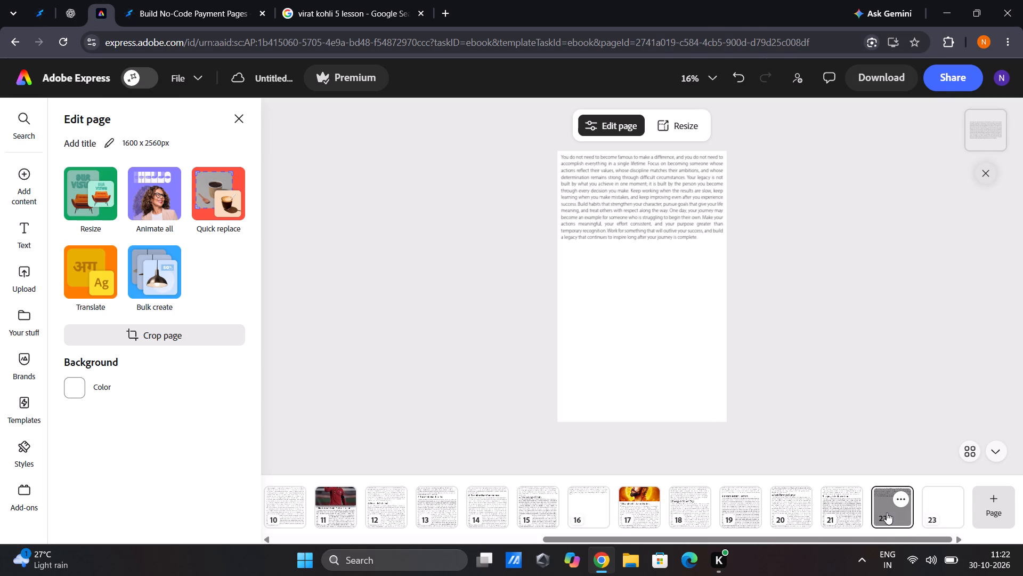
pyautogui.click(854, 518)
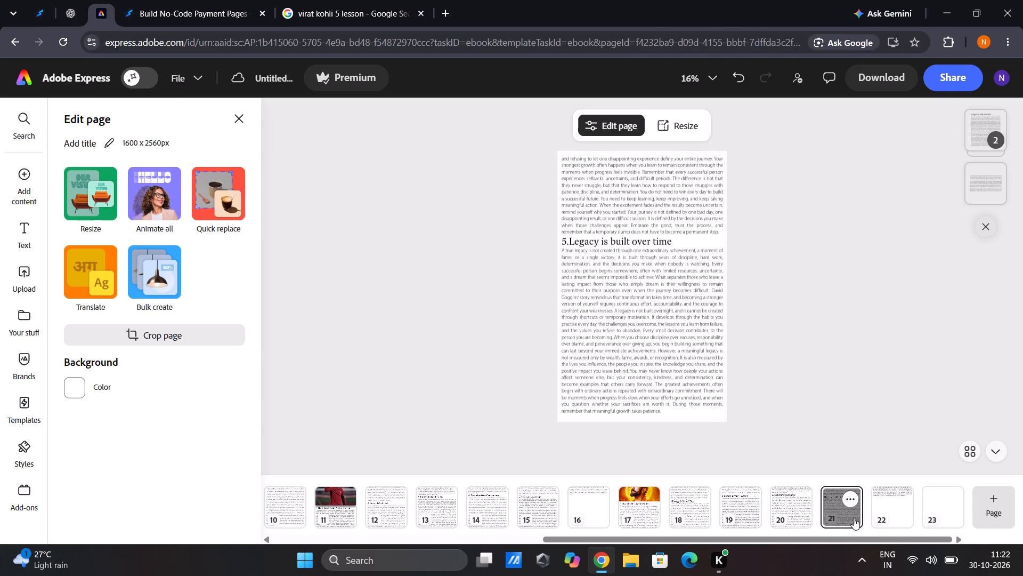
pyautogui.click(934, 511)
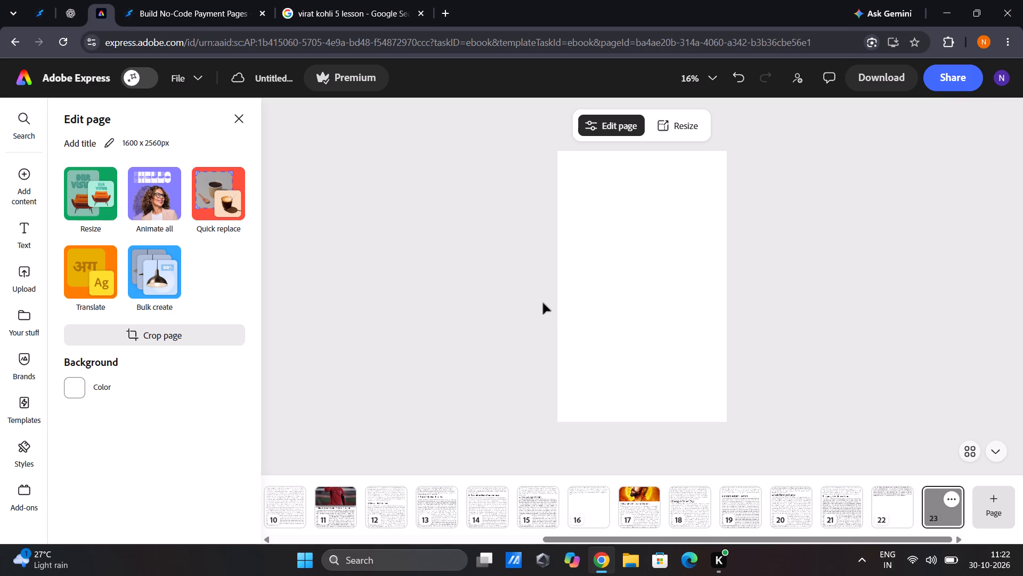
# Switch to the Google results and replace the Virat Kohli query with a search for "saharukh khan 5 lesson".
pyautogui.click(306, 0)
pyautogui.scroll(1, 338, 225)
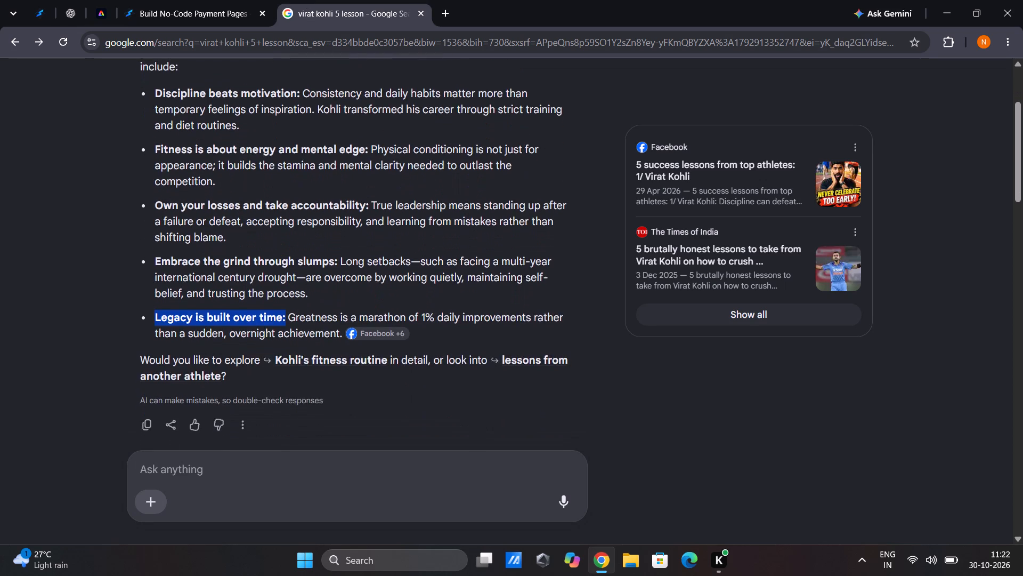
pyautogui.scroll(1, 338, 225)
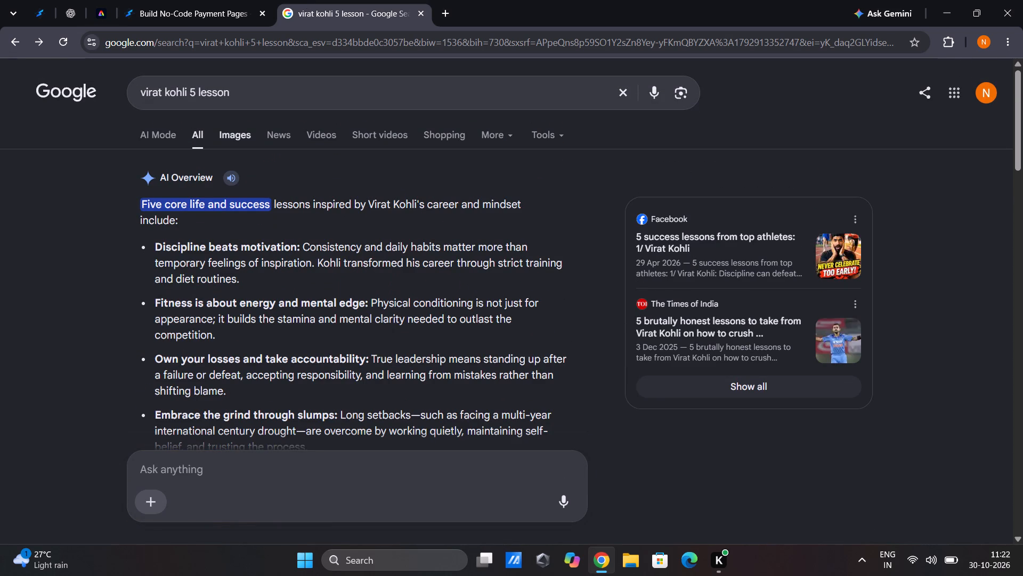
pyautogui.moveTo(187, 91); pyautogui.dragTo(77, 85)
pyautogui.press('BackSpace')
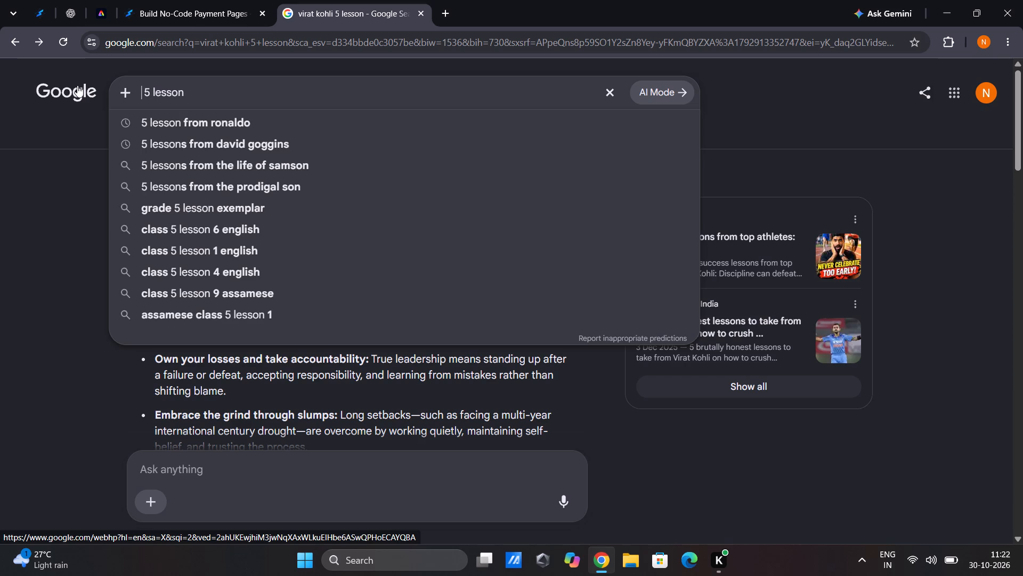
pyautogui.write('sr')
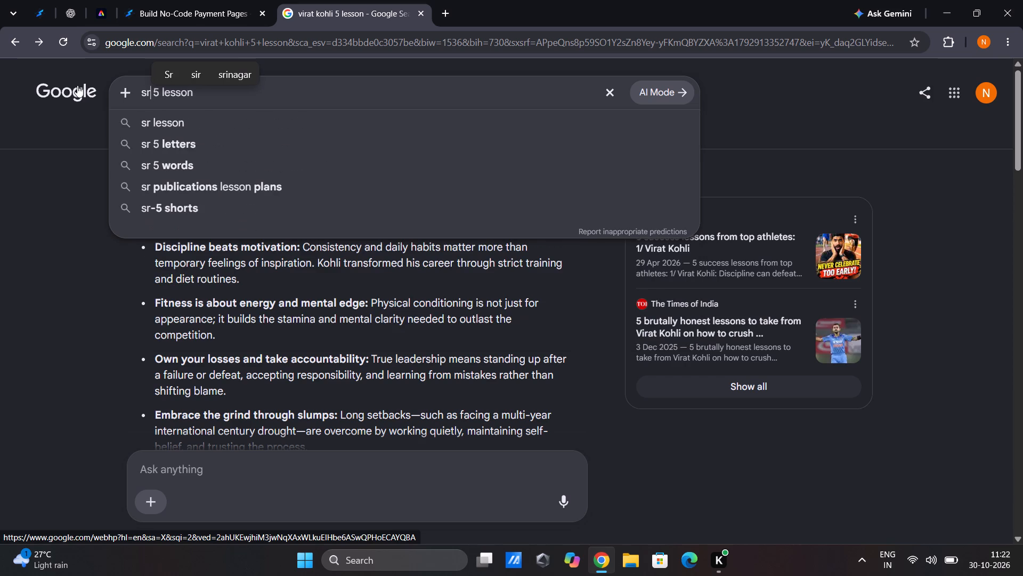
pyautogui.press('k')
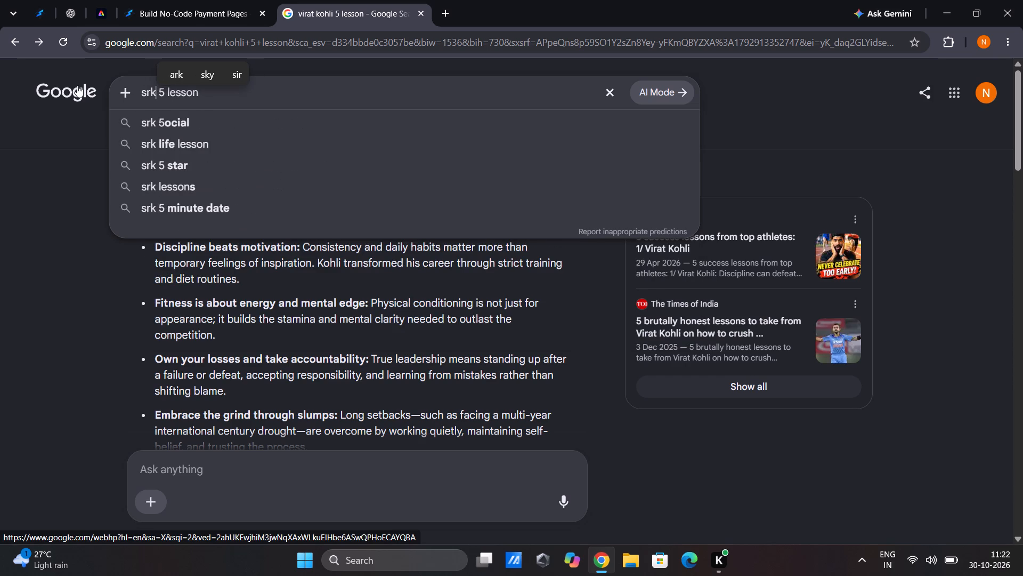
pyautogui.press('BackSpace')
pyautogui.press('BackSpace')
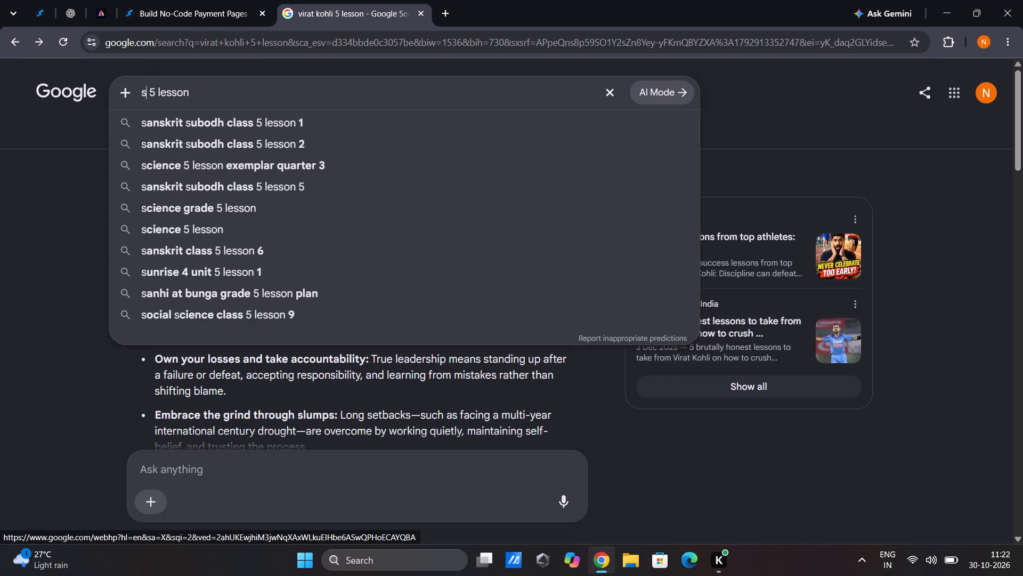
pyautogui.press('a')
pyautogui.write('haru')
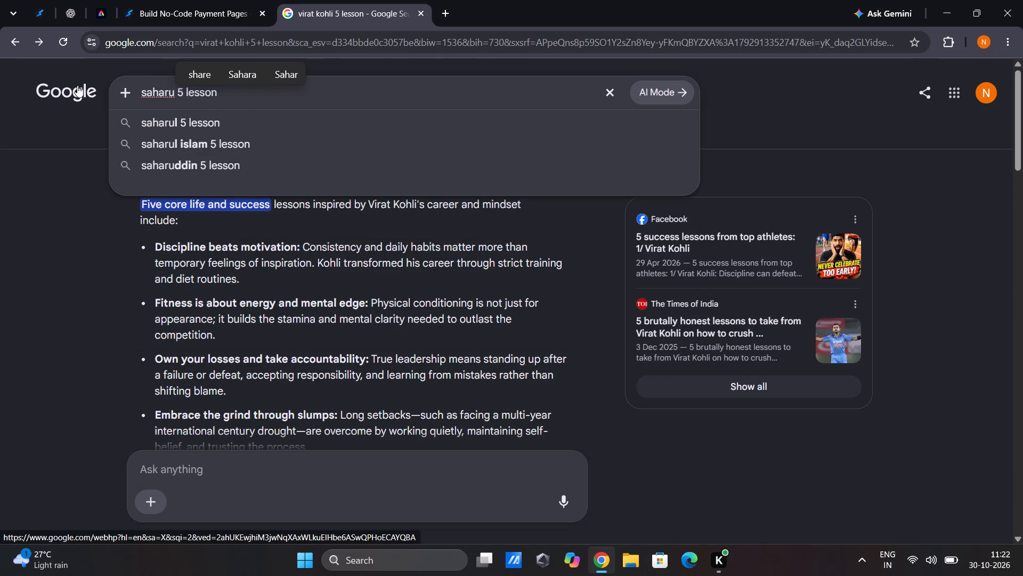
pyautogui.press('k')
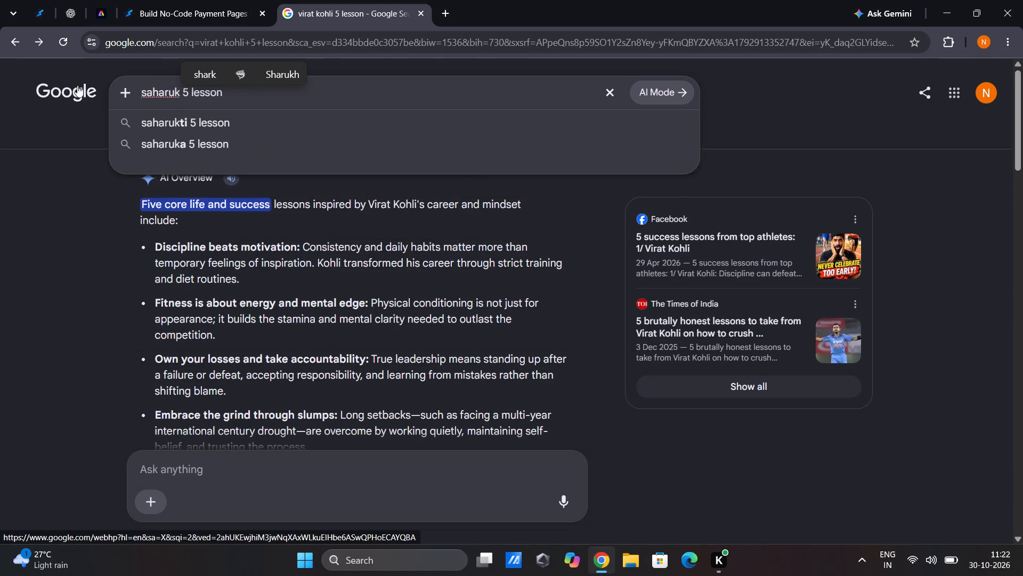
pyautogui.press('h')
pyautogui.press('space')
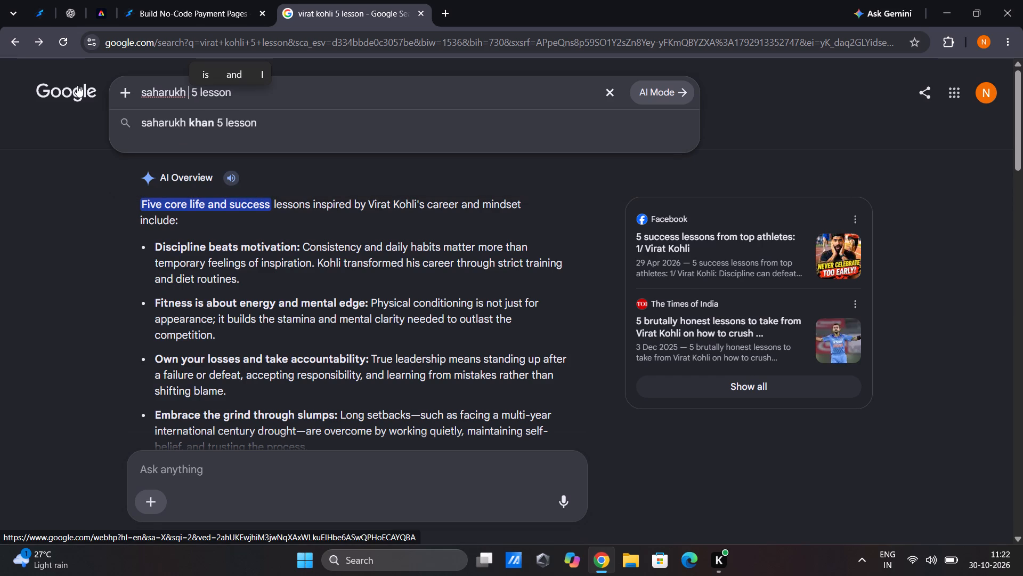
pyautogui.write('khan')
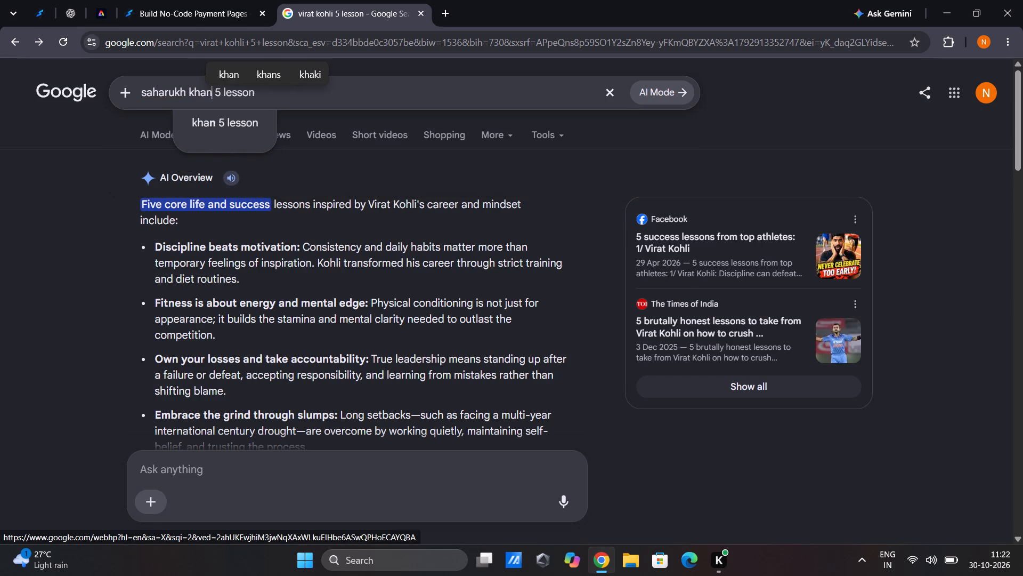
pyautogui.press('space')
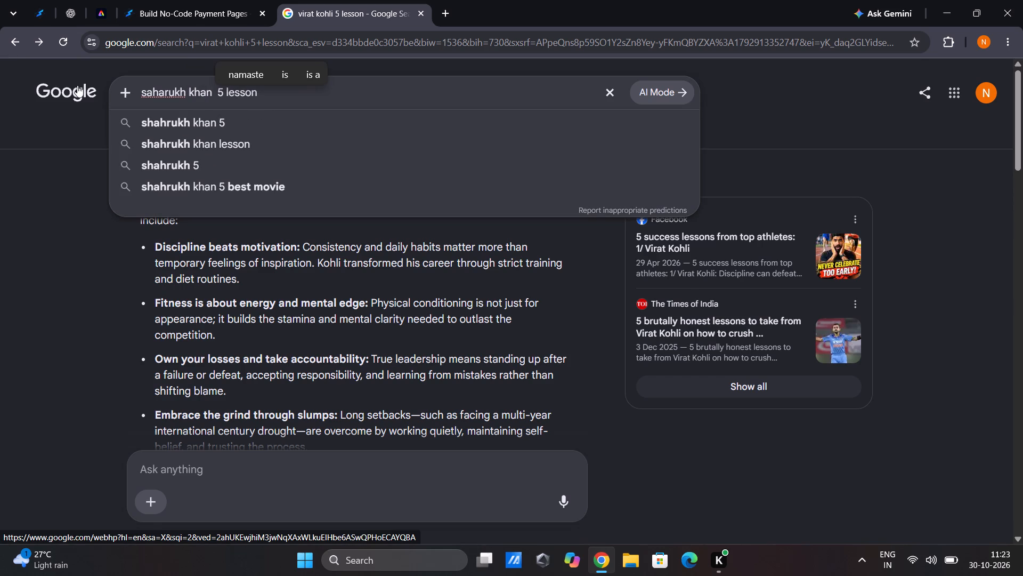
pyautogui.press('Return')
pyautogui.press('Return')
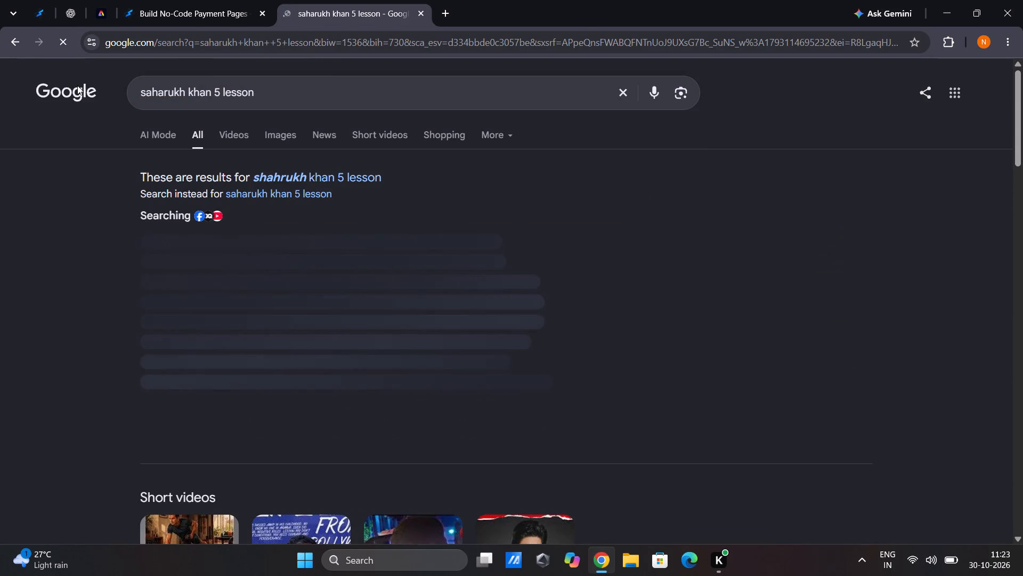
# Use the suggested spelling "shahrukh khan 5 lesson" and expand the full AI Overview of the five lessons.
pyautogui.click(297, 177)
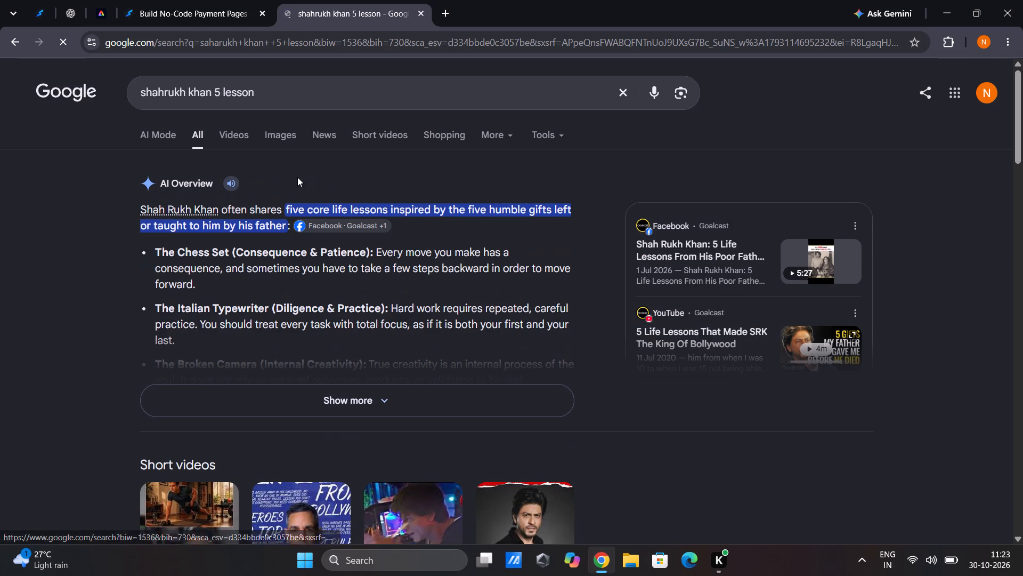
pyautogui.click(362, 396)
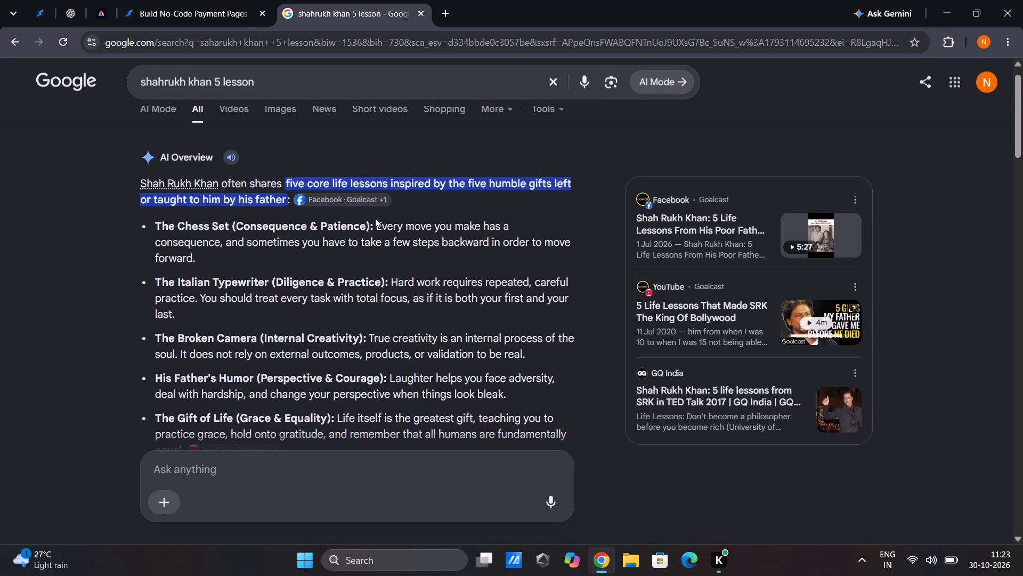
pyautogui.moveTo(375, 222); pyautogui.dragTo(115, 213)
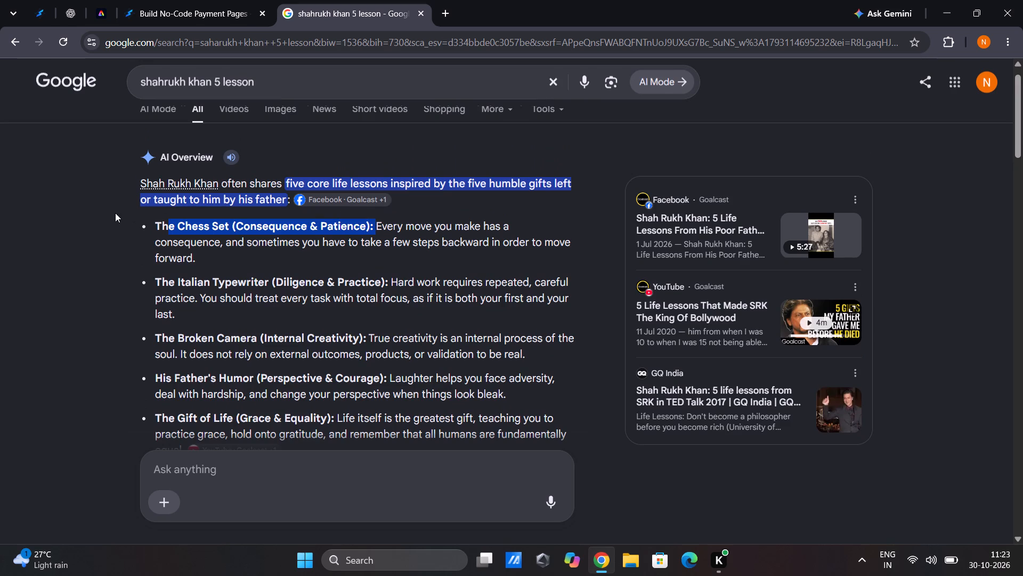
pyautogui.moveTo(115, 213); pyautogui.dragTo(115, 213)
pyautogui.hotkey('ctrl', 'c')
pyautogui.click(76, 0)
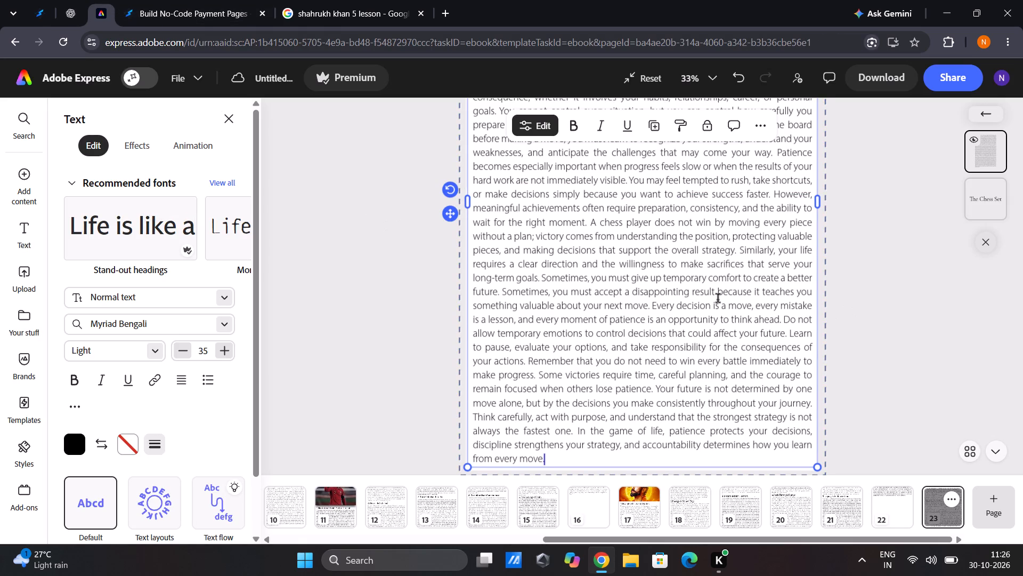
pyautogui.scroll(3, 718, 300)
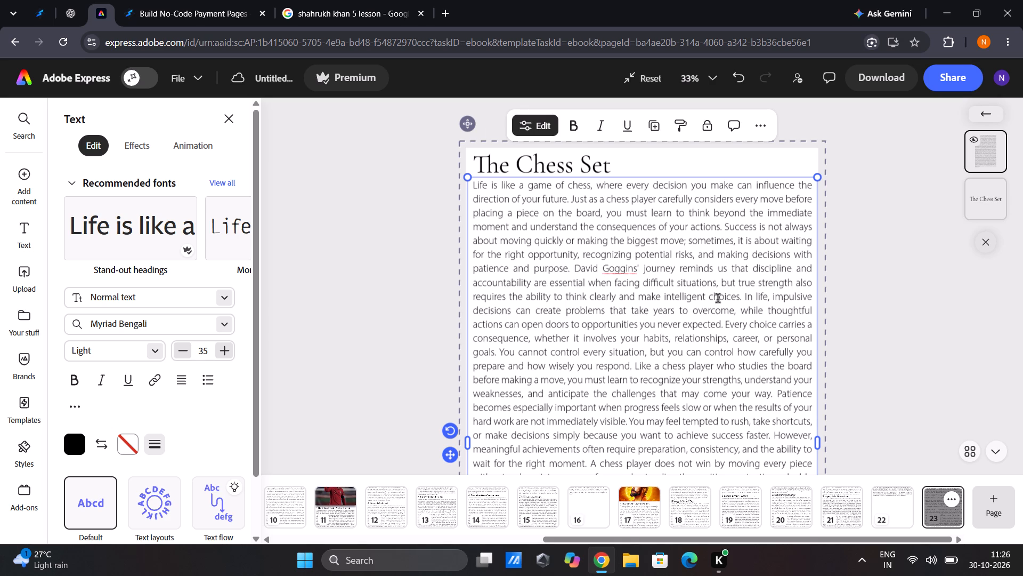
# Add the number "1." in front of the "The Chess Set" heading on page 23.
pyautogui.click(563, 159)
pyautogui.click(563, 159)
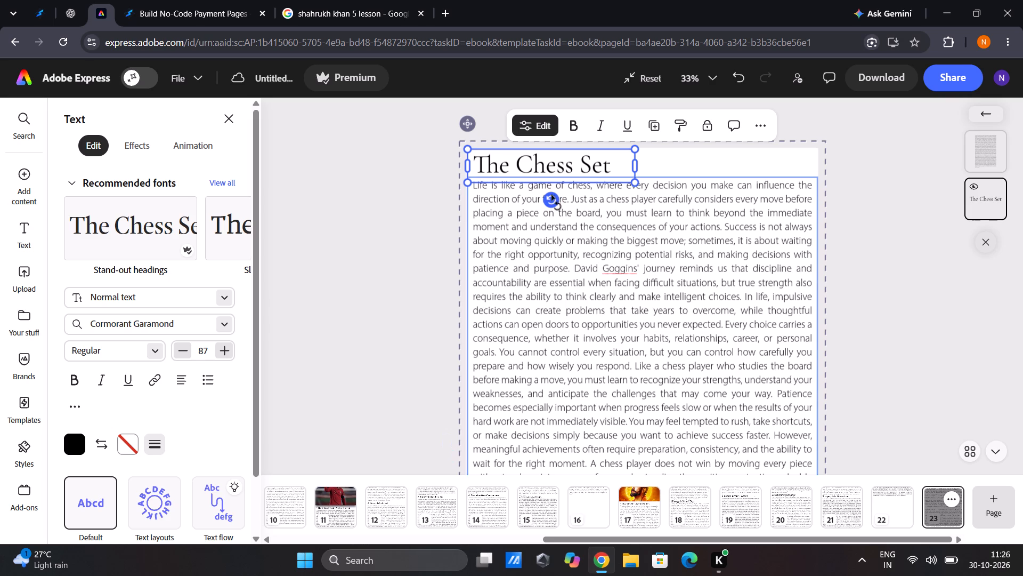
pyautogui.click(559, 223)
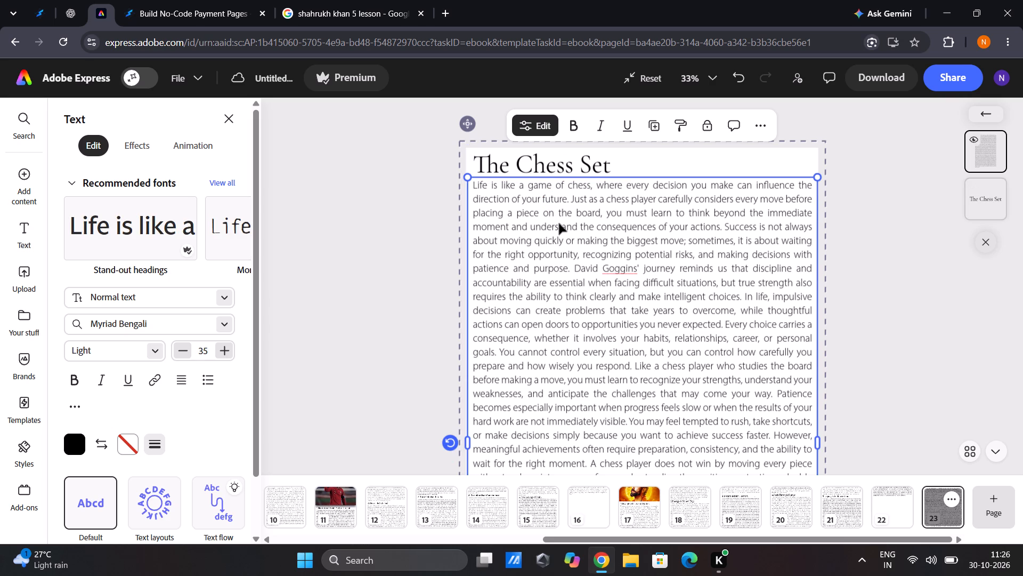
pyautogui.click(648, 163)
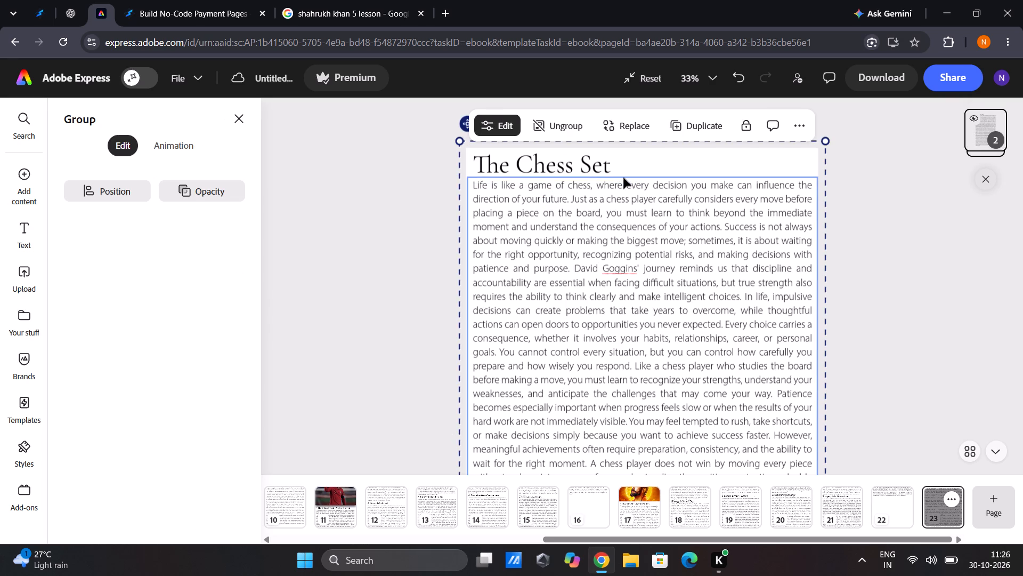
pyautogui.click(612, 166)
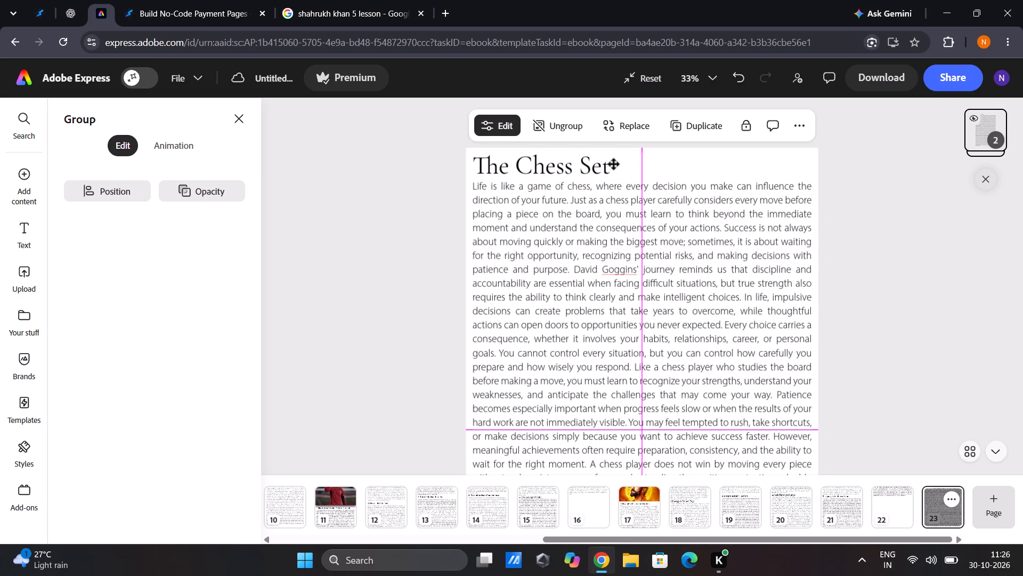
pyautogui.click(603, 165)
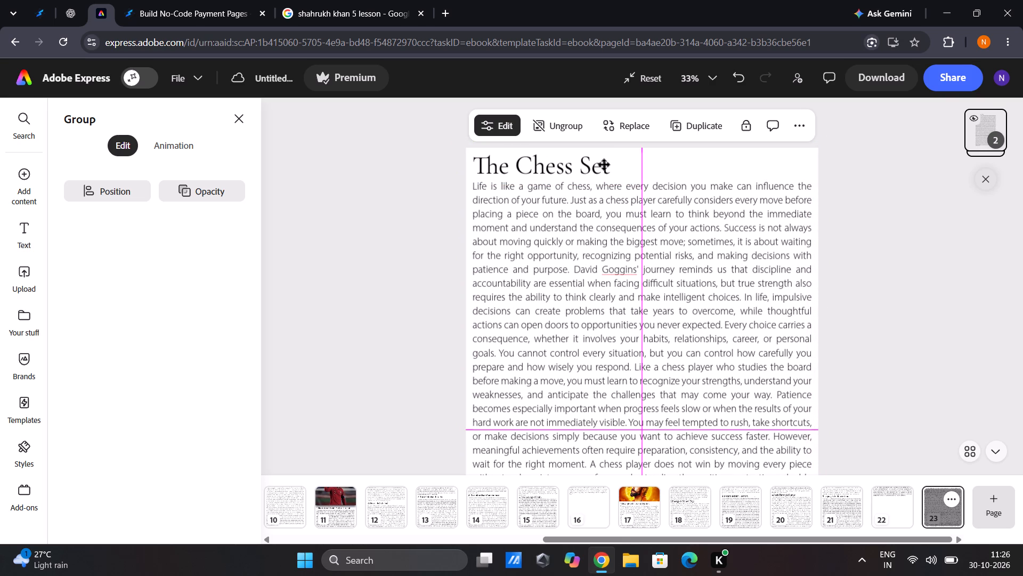
pyautogui.click(594, 164)
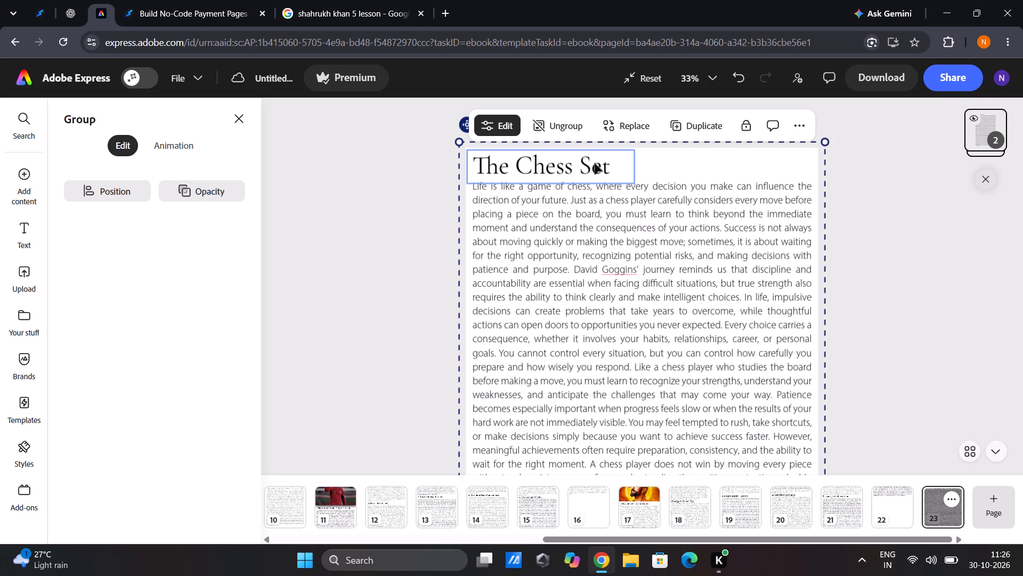
pyautogui.click(595, 163)
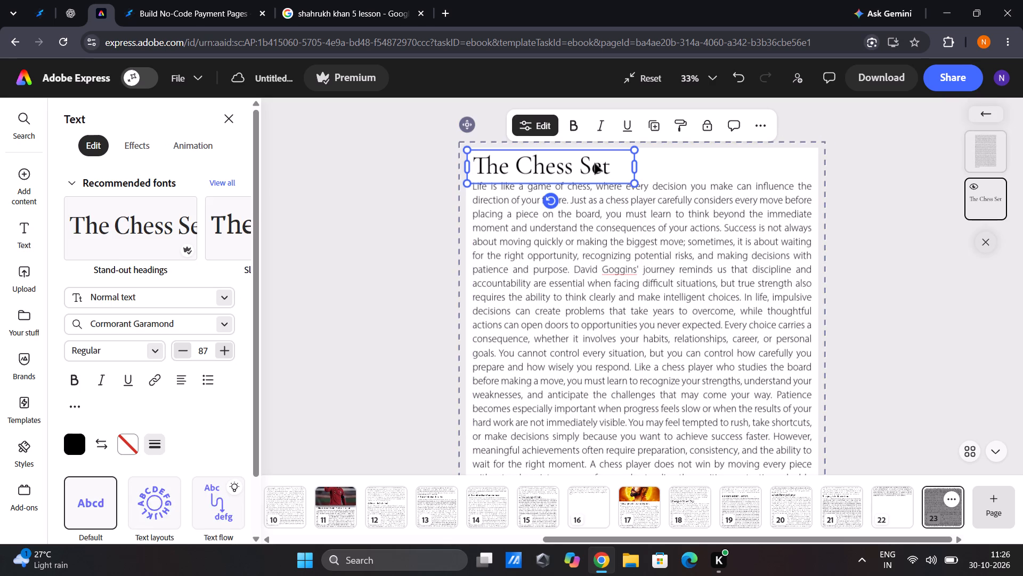
pyautogui.click(611, 168)
pyautogui.doubleClick(480, 164)
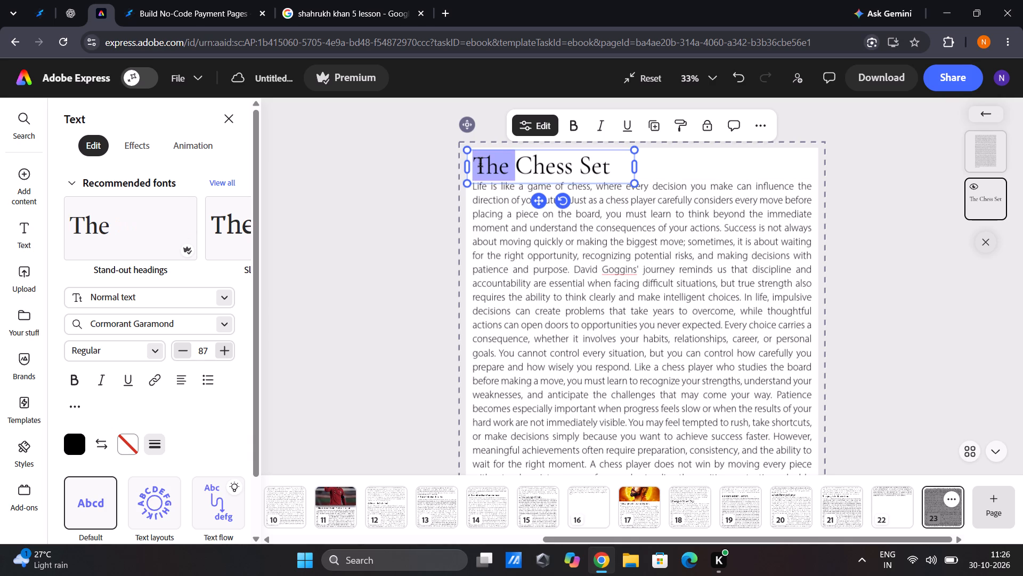
pyautogui.click(480, 164)
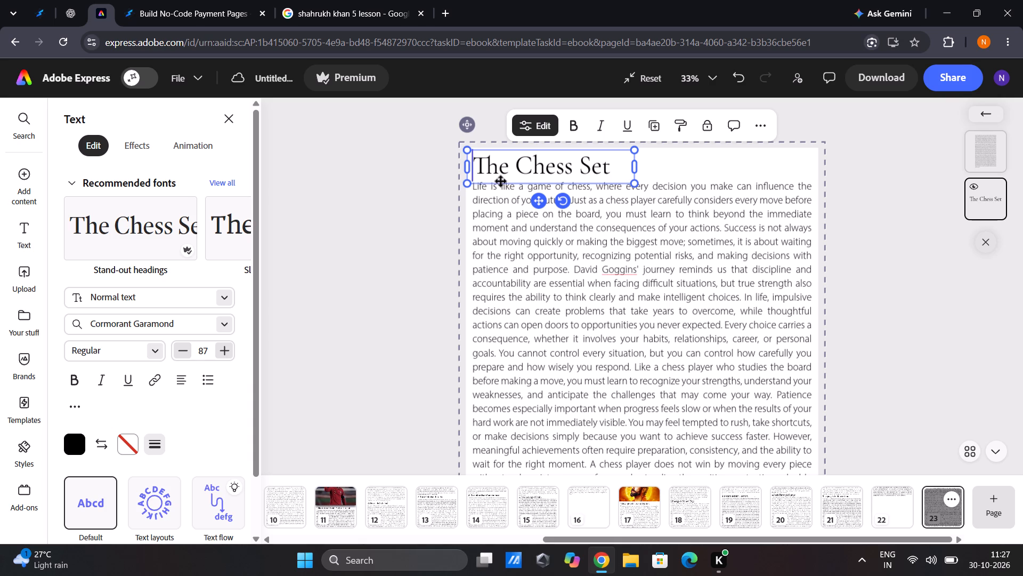
pyautogui.press('1')
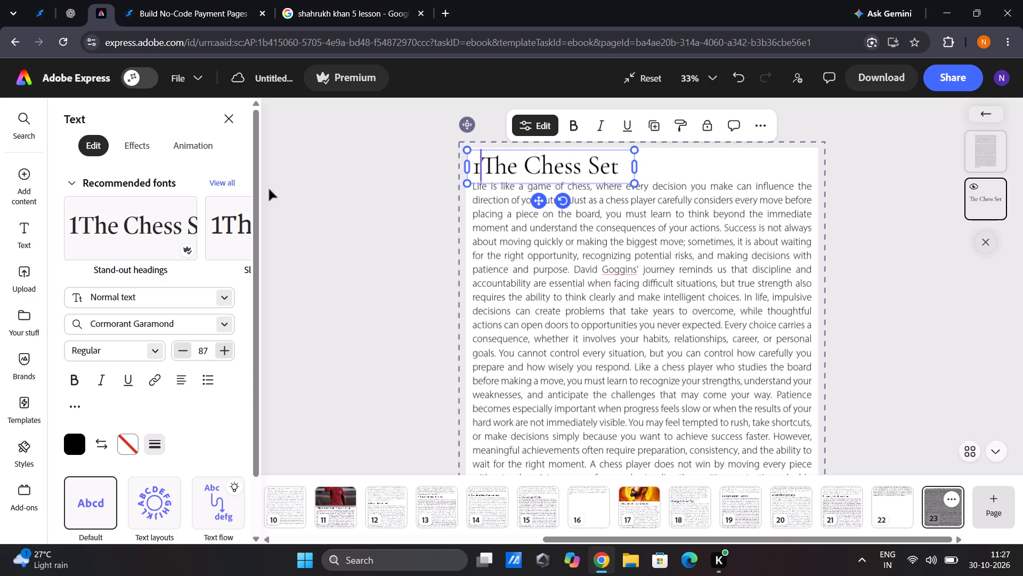
pyautogui.press('.')
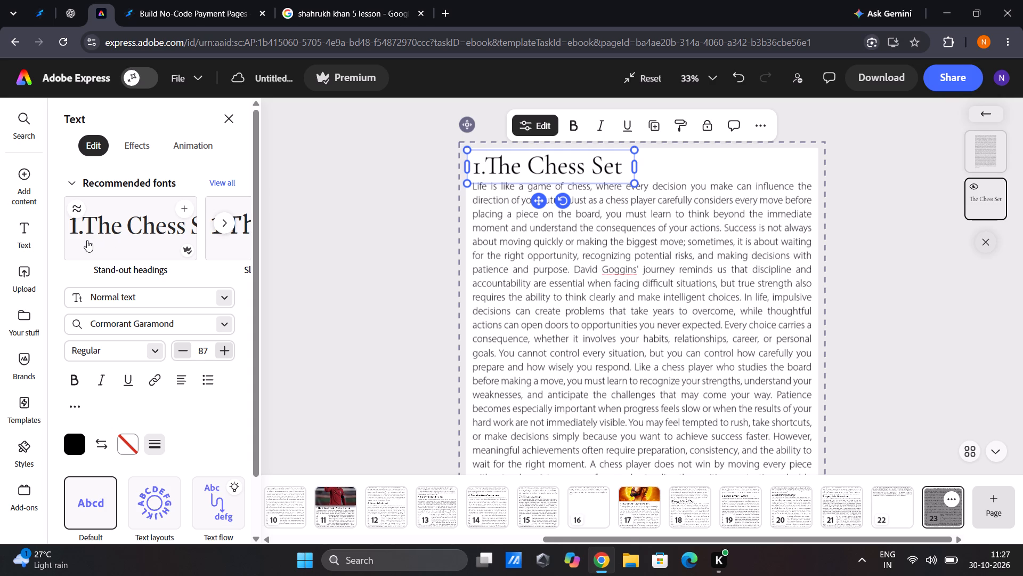
# Apply the recommended stand-out heading font Guyot Headline to the page 23 heading and widen its box to fit one line.
pyautogui.click(86, 239)
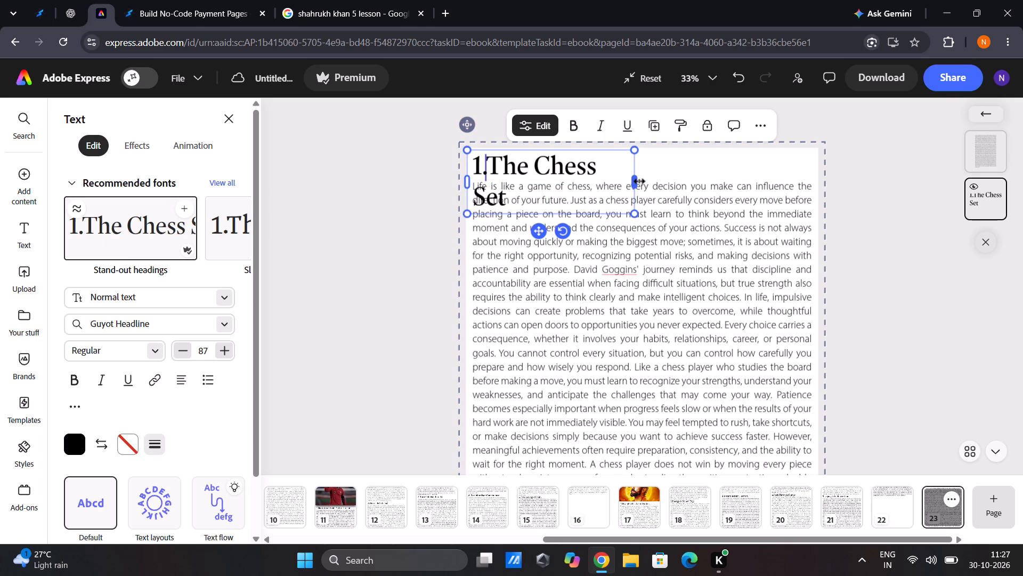
pyautogui.click(639, 181)
pyautogui.moveTo(639, 181); pyautogui.dragTo(650, 182)
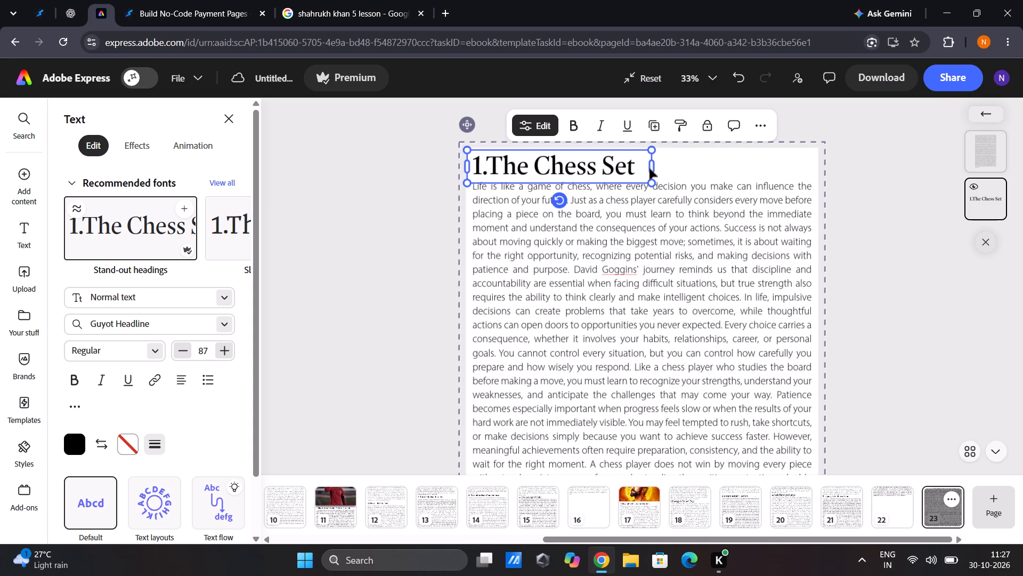
pyautogui.moveTo(653, 167); pyautogui.dragTo(645, 167)
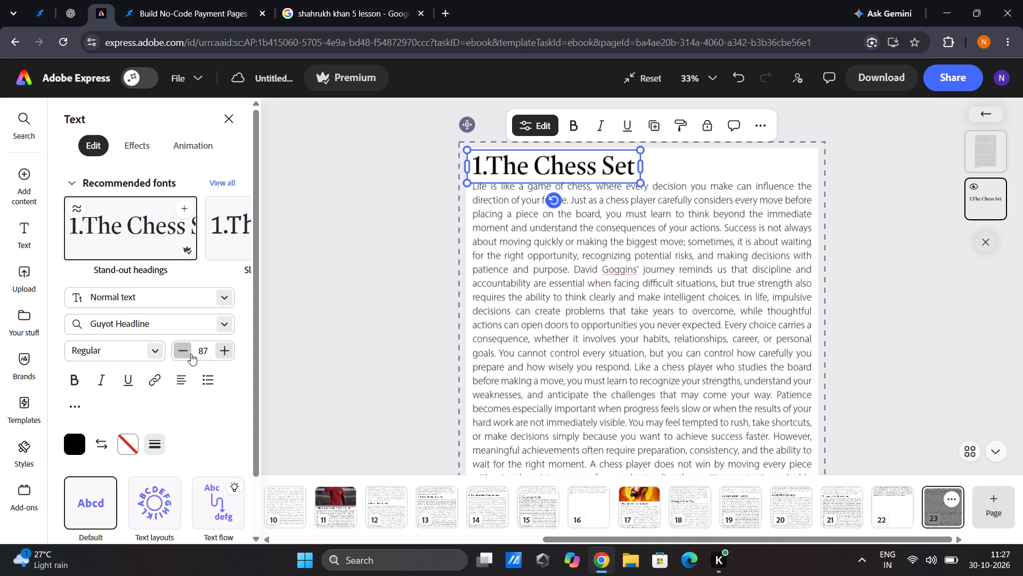
# Reduce the font size of the "1.The Chess Set" heading to 70.
pyautogui.click(191, 354)
pyautogui.click(193, 354)
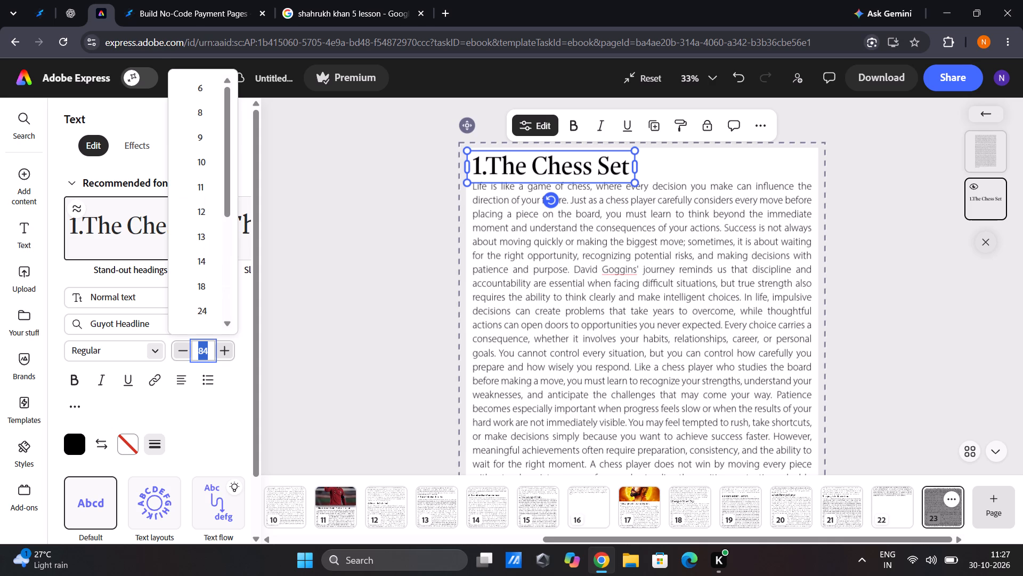
pyautogui.click(185, 354)
pyautogui.click(185, 354)
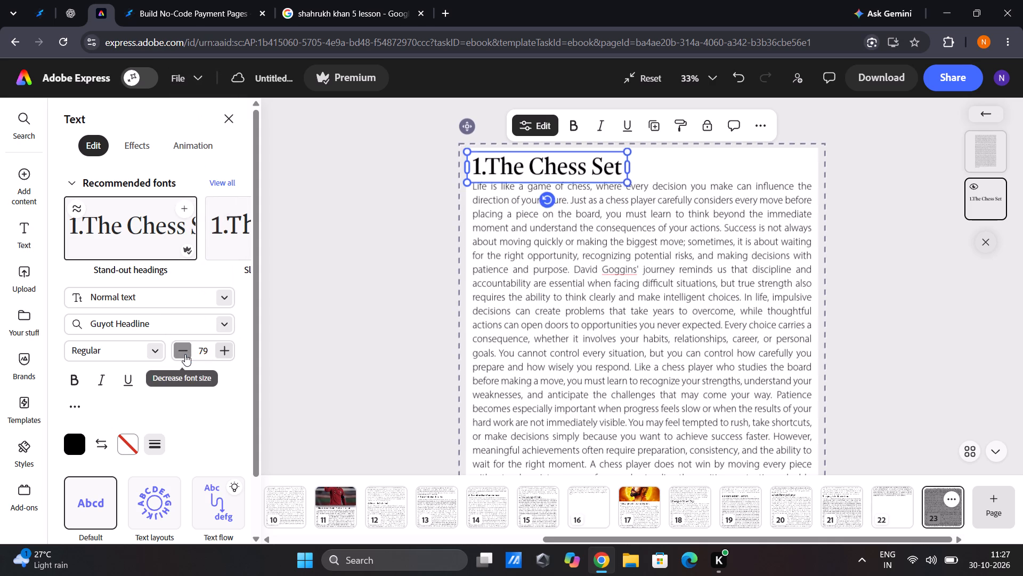
pyautogui.click(185, 354)
pyautogui.doubleClick(186, 354)
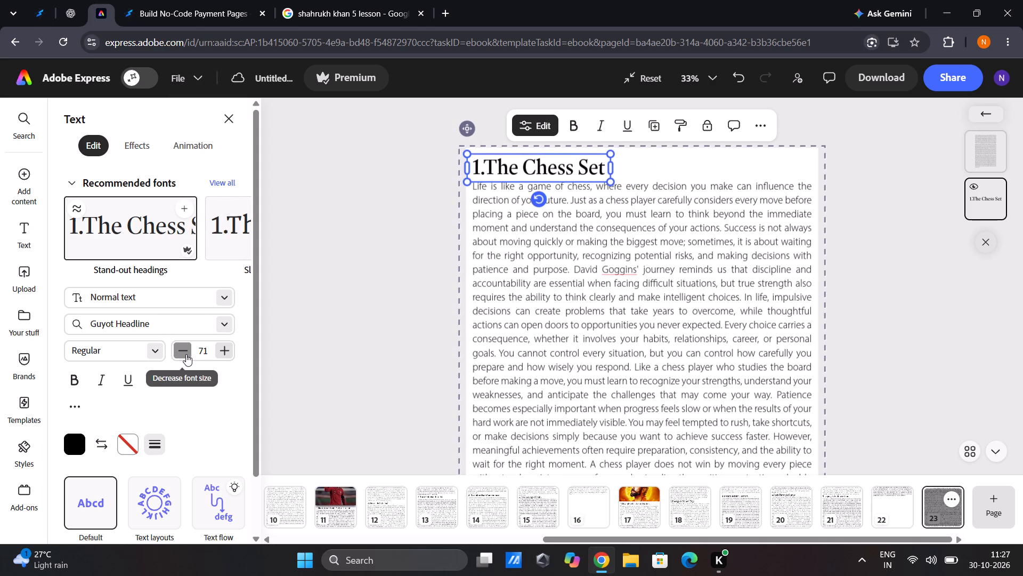
pyautogui.click(186, 354)
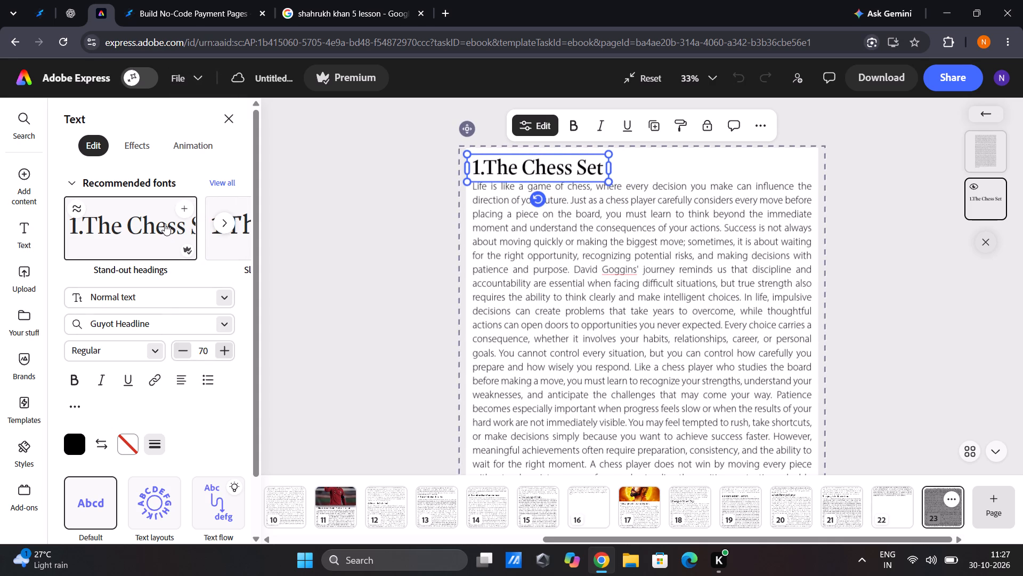
# Examine the font, style and size of the lesson headings on pages 17 through 20 for consistency.
pyautogui.hscroll(-3, 157, 221)
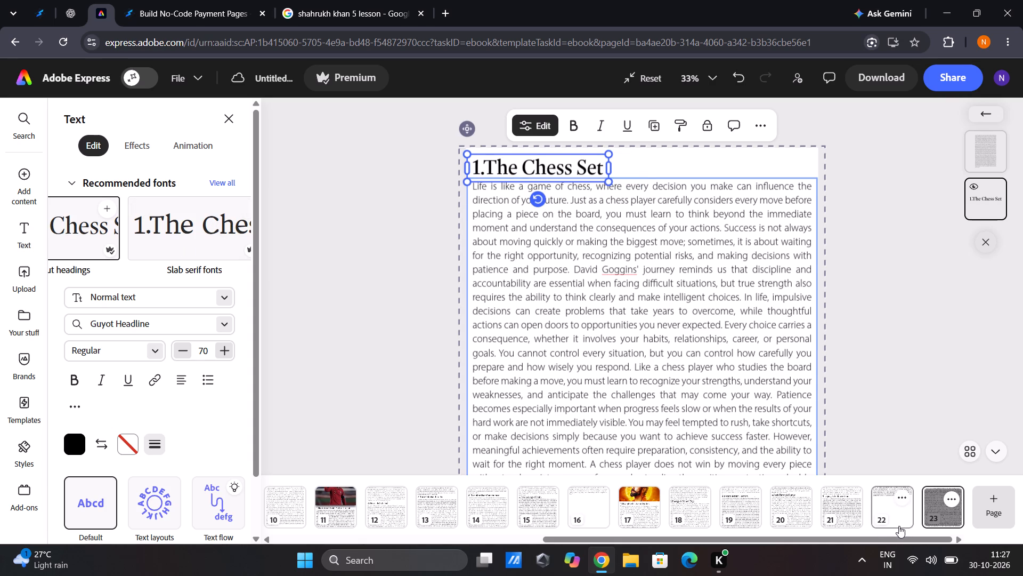
pyautogui.click(796, 519)
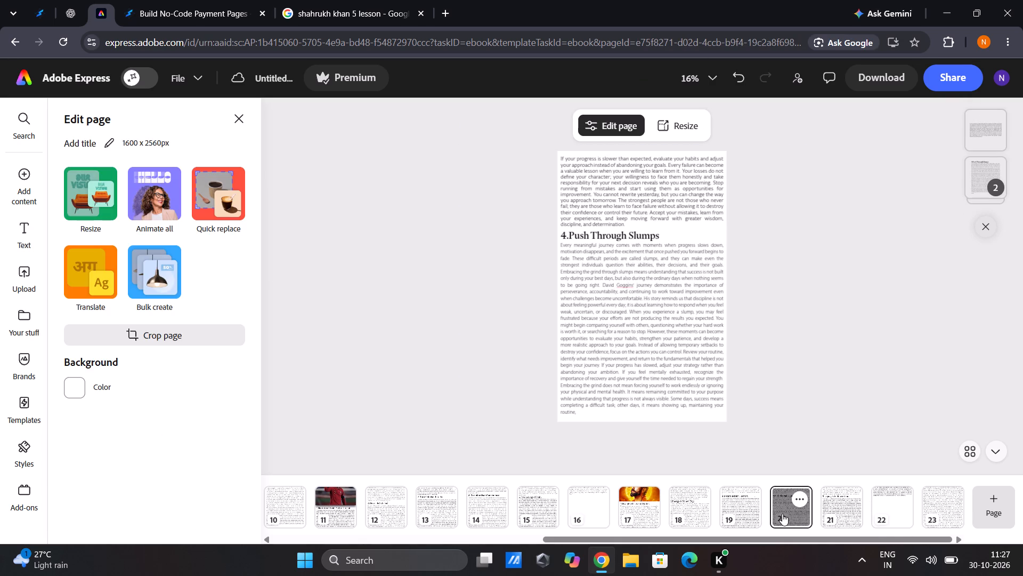
pyautogui.click(644, 237)
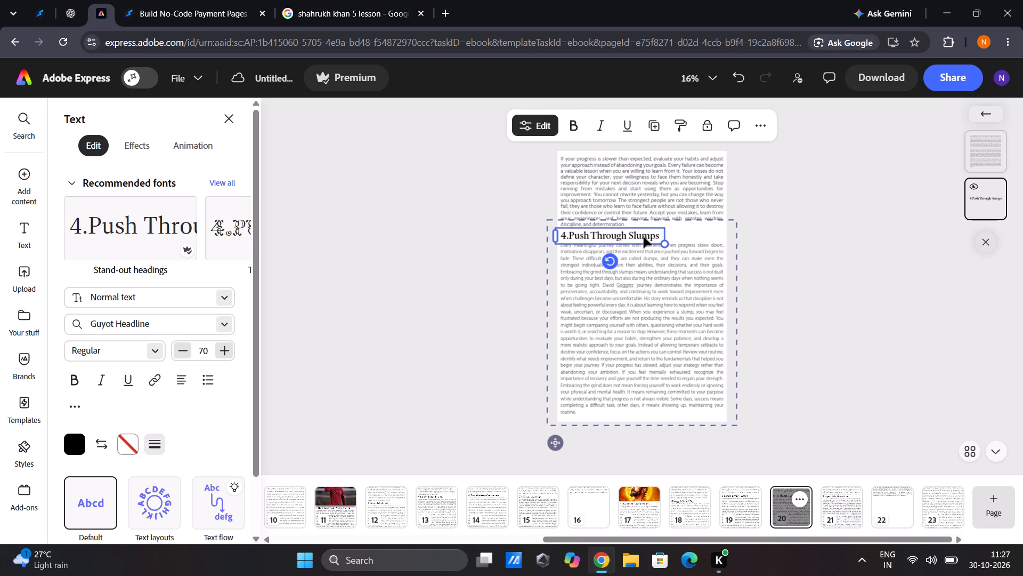
pyautogui.click(638, 511)
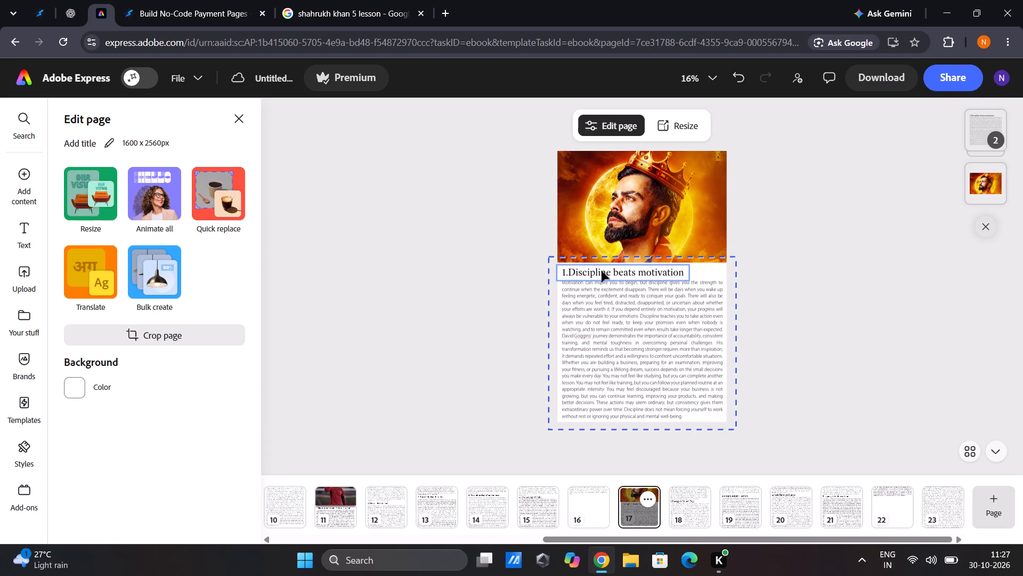
pyautogui.click(602, 271)
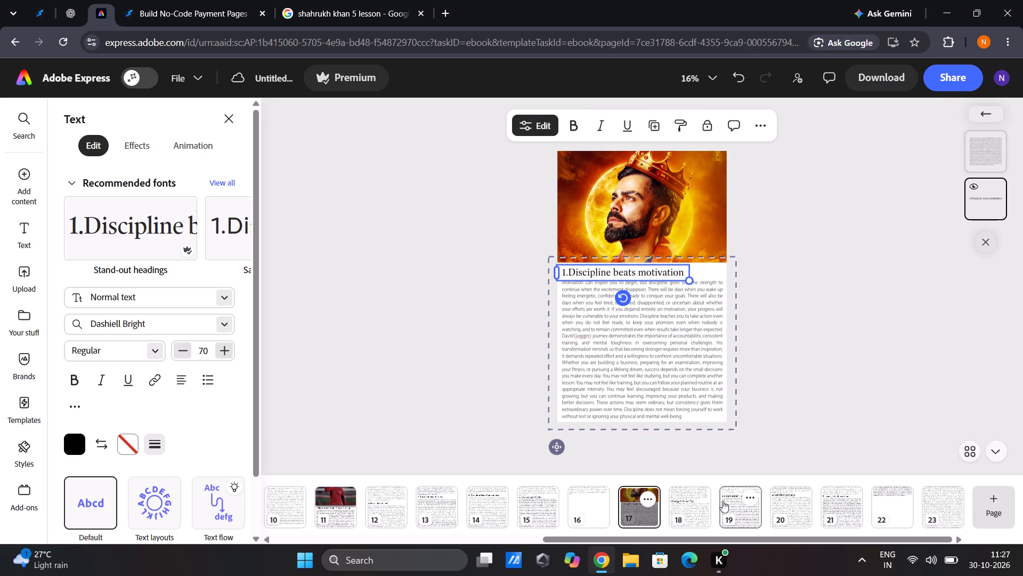
pyautogui.click(704, 522)
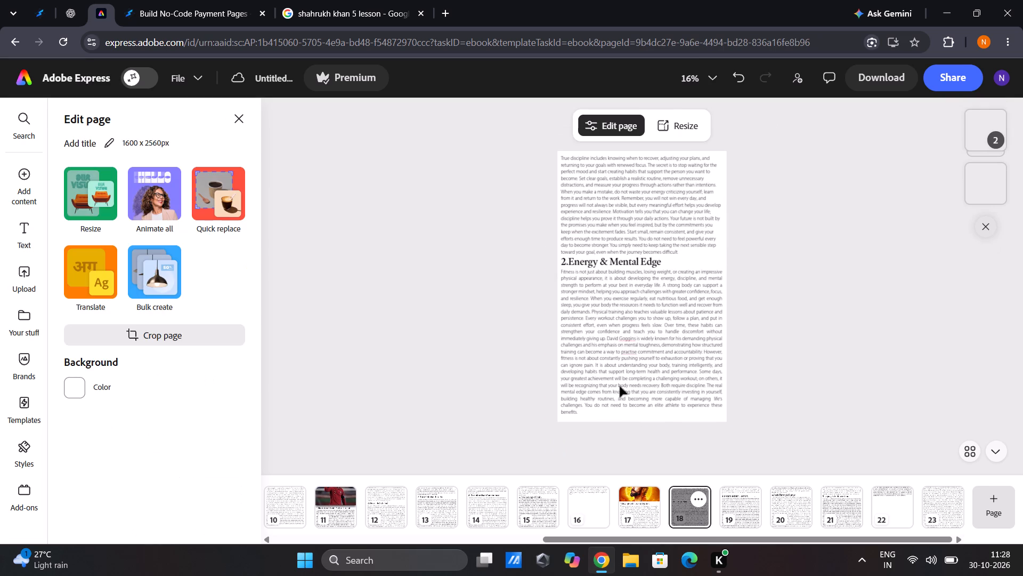
pyautogui.click(637, 518)
pyautogui.click(620, 272)
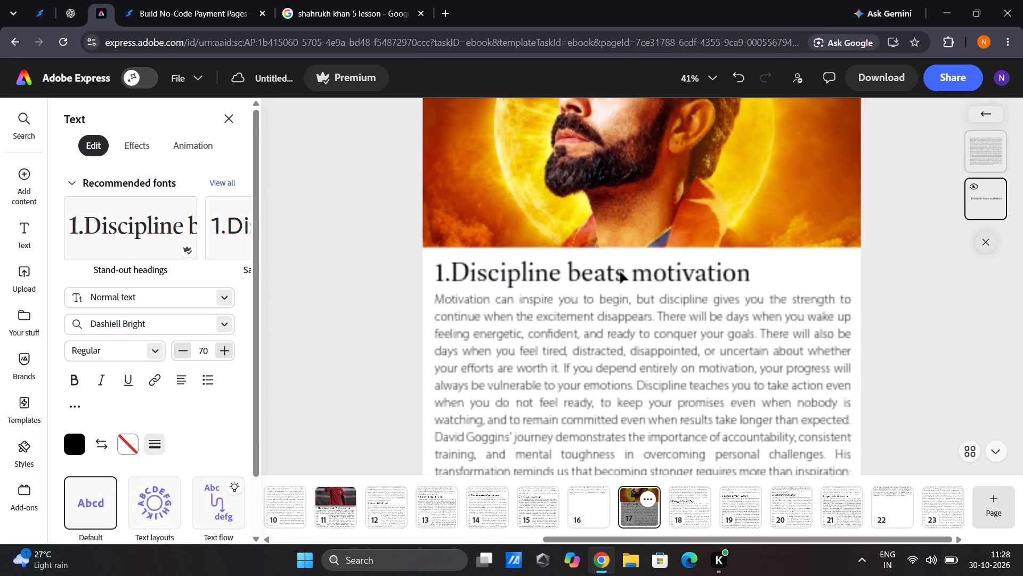
pyautogui.click(620, 272)
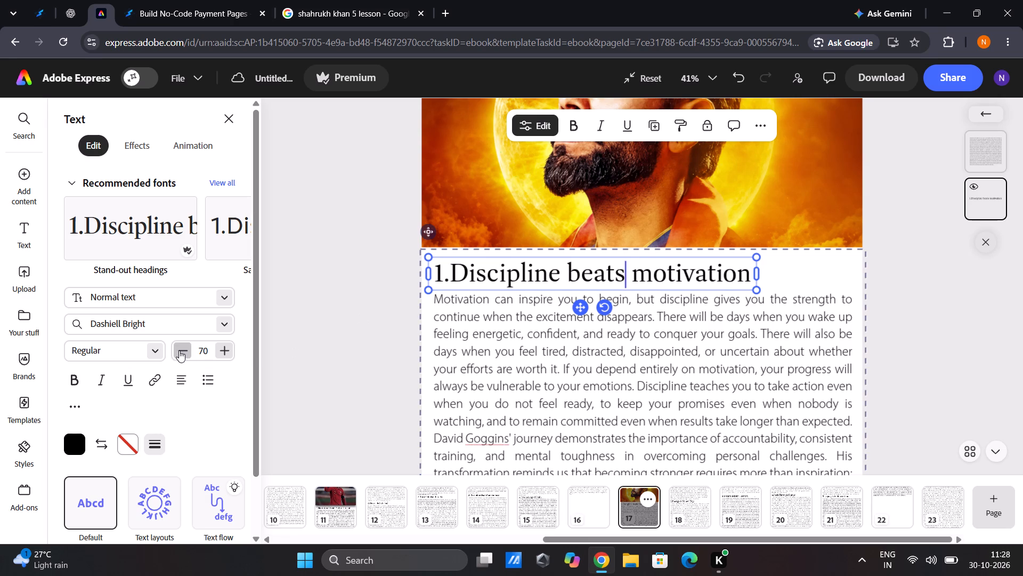
pyautogui.click(159, 350)
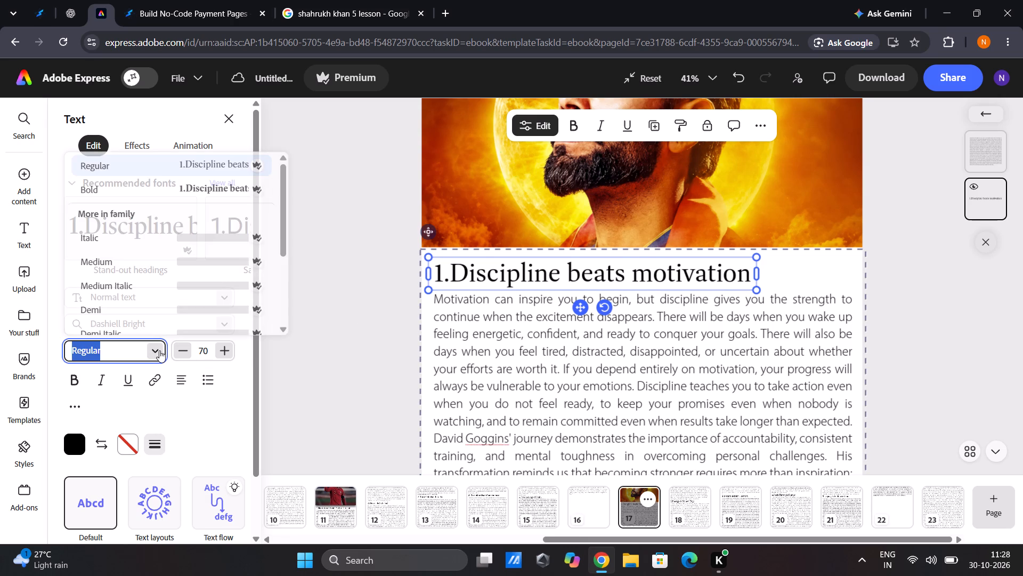
pyautogui.click(159, 350)
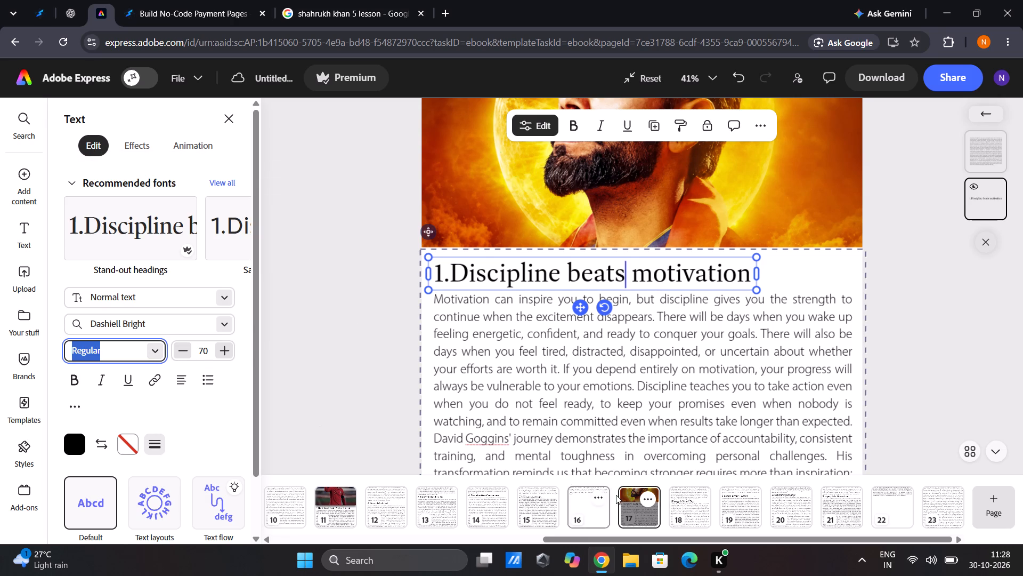
pyautogui.click(700, 519)
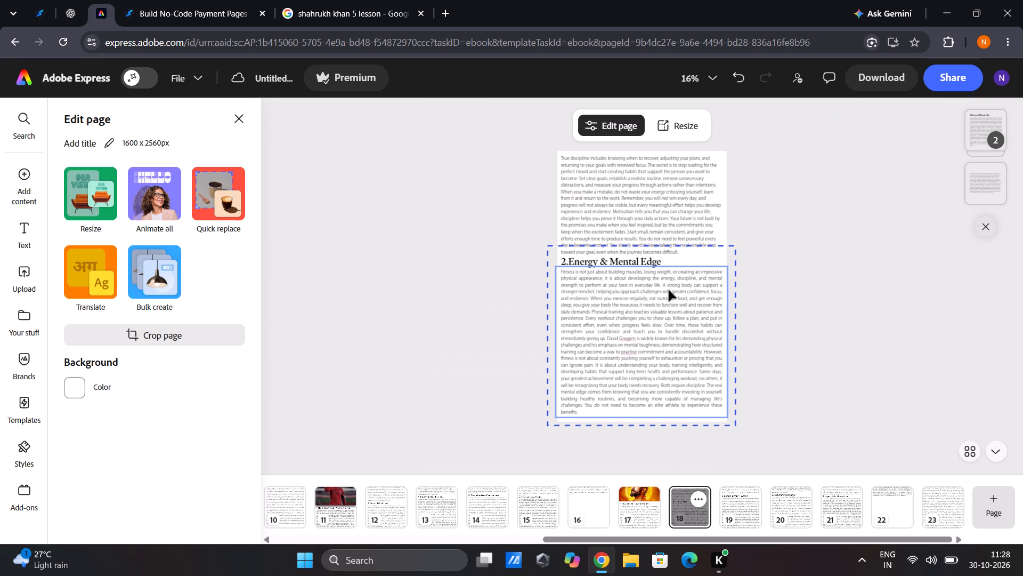
pyautogui.click(651, 263)
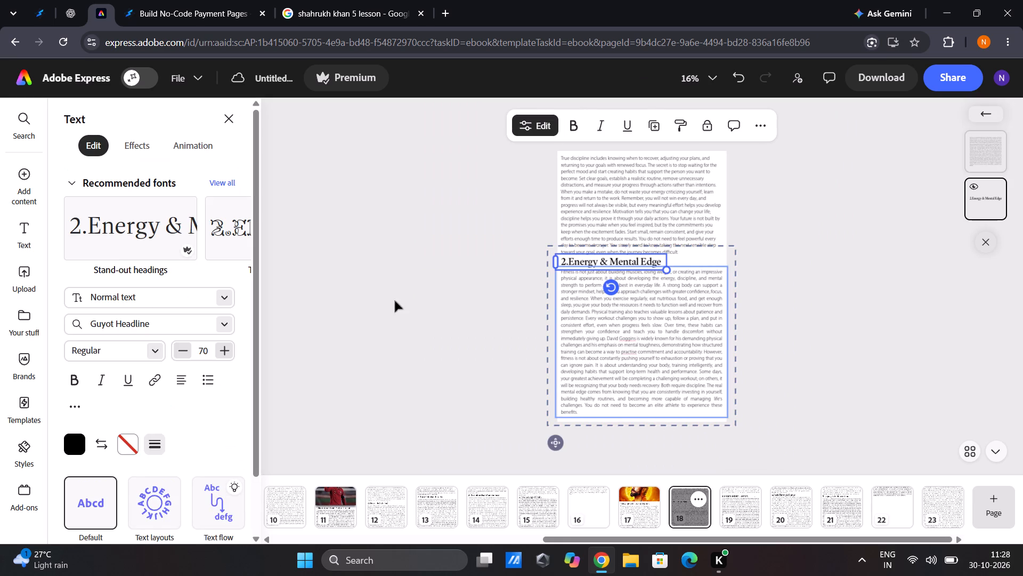
pyautogui.click(734, 509)
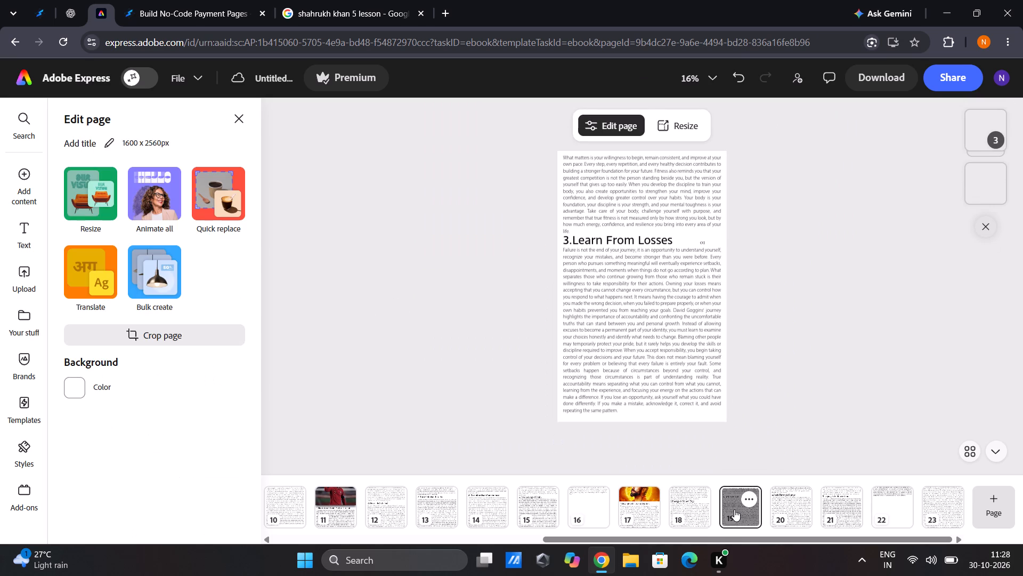
pyautogui.click(626, 239)
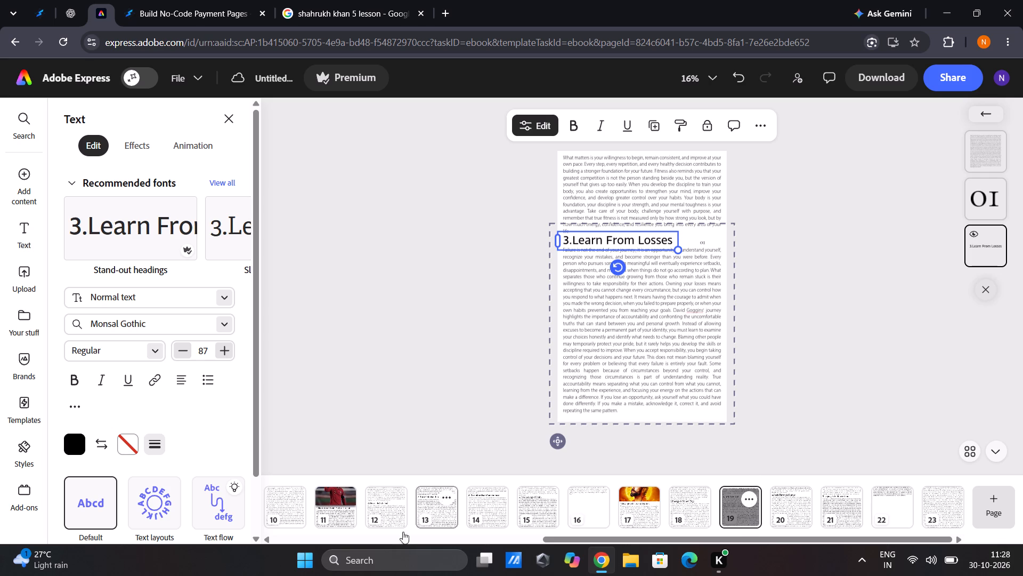
# Apply the recommended stand-out heading font Adelle to the "1.The 40% Rule :The Power of the Mind" heading on page 6.
pyautogui.hscroll(12, 275, 510)
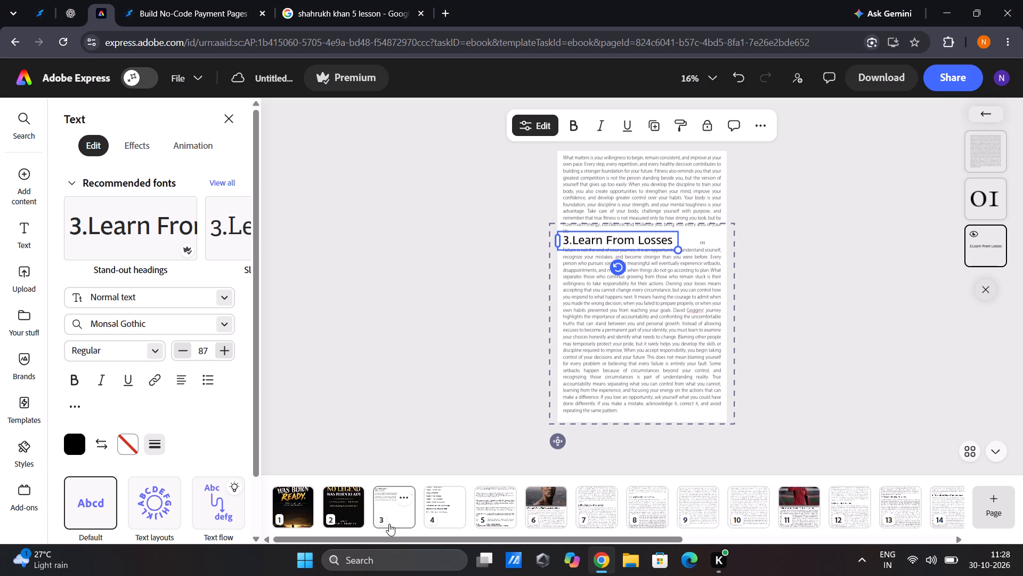
pyautogui.click(497, 524)
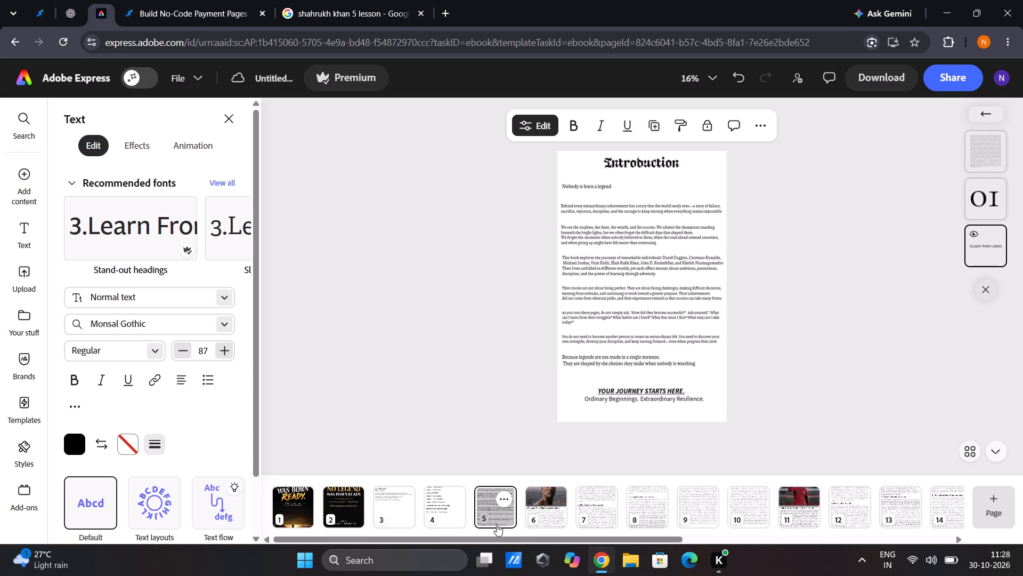
pyautogui.click(539, 524)
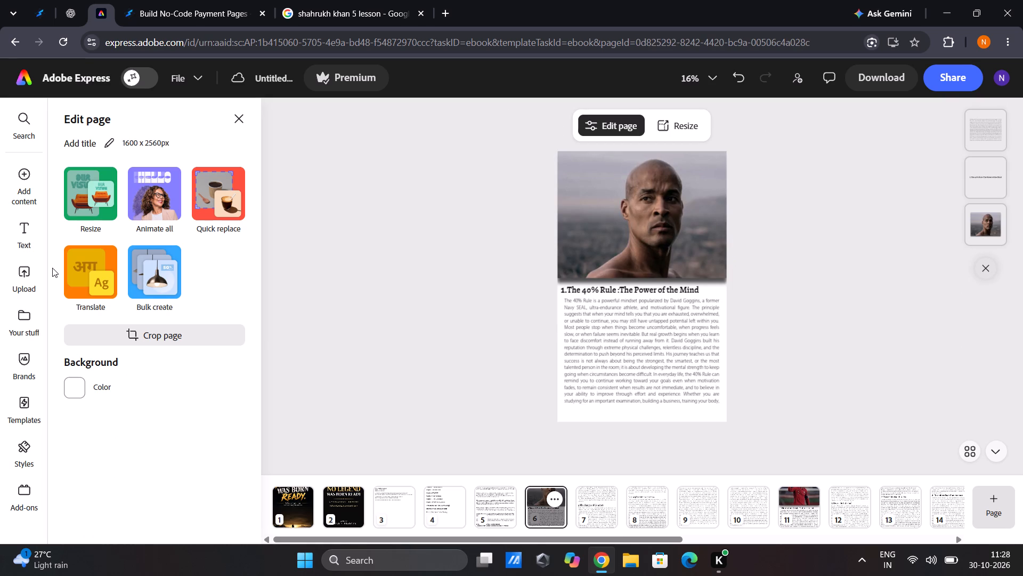
pyautogui.click(644, 288)
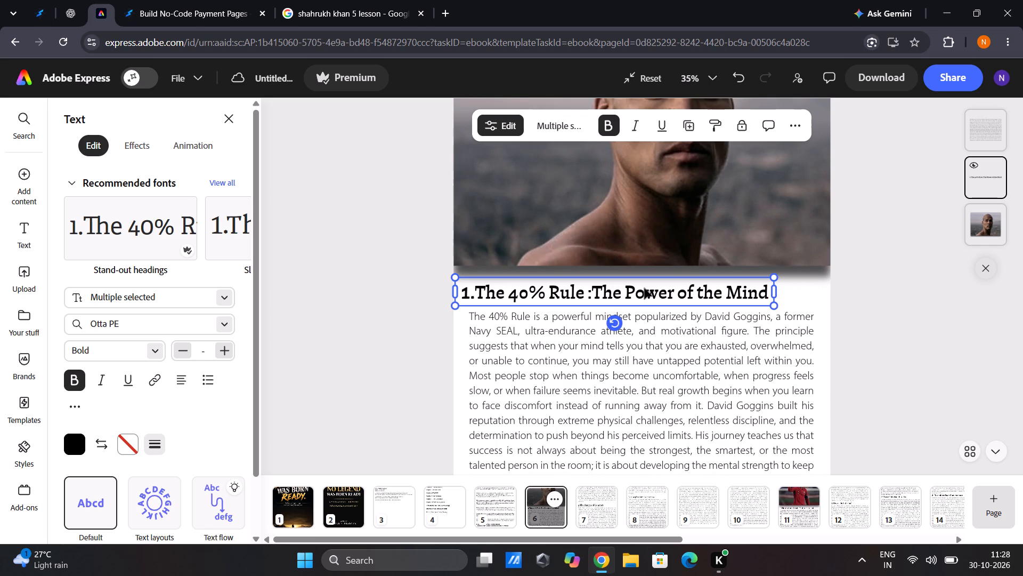
pyautogui.click(111, 245)
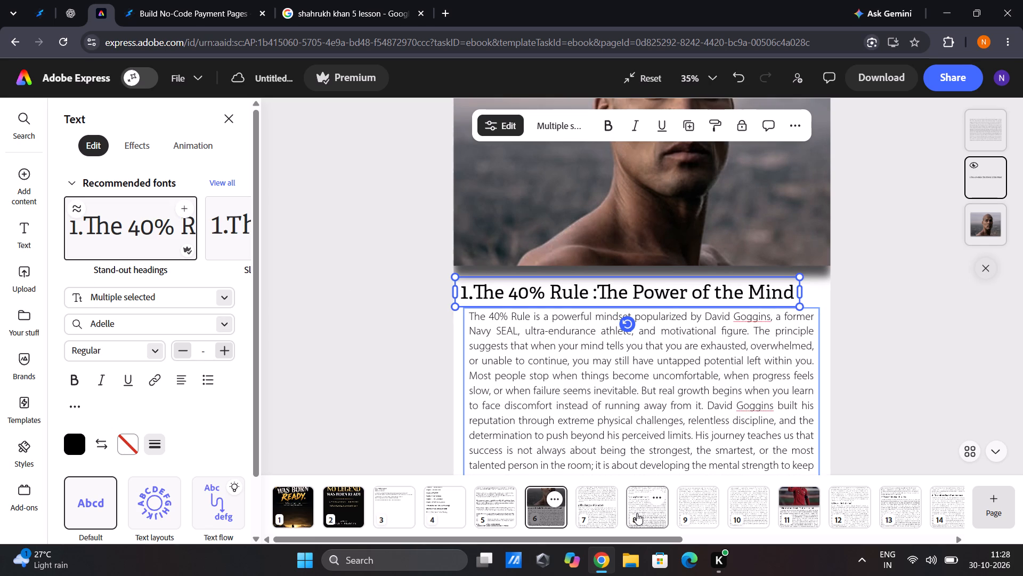
# Apply the recommended stand-out heading font Guyot Headline to the "2.The Danger of Comfort" heading on page 7.
pyautogui.click(604, 507)
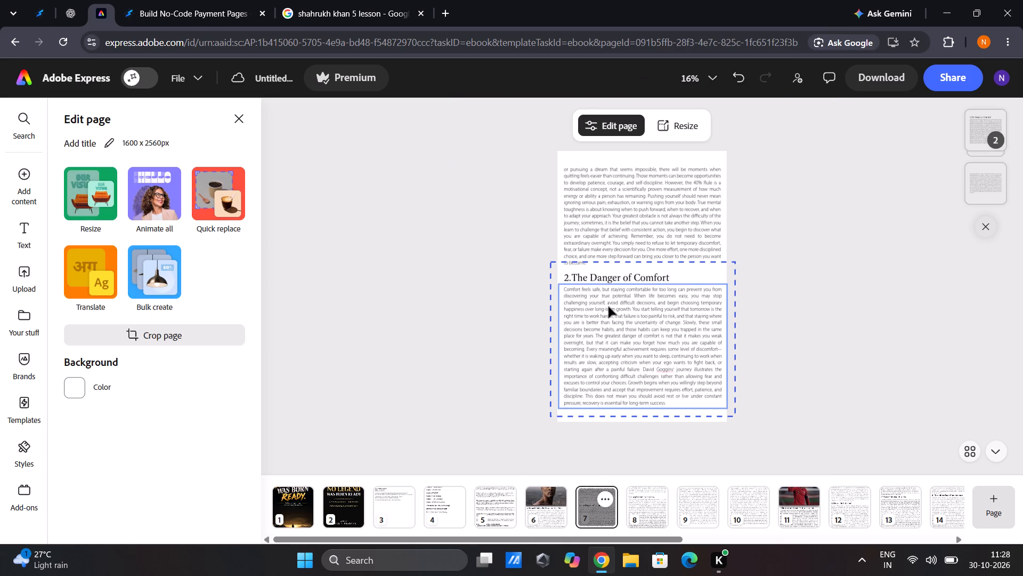
pyautogui.click(621, 273)
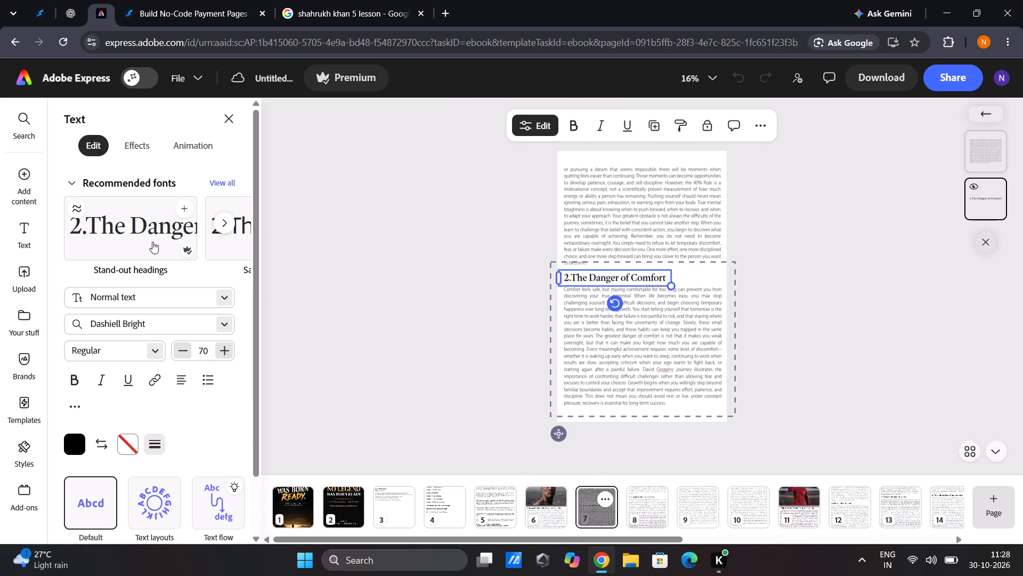
pyautogui.click(152, 242)
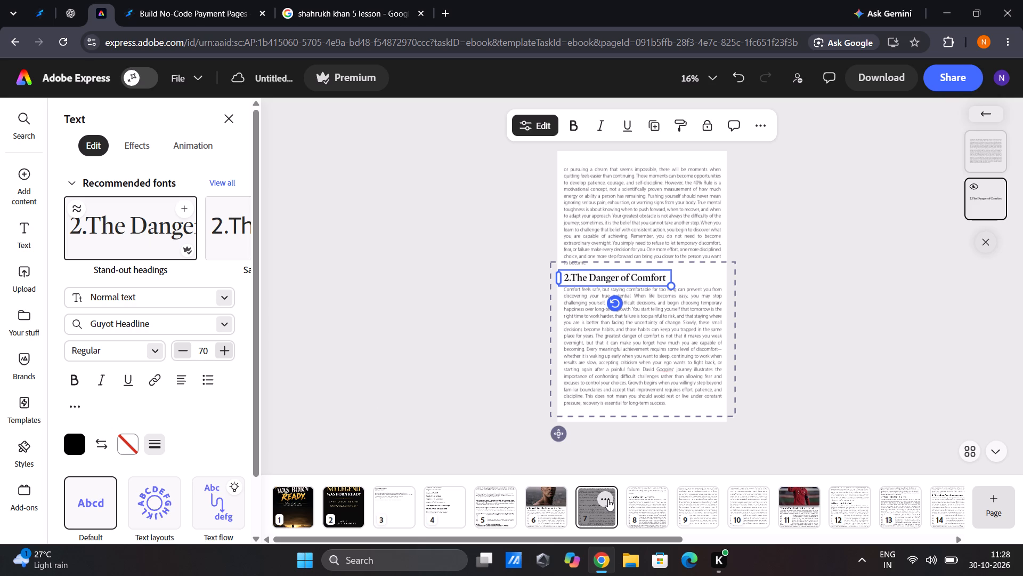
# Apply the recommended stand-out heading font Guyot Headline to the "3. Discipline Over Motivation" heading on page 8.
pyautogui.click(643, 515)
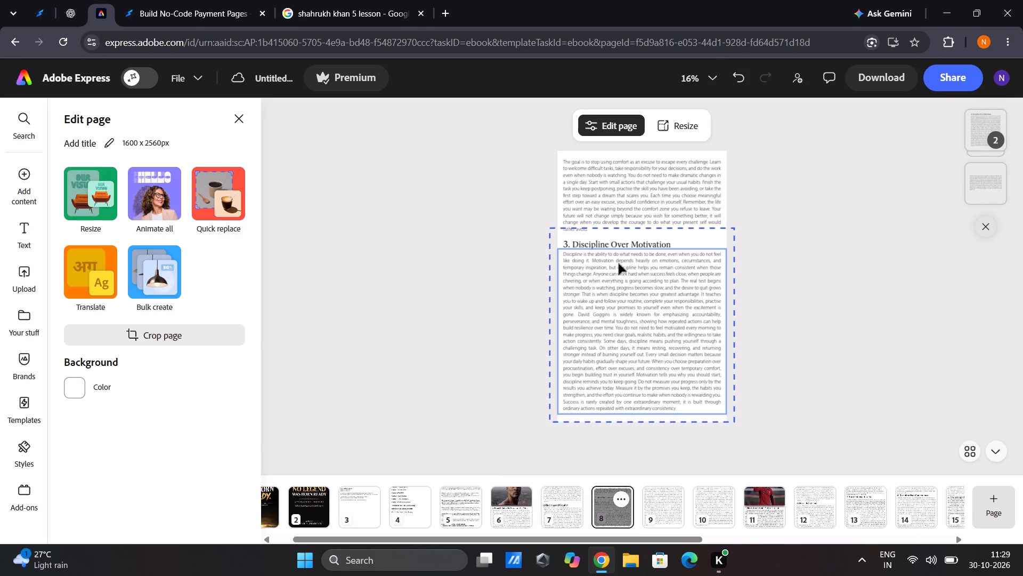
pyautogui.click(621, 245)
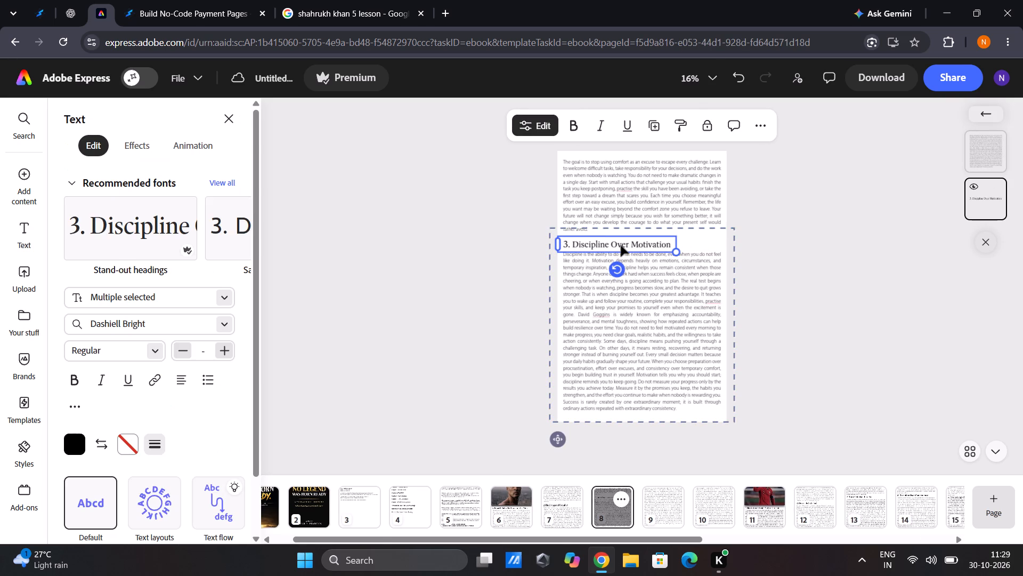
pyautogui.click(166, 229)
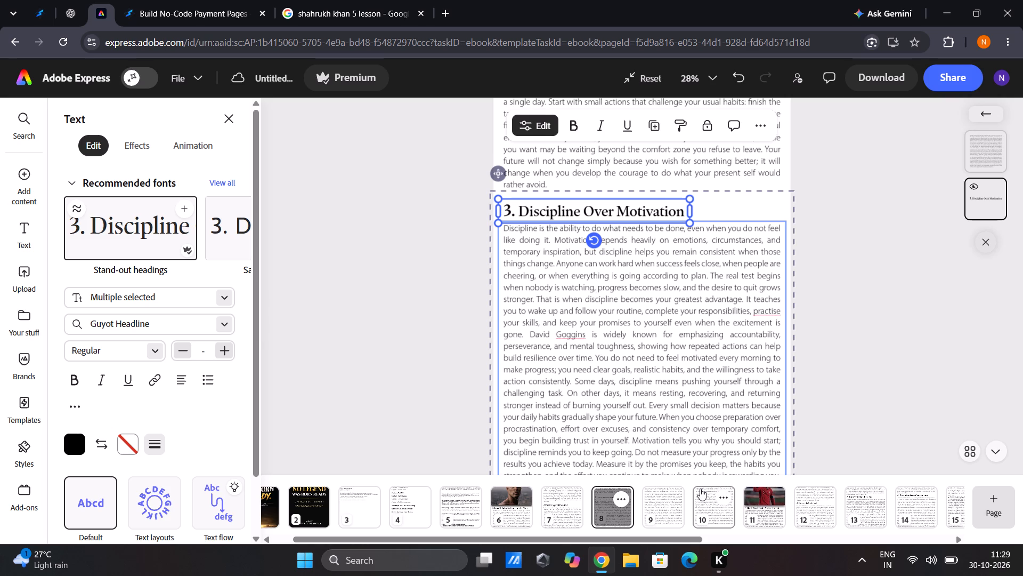
# Set the font of the "3. Discipline Over Motivation" heading on page 8 to the recently used Skolar Sans Latin Extended.
pyautogui.click(227, 322)
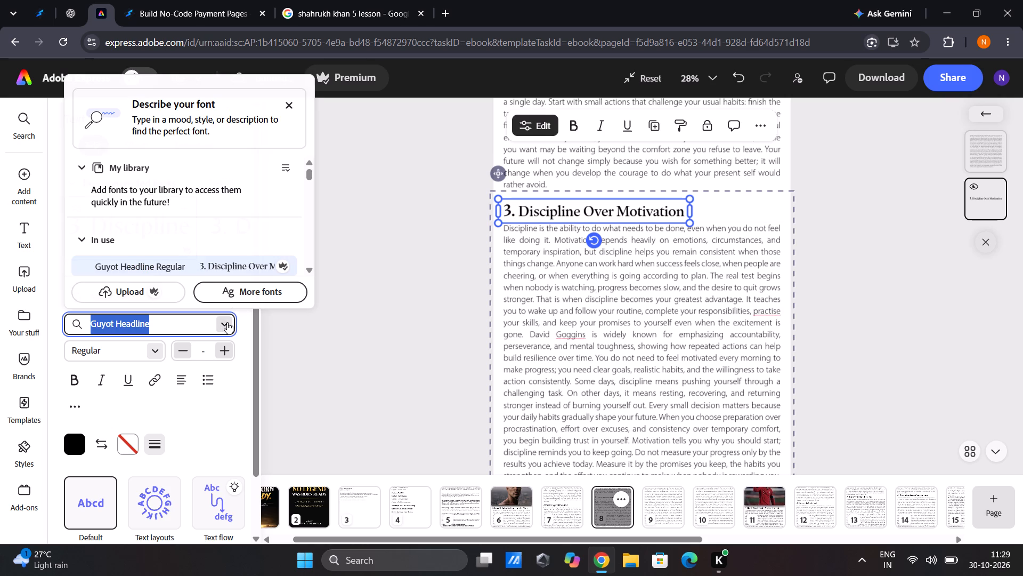
pyautogui.scroll(-4, 226, 245)
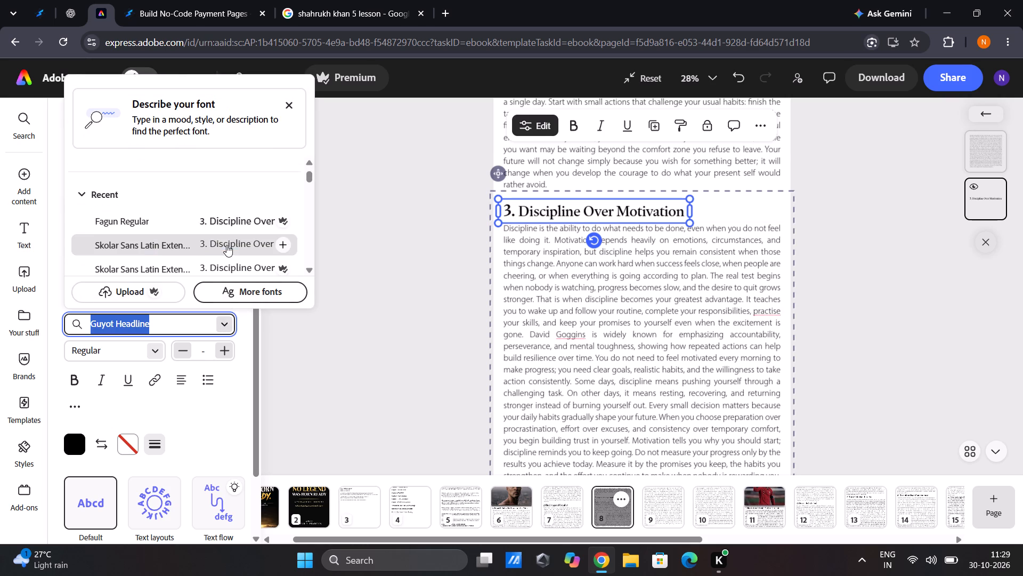
pyautogui.scroll(1, 226, 245)
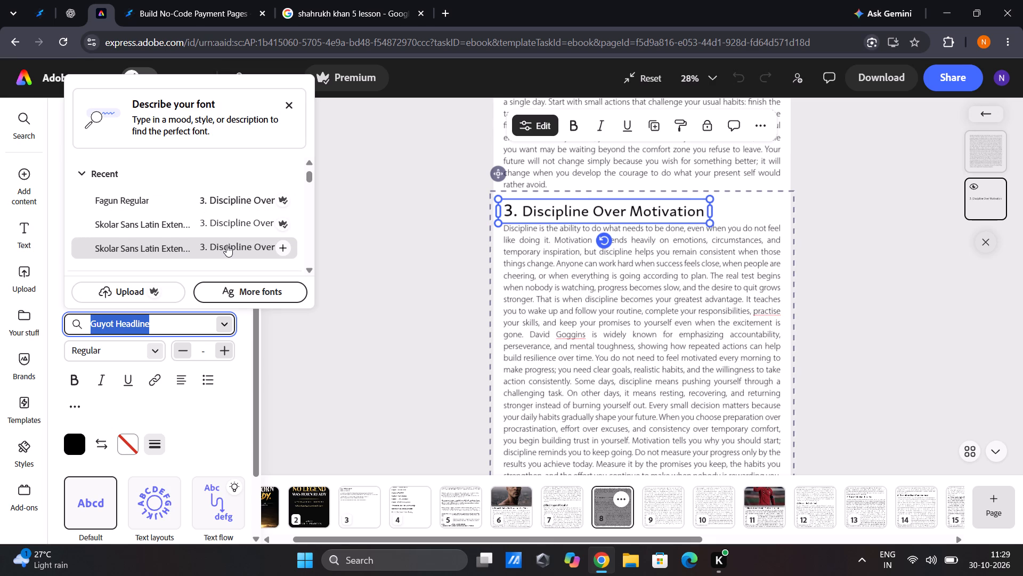
pyautogui.scroll(1, 226, 245)
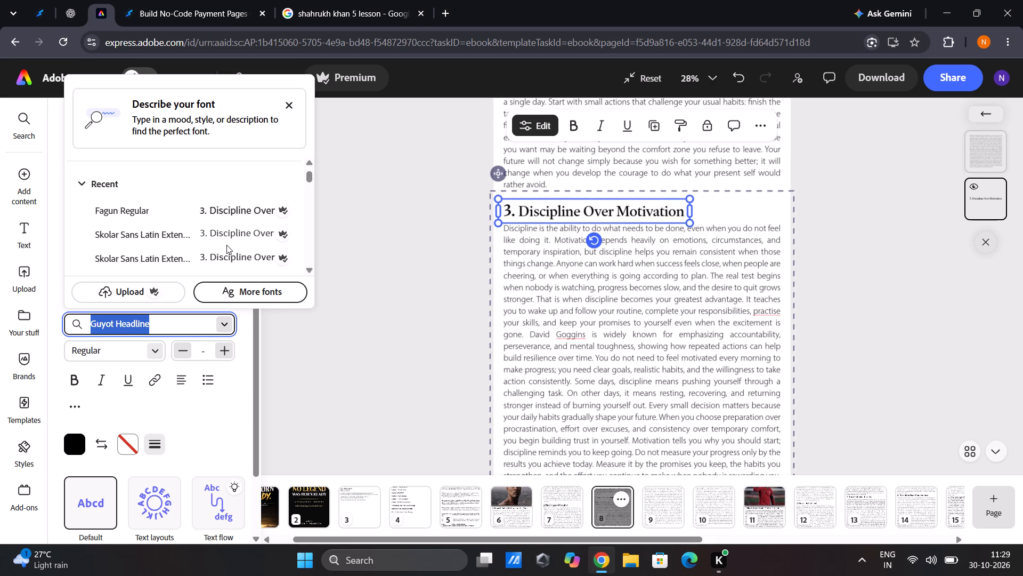
pyautogui.scroll(1, 226, 245)
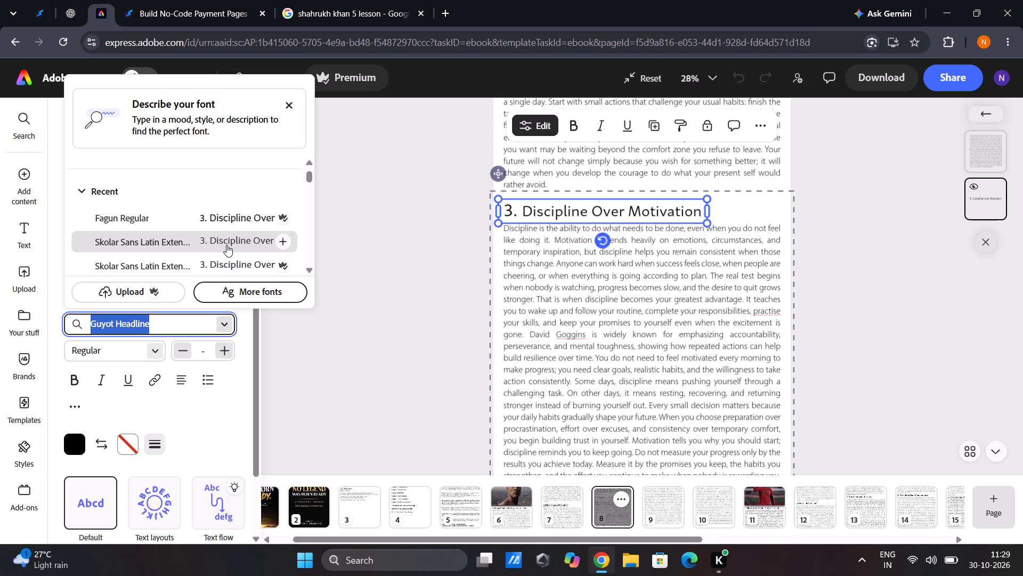
pyautogui.scroll(1, 226, 245)
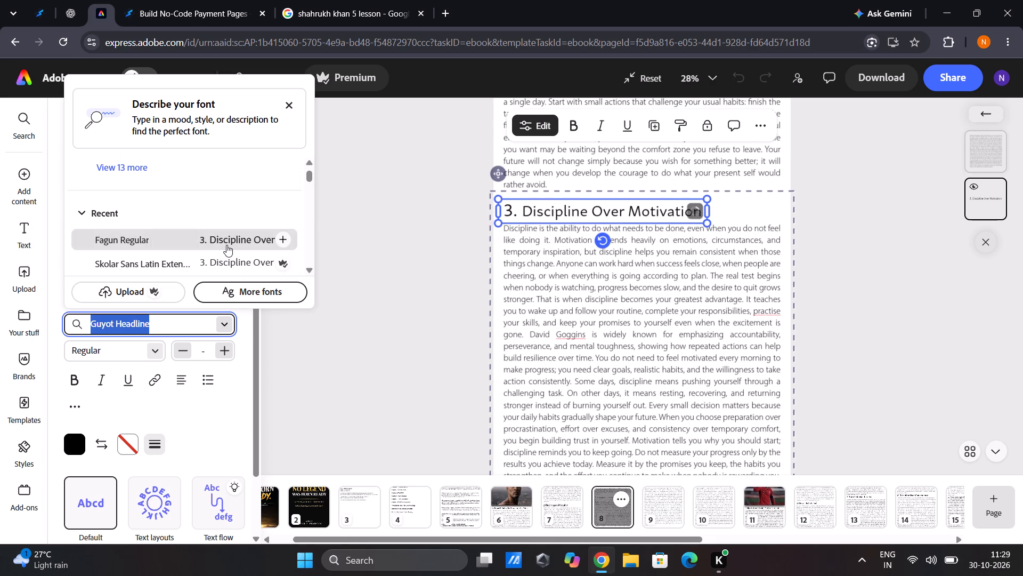
pyautogui.scroll(-3, 226, 245)
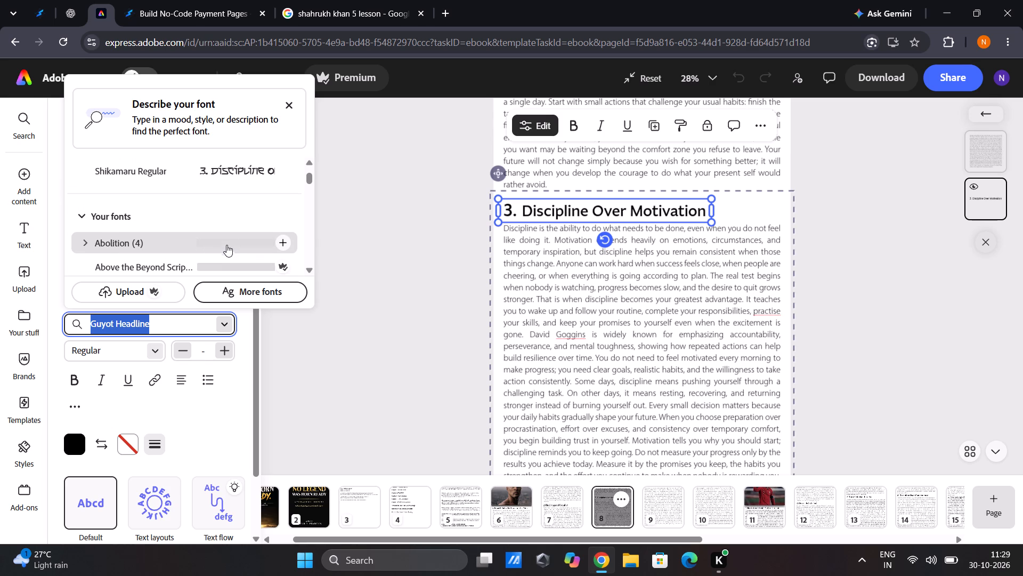
pyautogui.scroll(1, 226, 245)
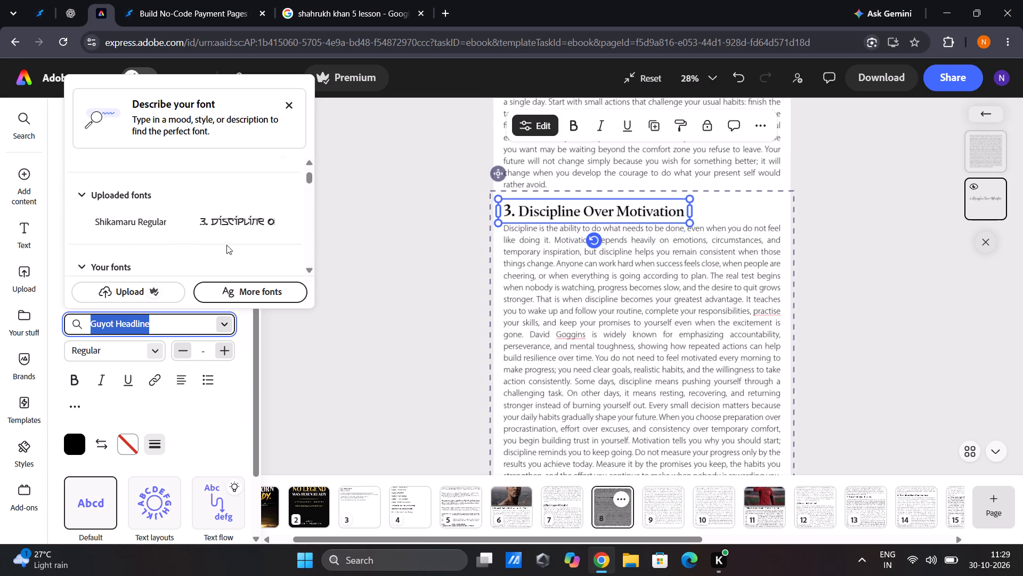
pyautogui.scroll(3, 226, 245)
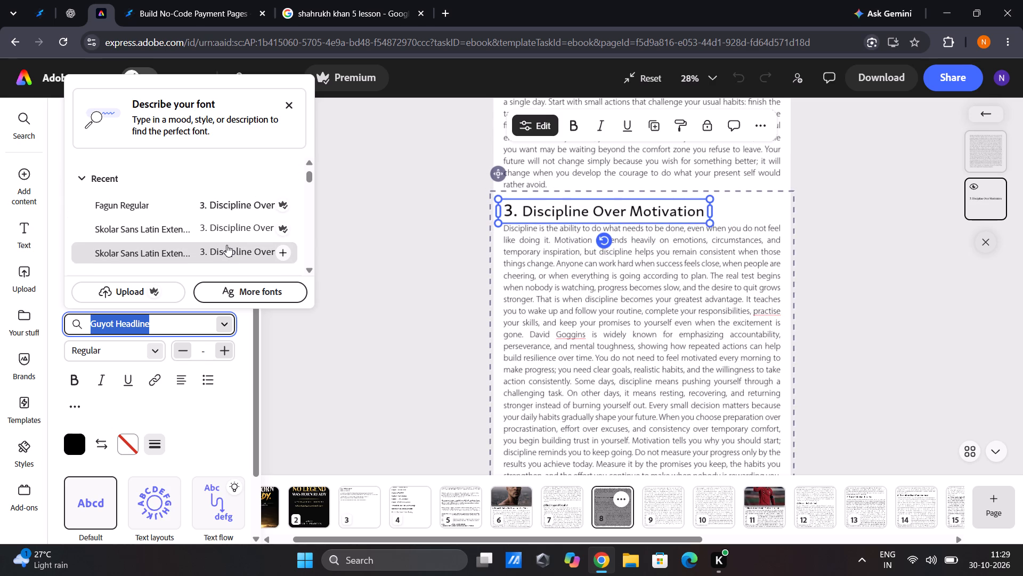
pyautogui.click(226, 245)
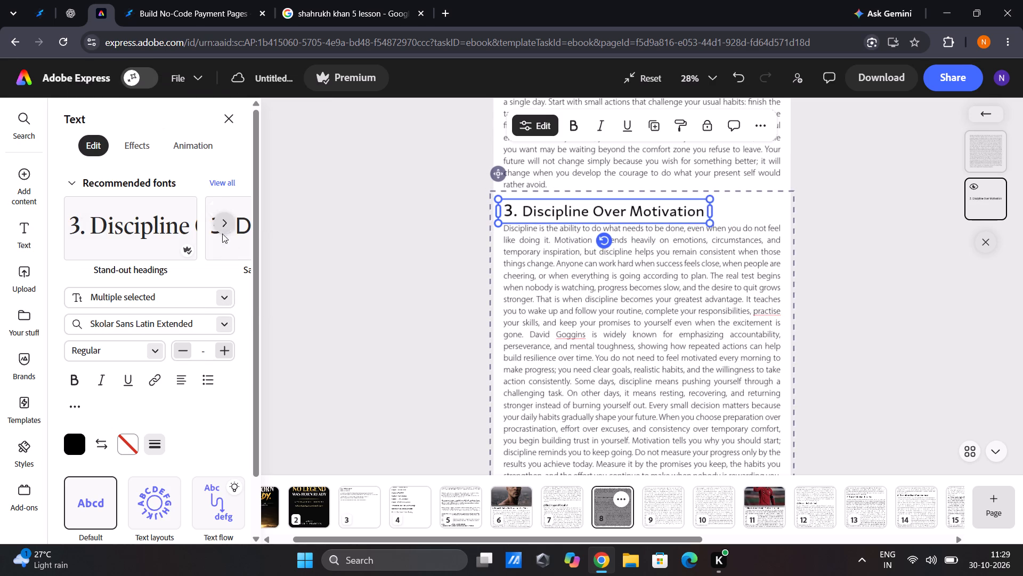
# Apply the recommended similar font Guyot Headline to the "3. Discipline Over Motivation" heading on page 8.
pyautogui.hscroll(-2, 142, 240)
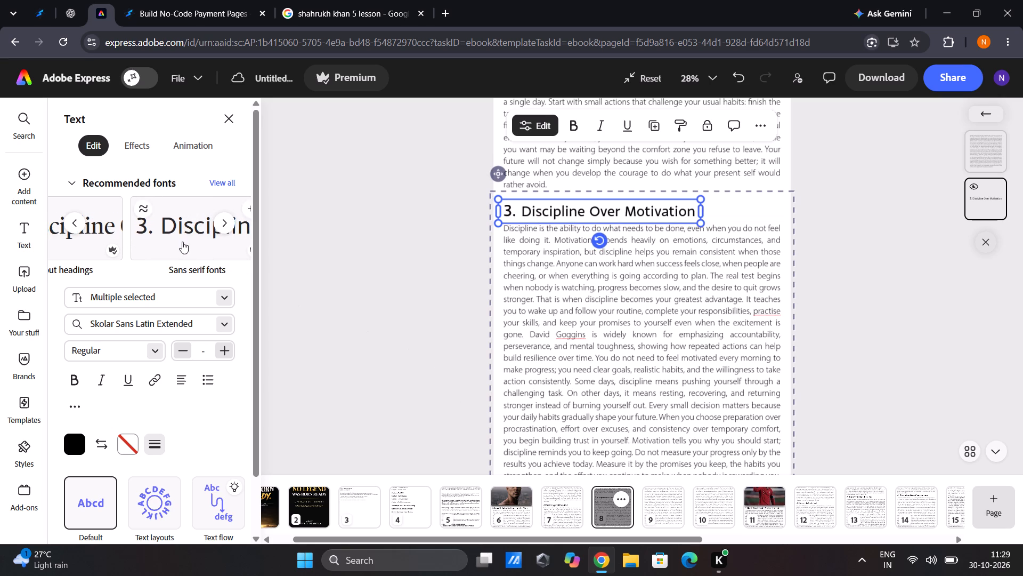
pyautogui.hscroll(-7, 178, 238)
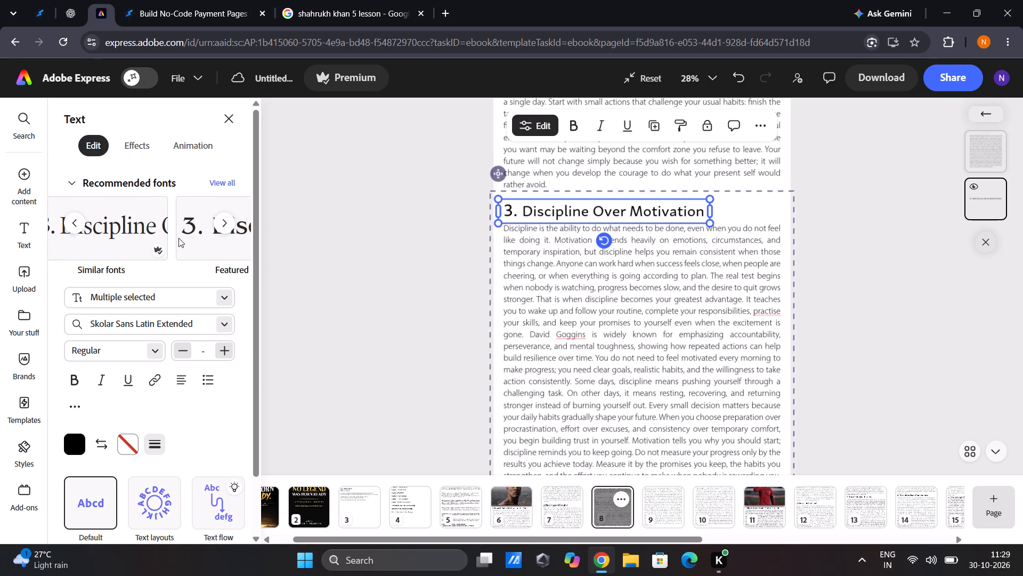
pyautogui.hscroll(-4, 178, 238)
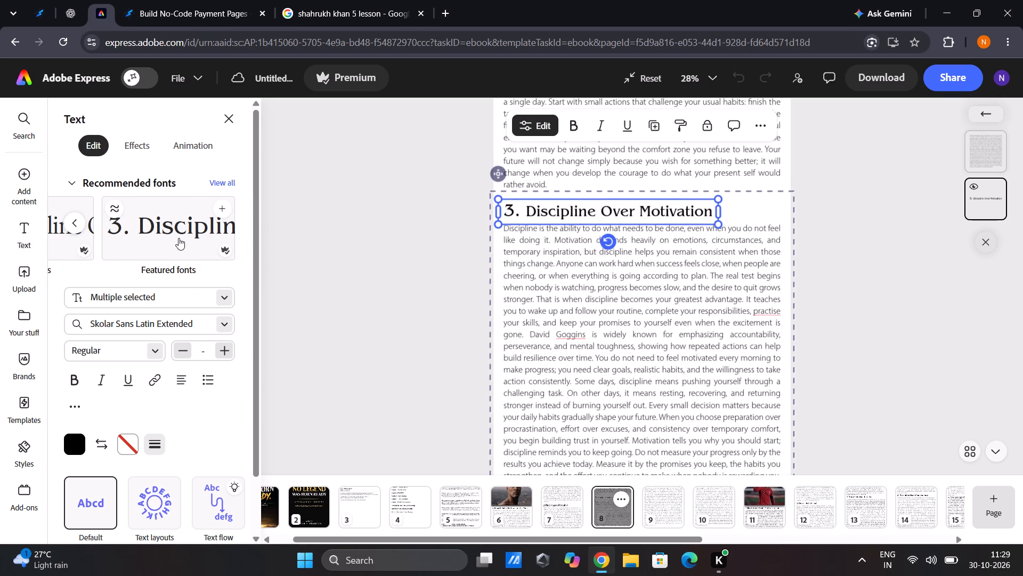
pyautogui.hscroll(3, 178, 238)
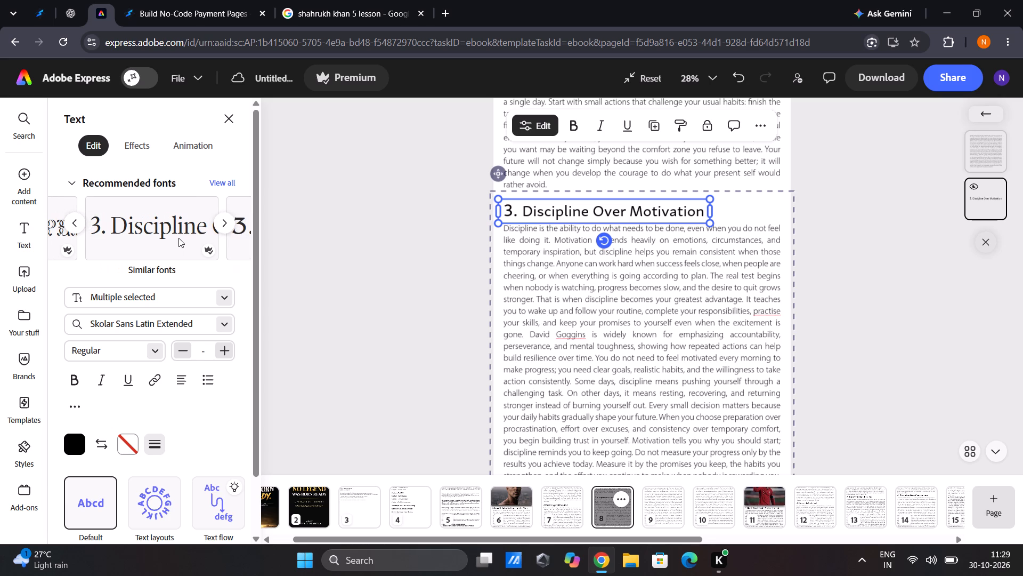
pyautogui.click(178, 238)
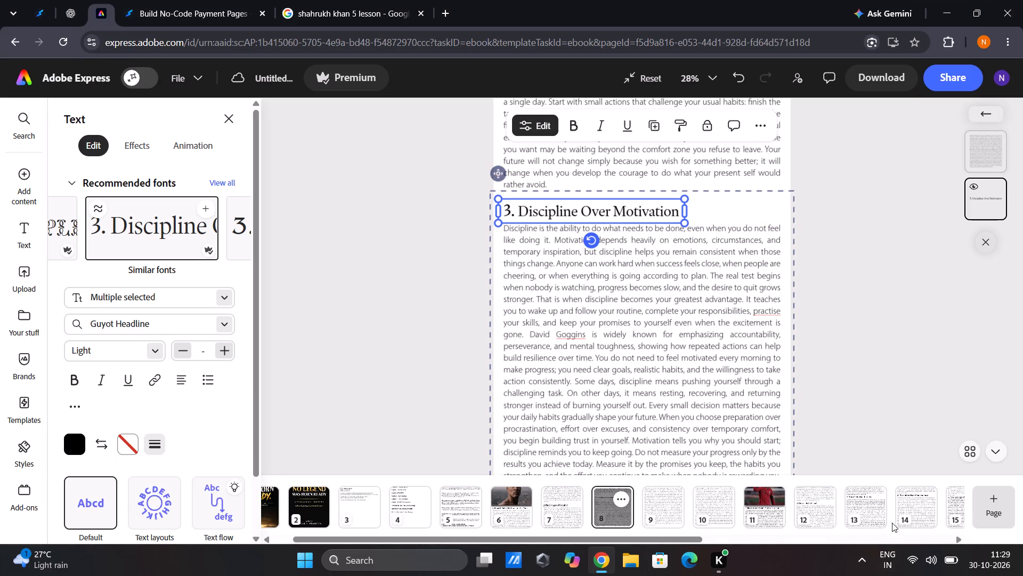
# Go to page 23, the "1.The Chess Set" lesson page.
pyautogui.hscroll(-7, 907, 508)
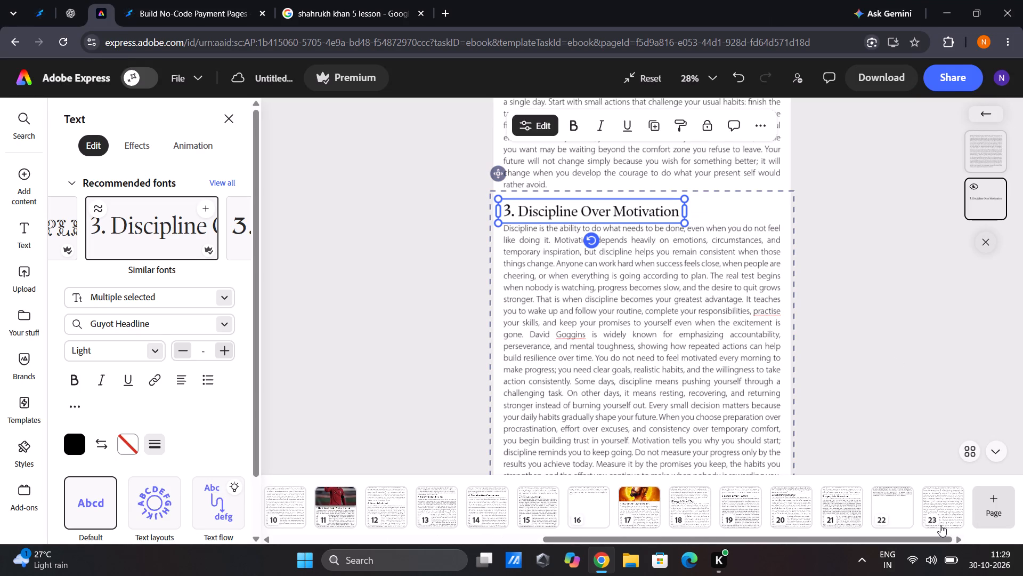
pyautogui.click(940, 525)
pyautogui.scroll(4, 590, 300)
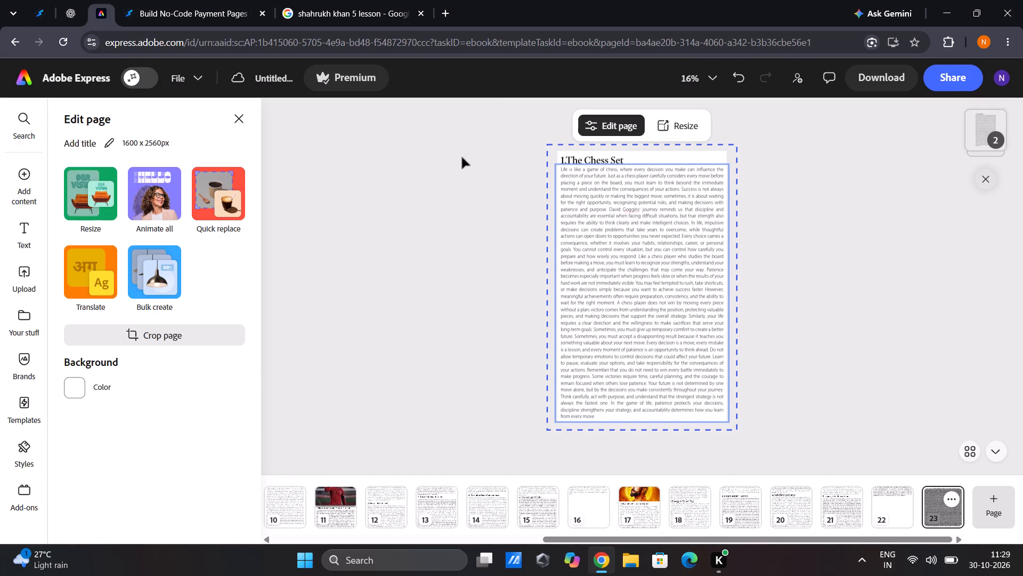
# Switch to the Google search for "shahrukh khan 5 lesson" and save the Indulge Express portrait from its image results into the EBOOK folder.
pyautogui.click(328, 0)
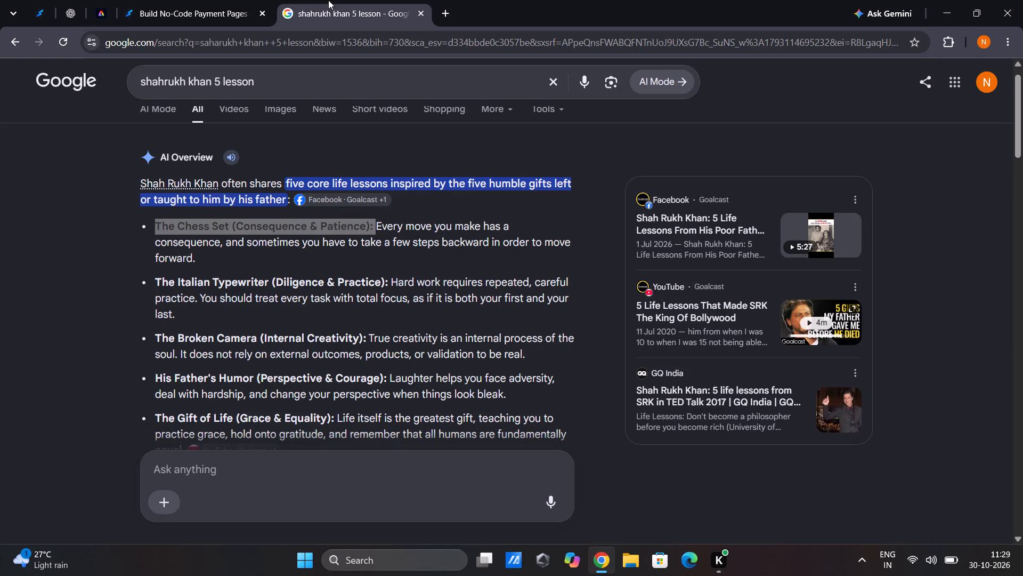
pyautogui.click(267, 112)
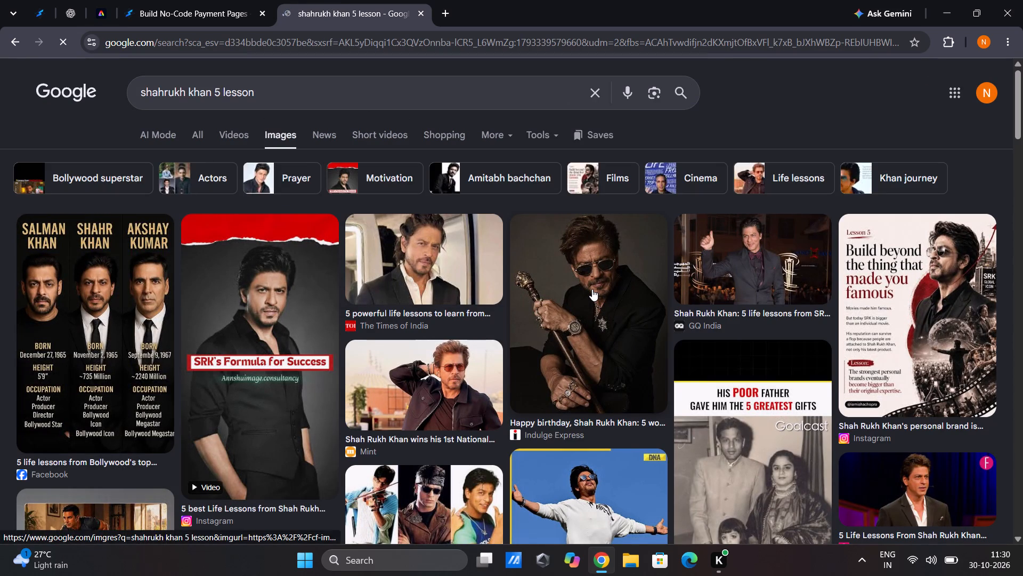
pyautogui.scroll(-1, 592, 289)
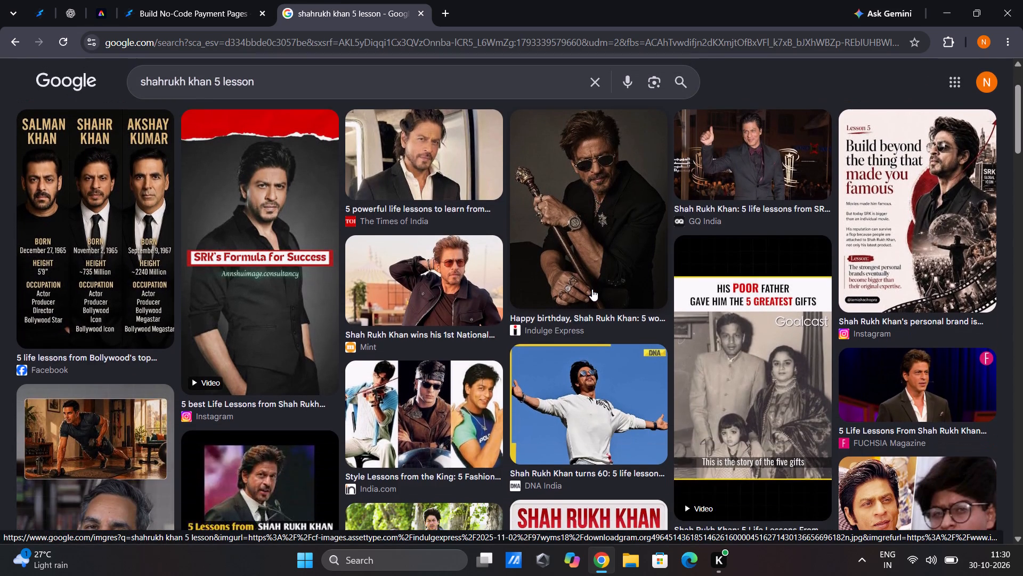
pyautogui.scroll(-1, 592, 289)
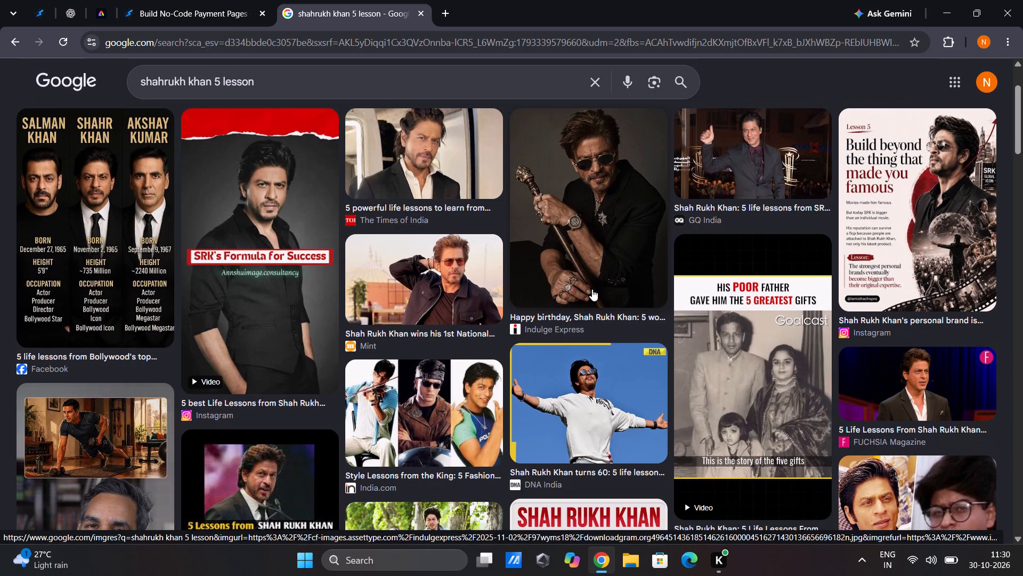
pyautogui.rightClick(592, 289)
pyautogui.click(550, 229)
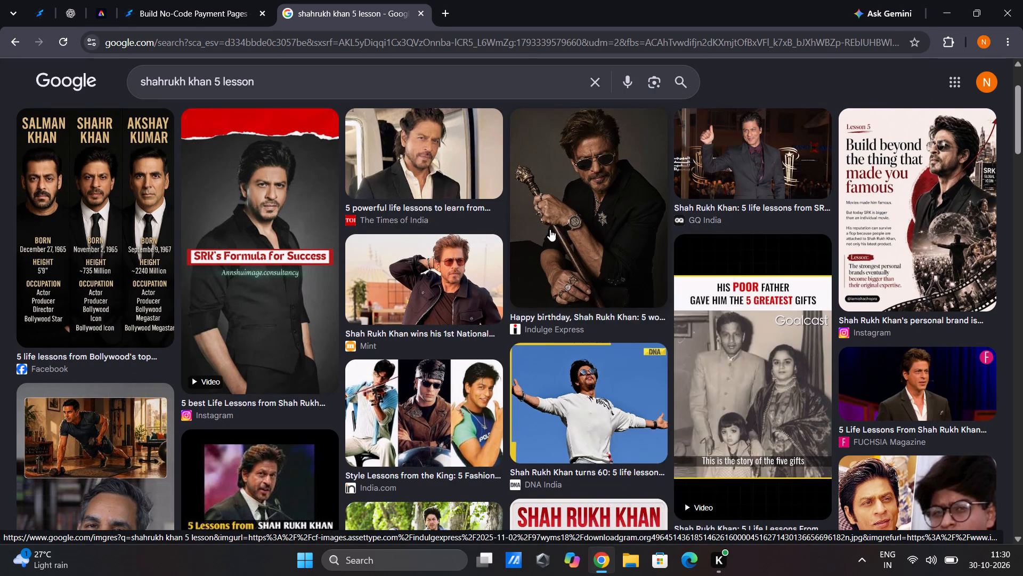
pyautogui.click(550, 229)
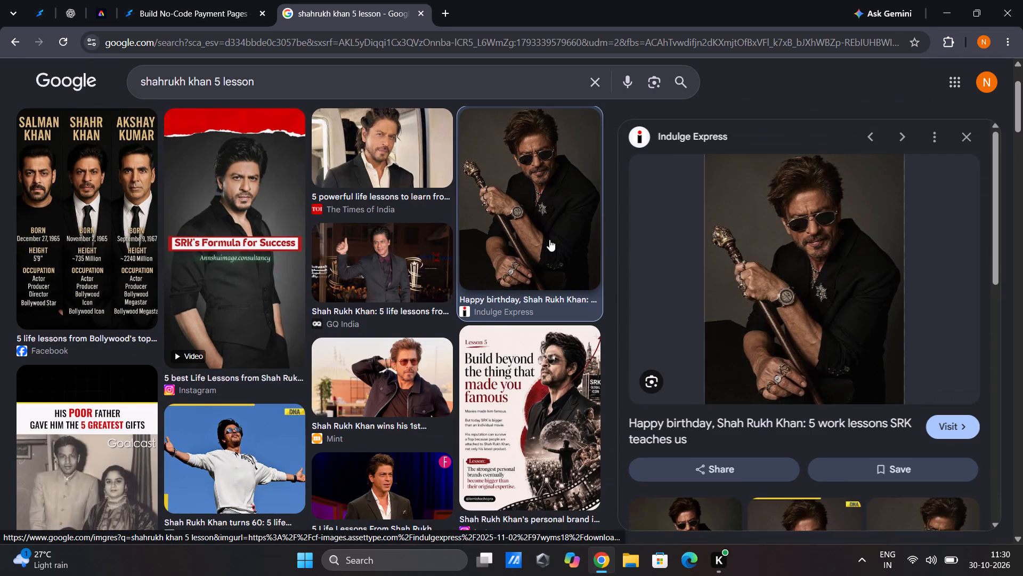
pyautogui.rightClick(787, 308)
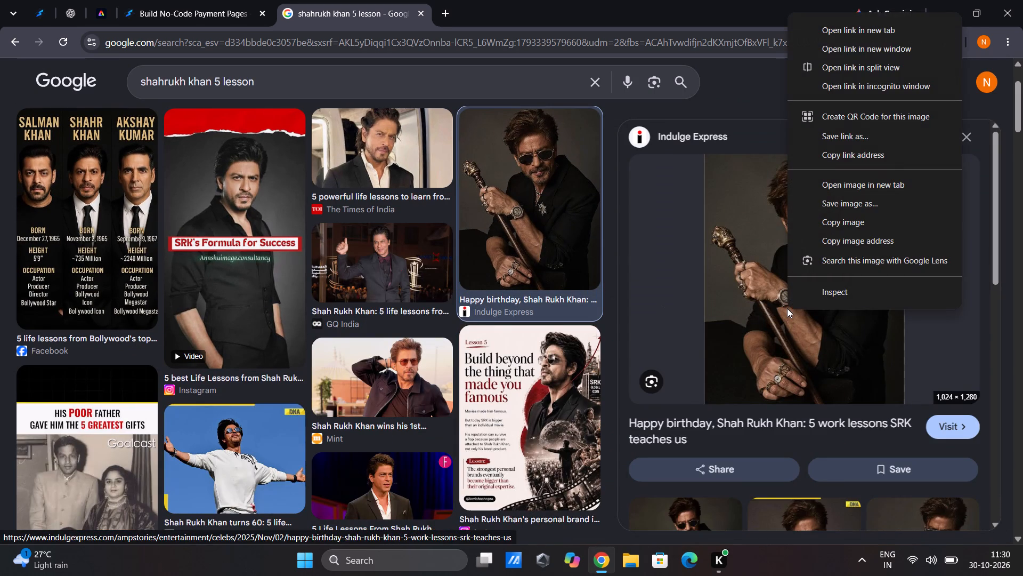
pyautogui.click(897, 207)
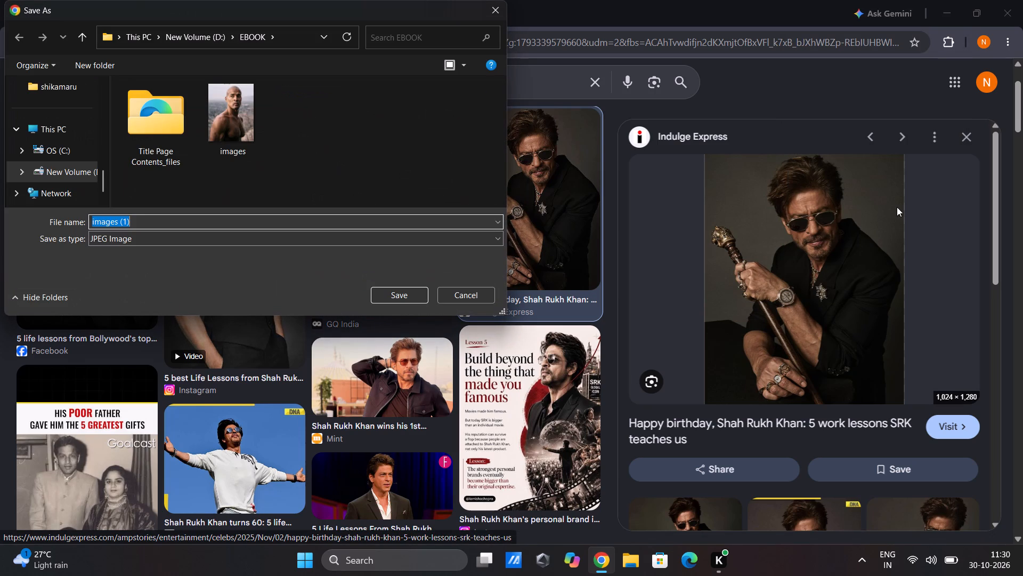
pyautogui.press('Return')
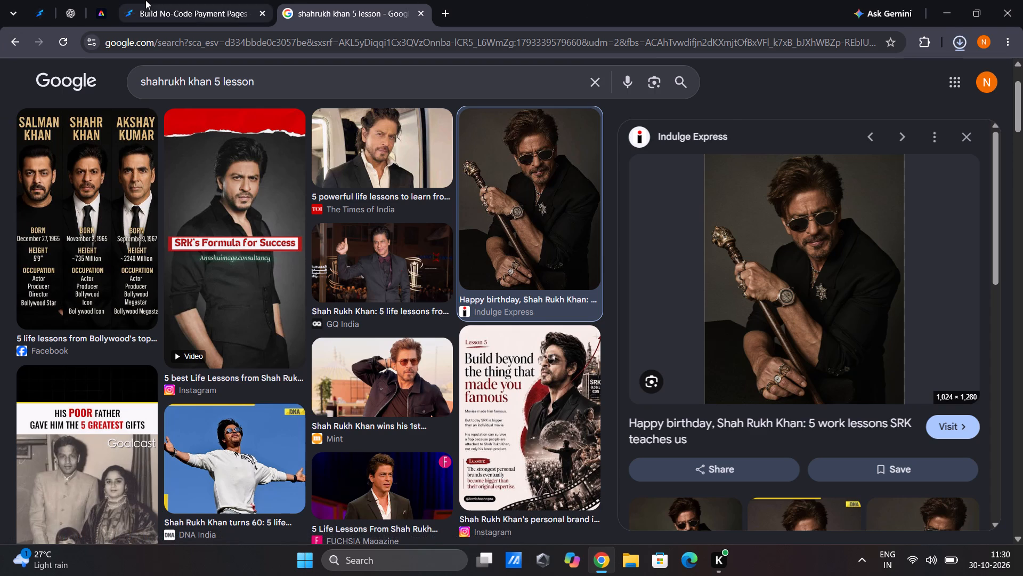
pyautogui.click(59, 0)
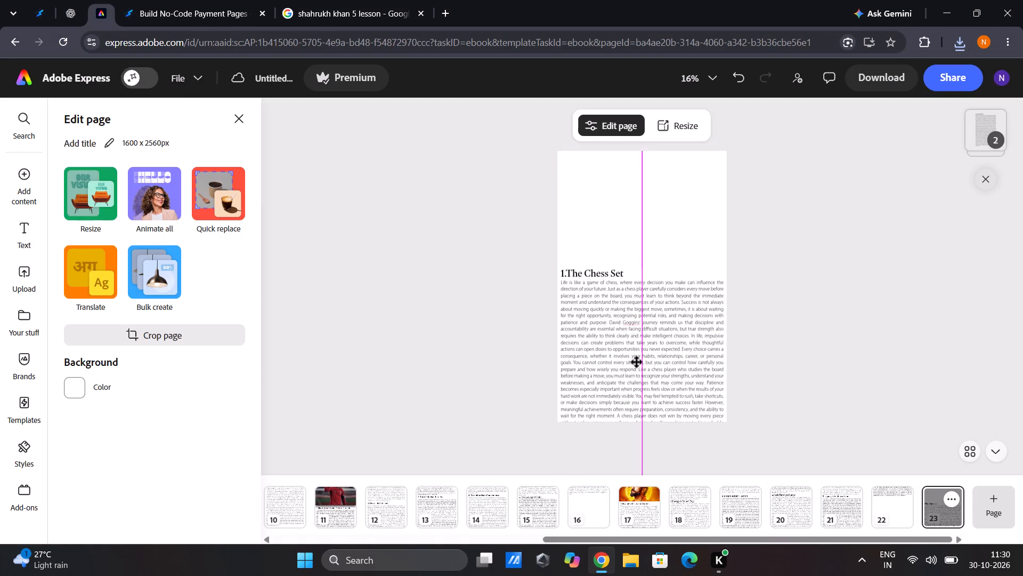
pyautogui.moveTo(637, 362); pyautogui.dragTo(638, 386)
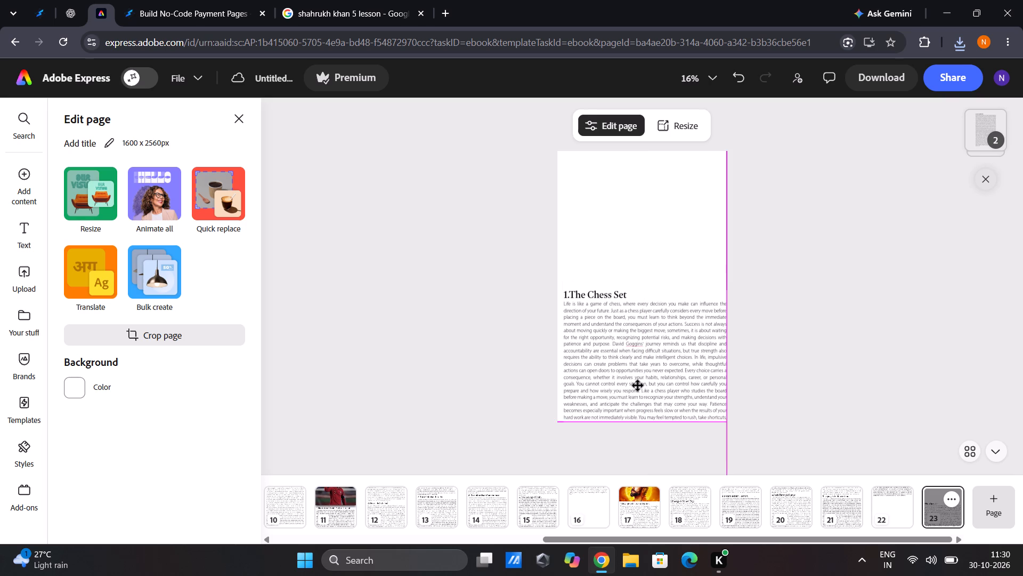
pyautogui.moveTo(638, 386); pyautogui.dragTo(636, 404)
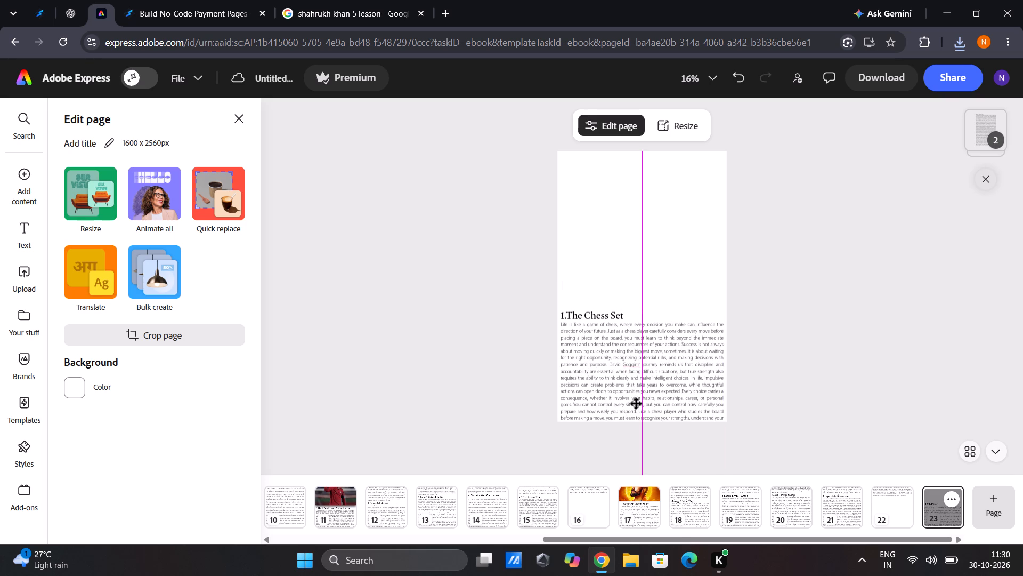
pyautogui.moveTo(636, 404); pyautogui.dragTo(634, 378)
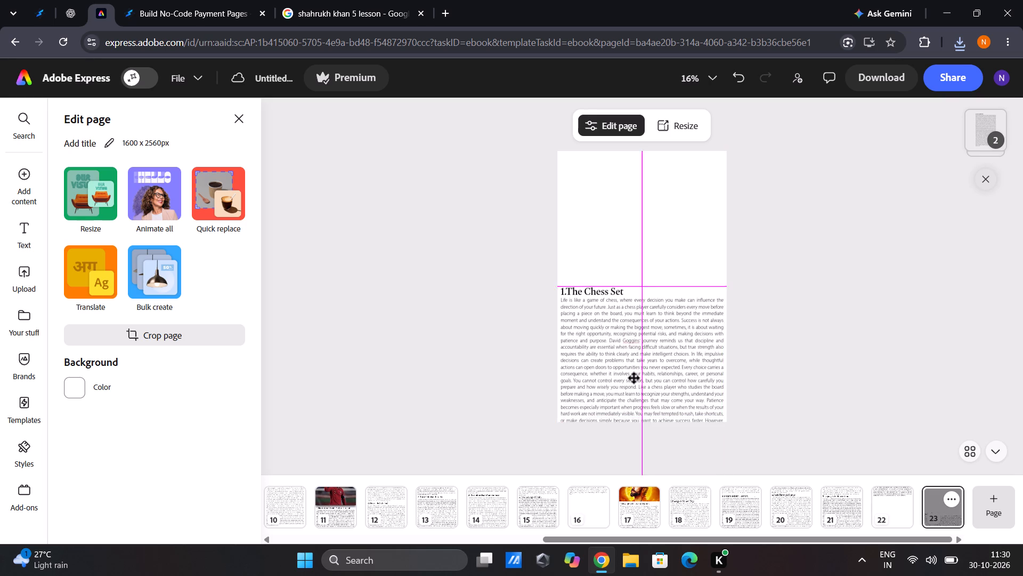
pyautogui.moveTo(634, 378); pyautogui.dragTo(638, 356)
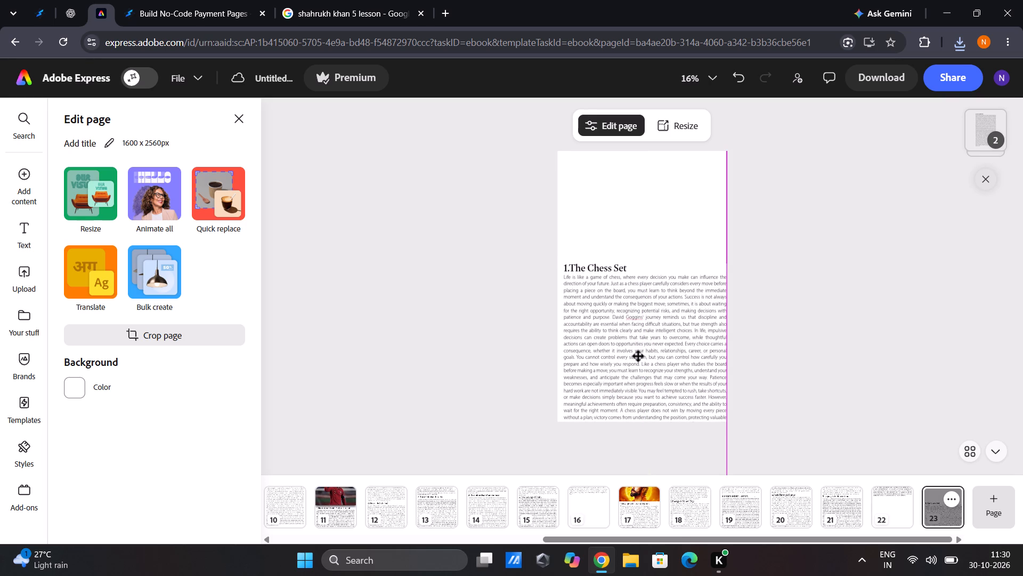
pyautogui.moveTo(638, 356); pyautogui.dragTo(637, 357)
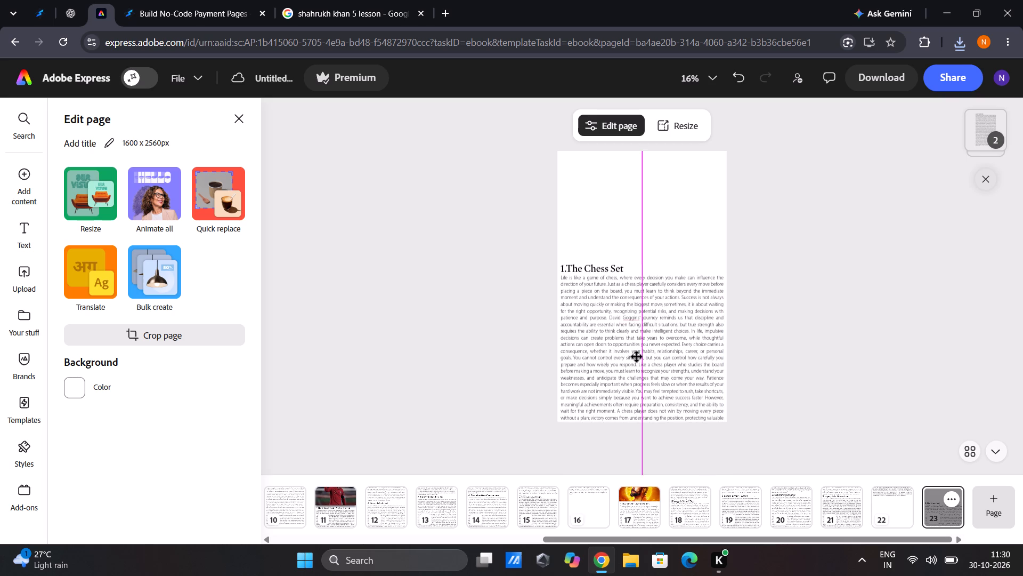
pyautogui.moveTo(637, 357); pyautogui.dragTo(635, 351)
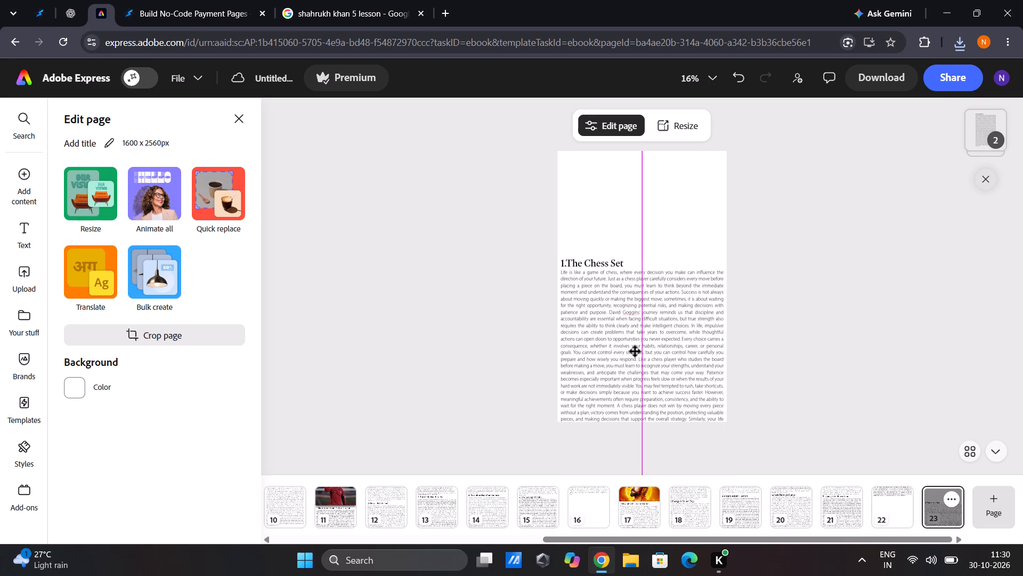
pyautogui.moveTo(635, 351); pyautogui.dragTo(638, 370)
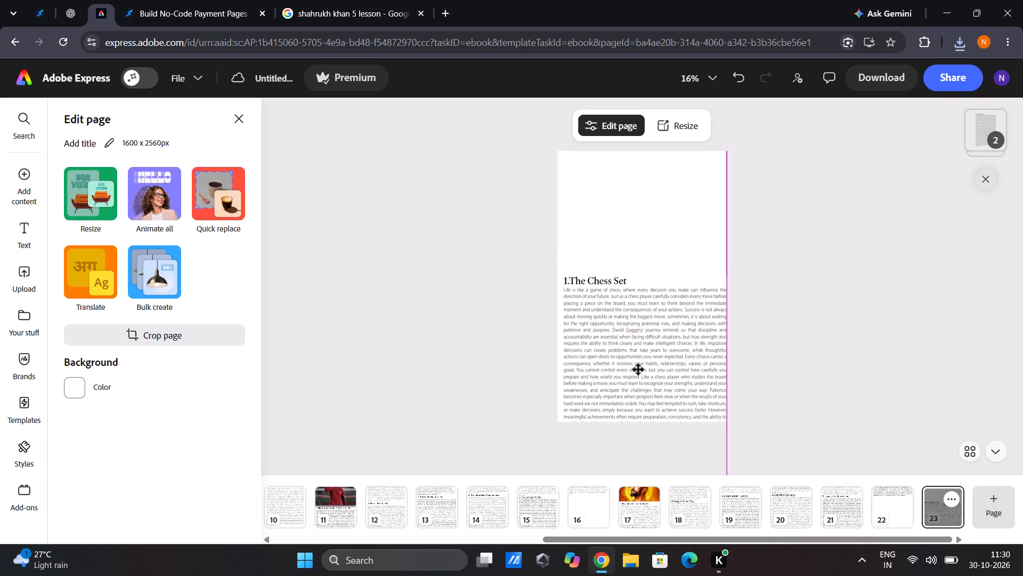
pyautogui.moveTo(638, 370); pyautogui.dragTo(639, 379)
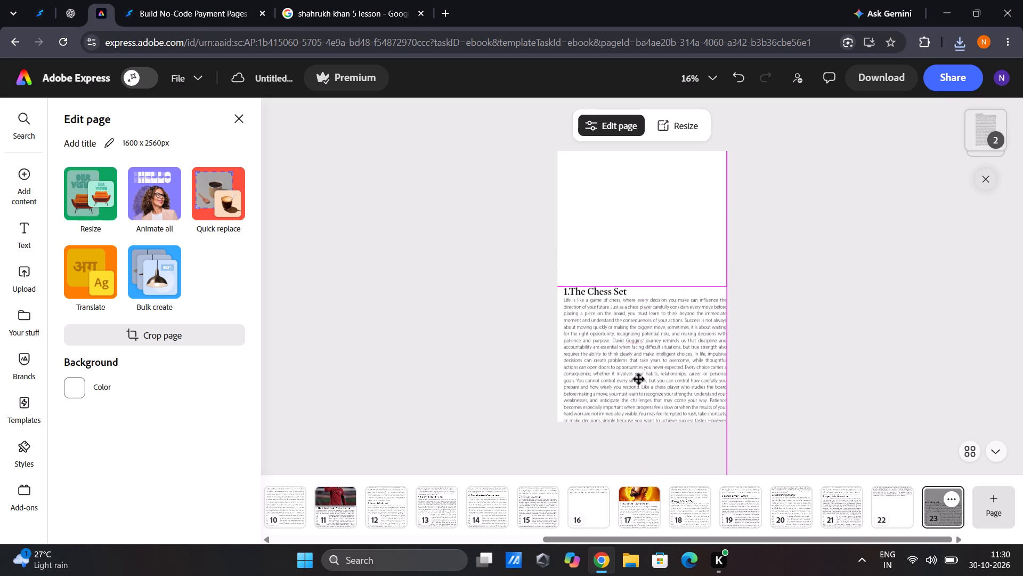
pyautogui.moveTo(639, 379); pyautogui.dragTo(637, 378)
pyautogui.click(784, 283)
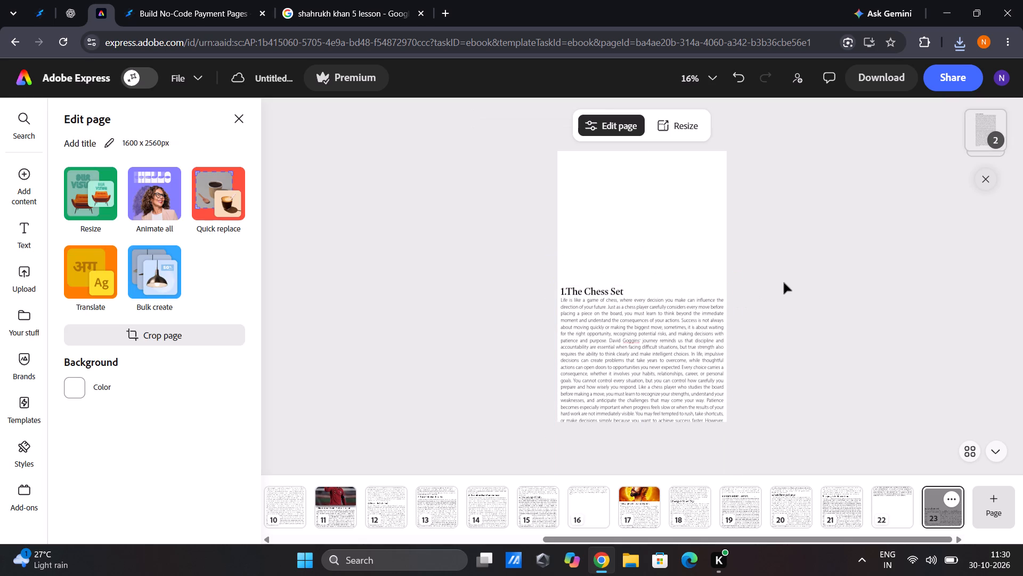
# Upload the "images (1)" portrait from the EBOOK folder and add it to page 23.
pyautogui.click(667, 211)
pyautogui.click(21, 283)
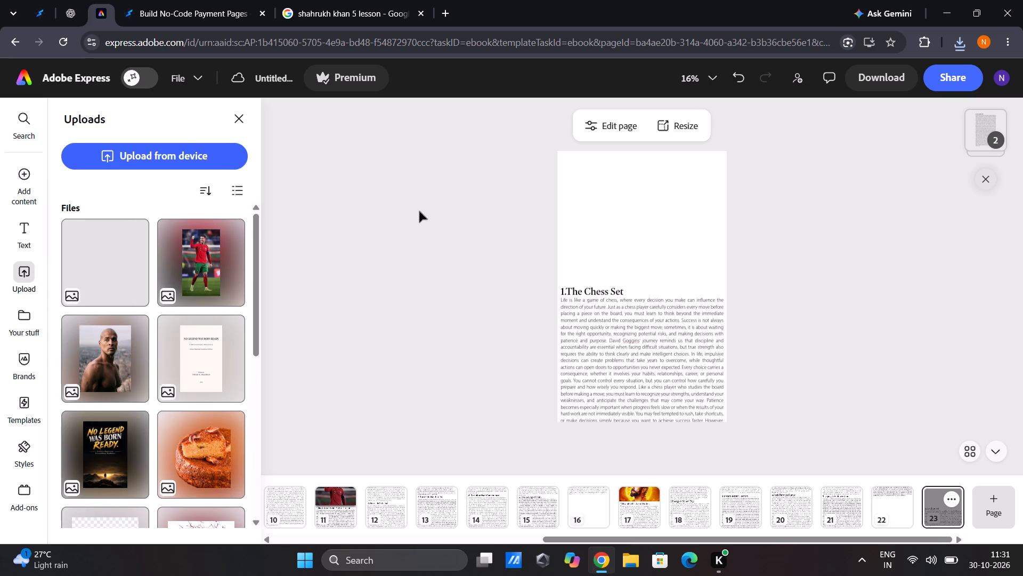
pyautogui.click(176, 154)
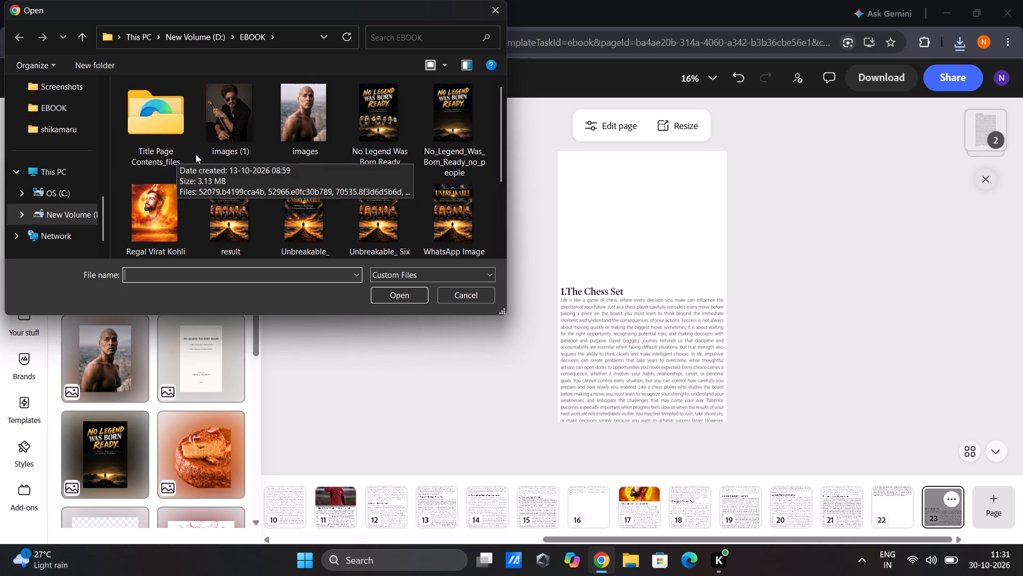
pyautogui.click(224, 126)
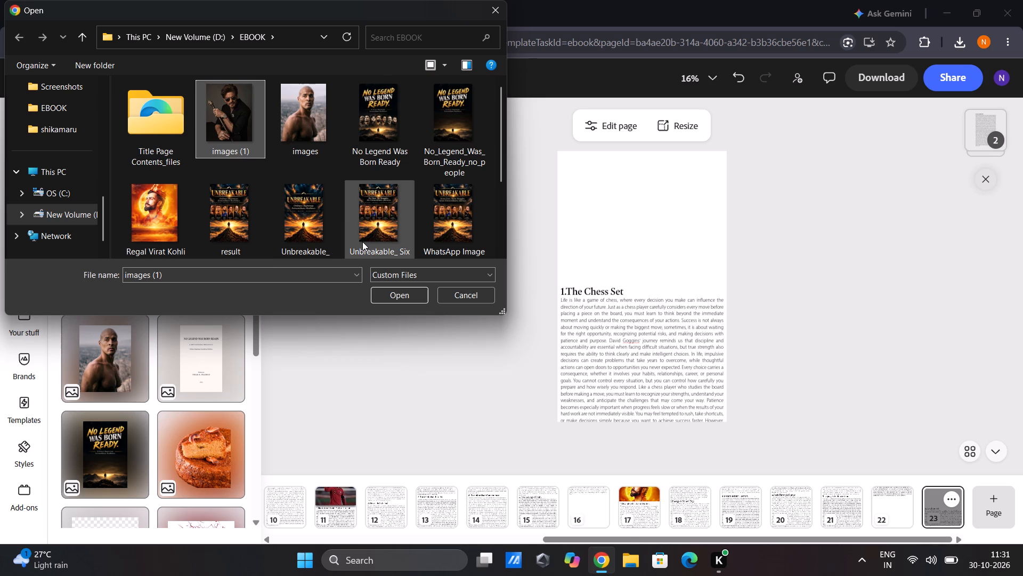
pyautogui.click(395, 296)
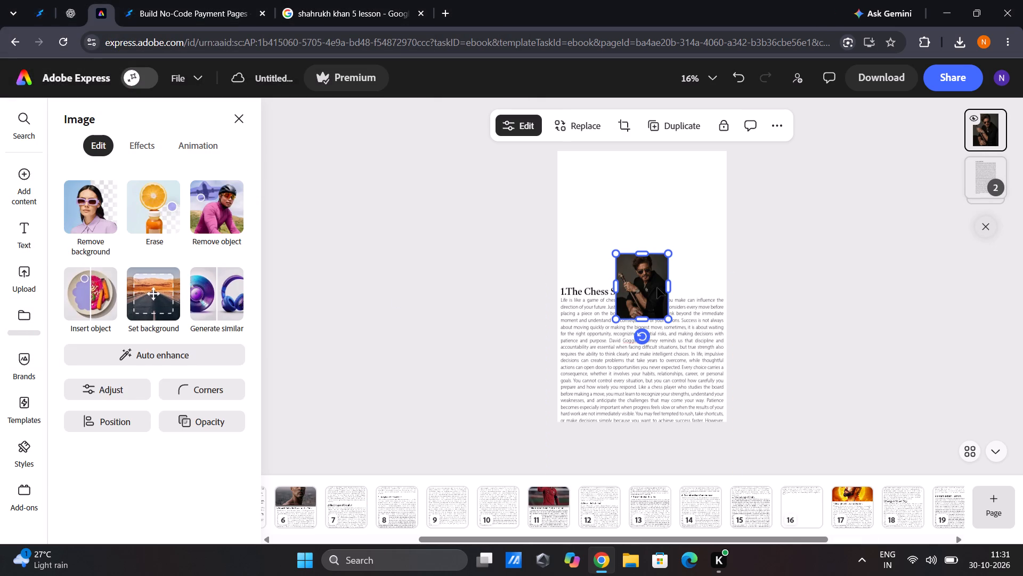
# Move the portrait up into the blank area above the "1.The Chess Set" heading and centre it horizontally.
pyautogui.moveTo(654, 285); pyautogui.dragTo(643, 203)
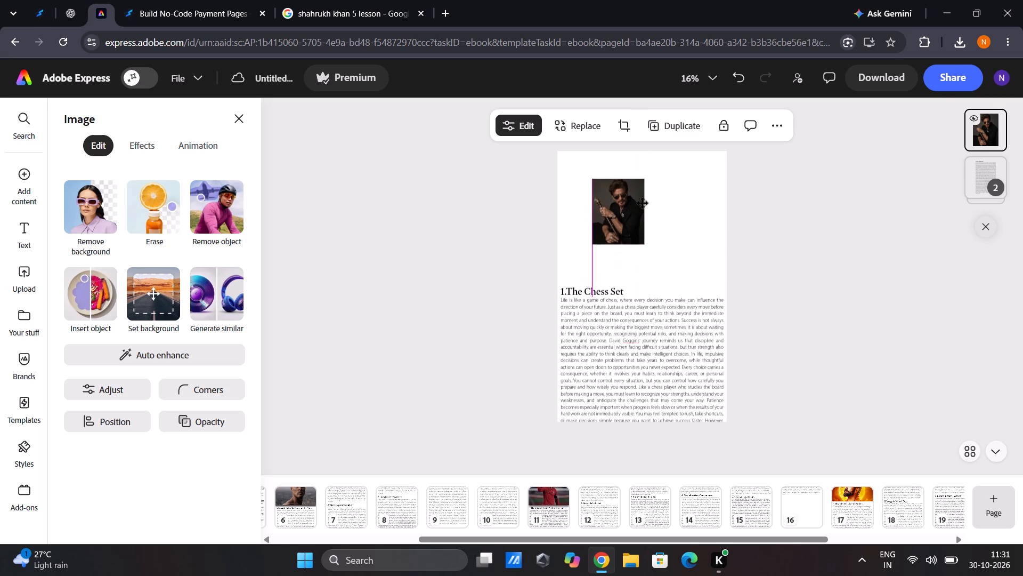
pyautogui.moveTo(643, 203); pyautogui.dragTo(645, 236)
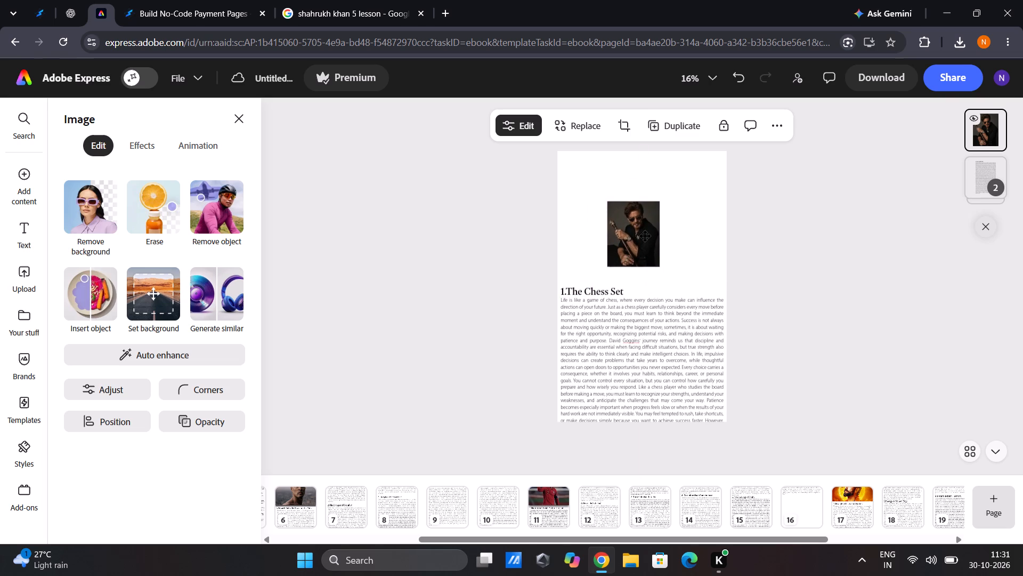
pyautogui.moveTo(645, 236); pyautogui.dragTo(655, 203)
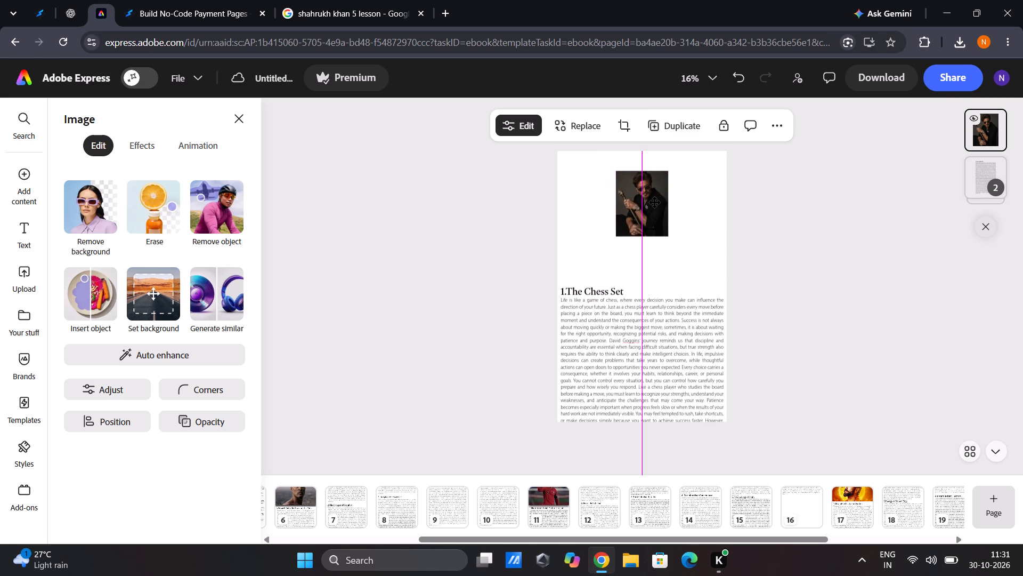
pyautogui.moveTo(655, 203); pyautogui.dragTo(653, 199)
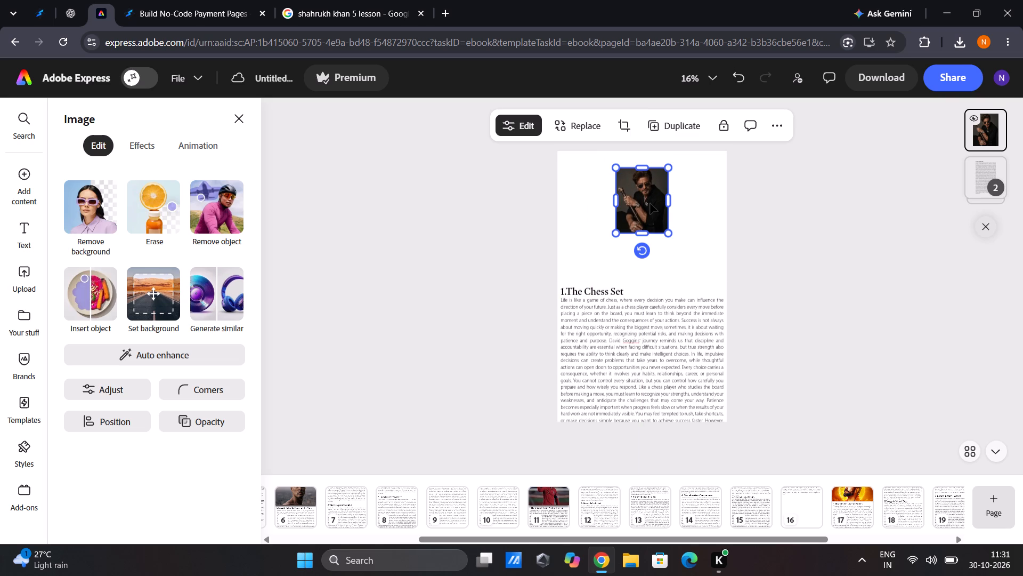
# Widen the portrait on both sides until it spans the full width of page 23.
pyautogui.moveTo(667, 205); pyautogui.dragTo(717, 201)
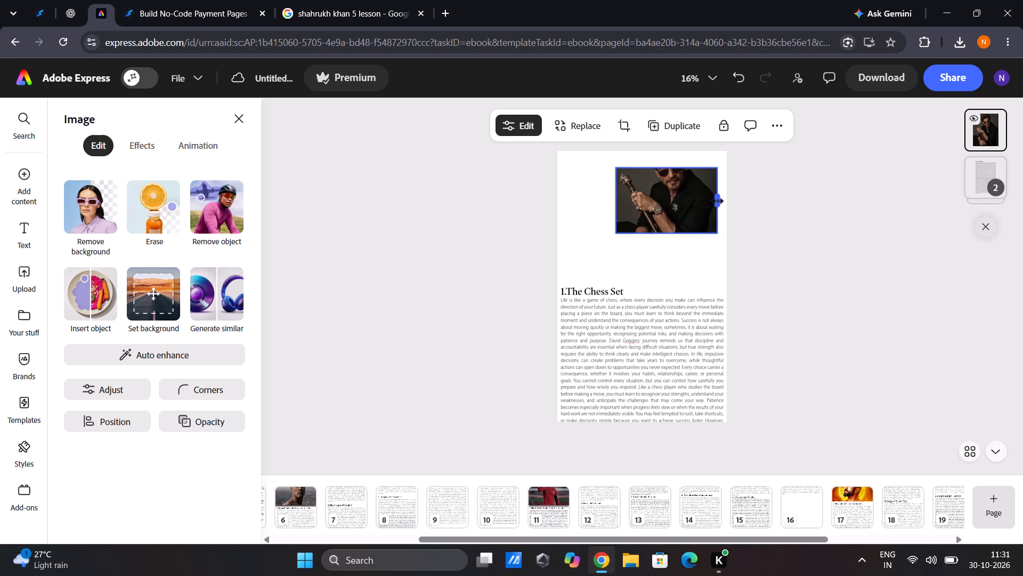
pyautogui.moveTo(717, 201); pyautogui.dragTo(723, 204)
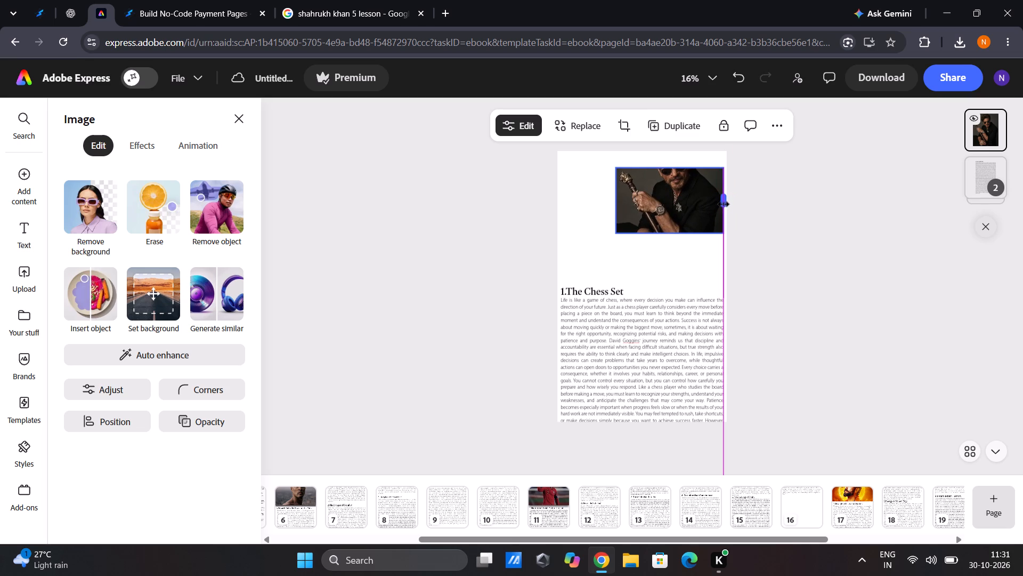
pyautogui.moveTo(723, 204); pyautogui.dragTo(726, 205)
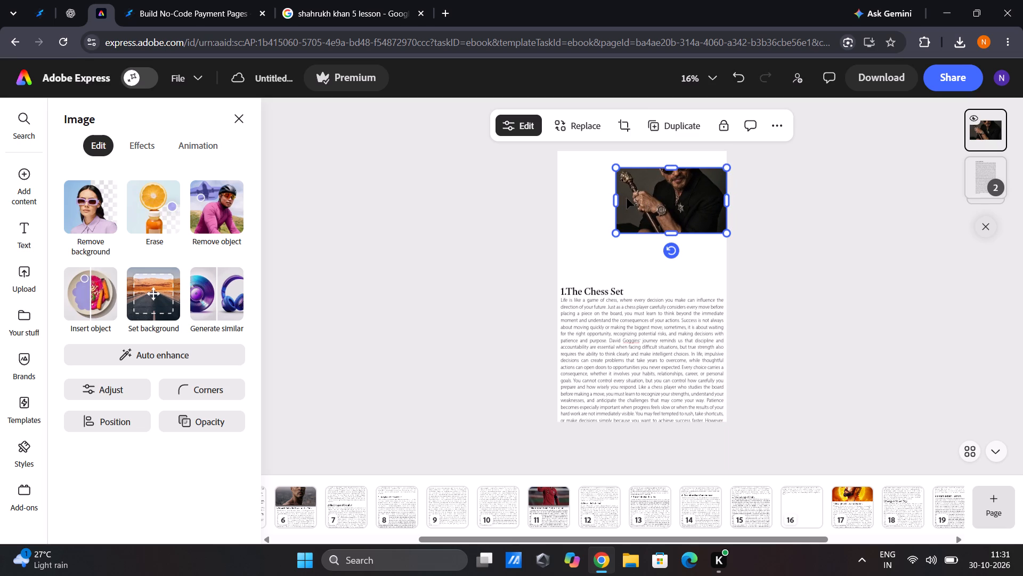
pyautogui.moveTo(618, 198); pyautogui.dragTo(572, 202)
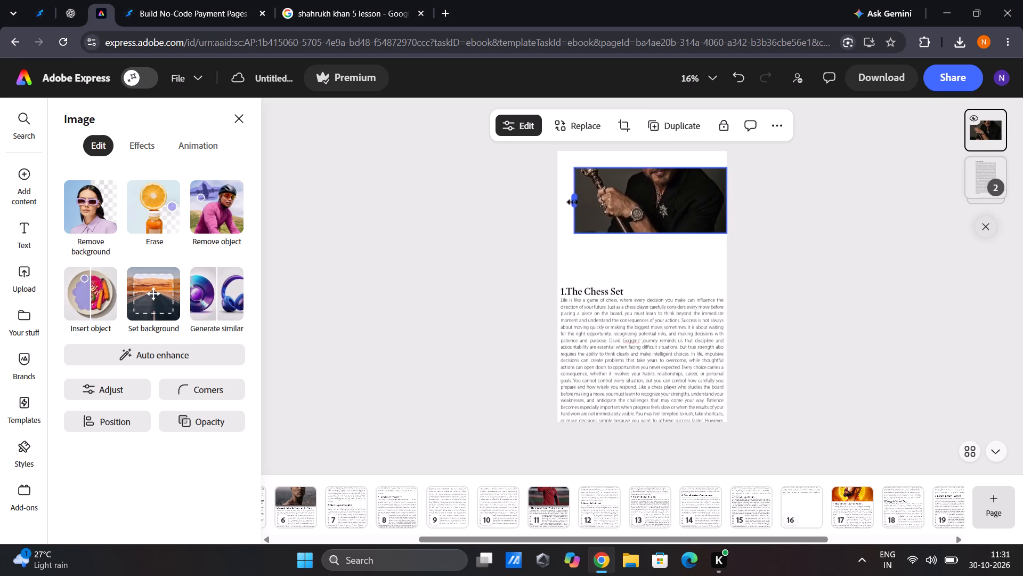
pyautogui.moveTo(572, 202); pyautogui.dragTo(560, 201)
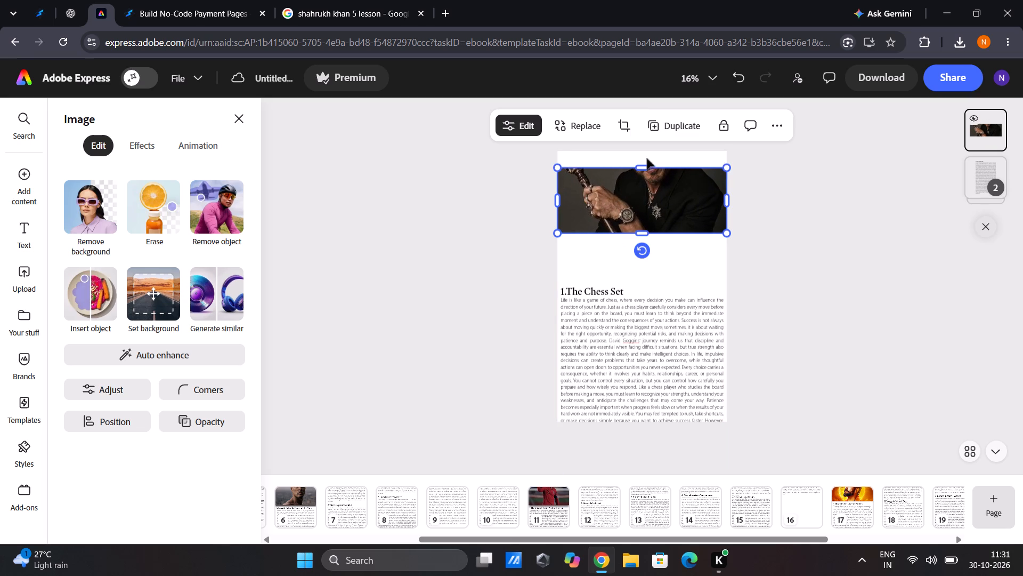
# Increase the portrait's height until it fills the area from the page's top edge down to the "1.The Chess Set" heading.
pyautogui.moveTo(644, 166); pyautogui.dragTo(652, 141)
pyautogui.moveTo(651, 173); pyautogui.dragTo(653, 188)
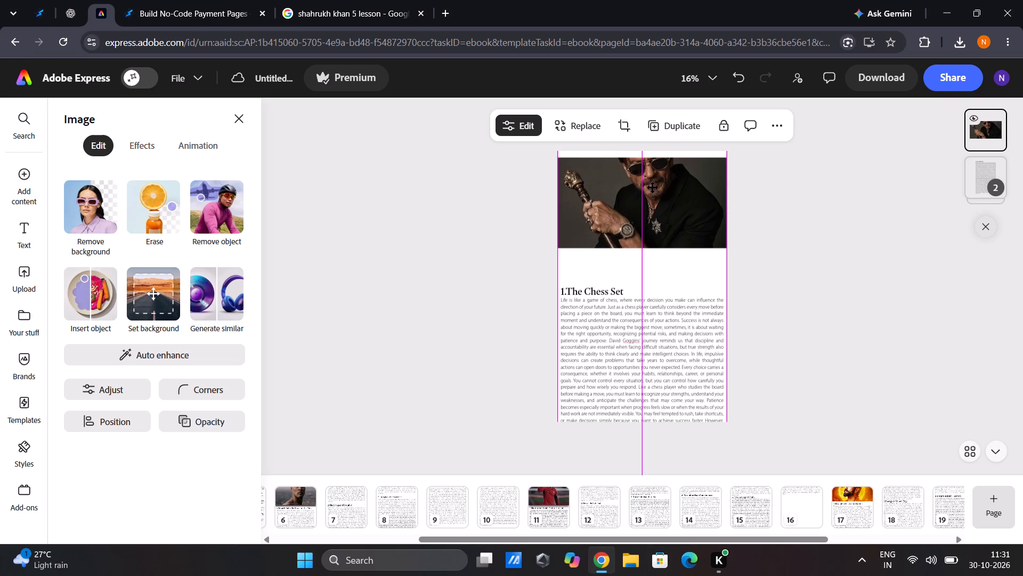
pyautogui.moveTo(653, 188); pyautogui.dragTo(651, 188)
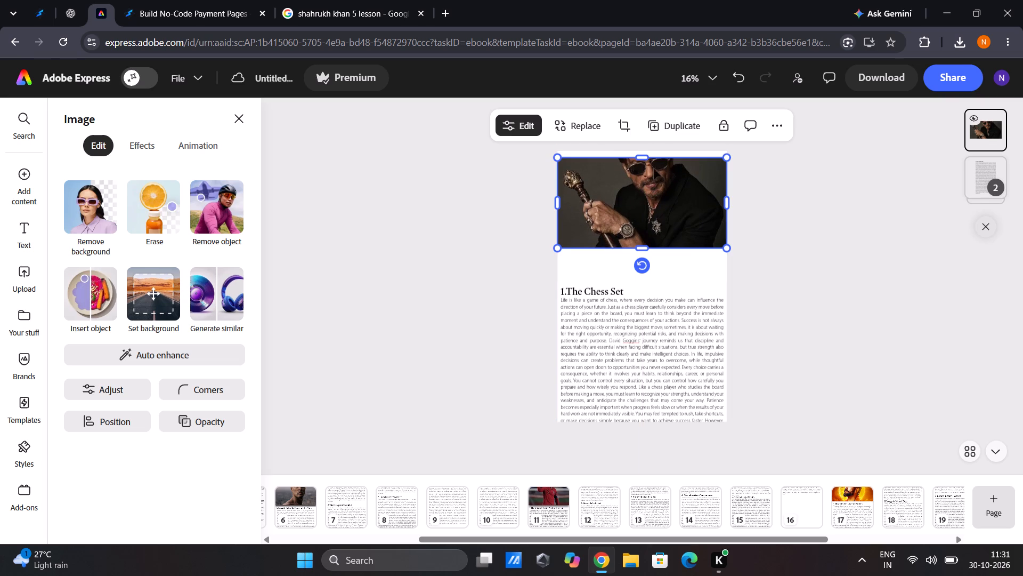
pyautogui.moveTo(642, 159); pyautogui.dragTo(641, 151)
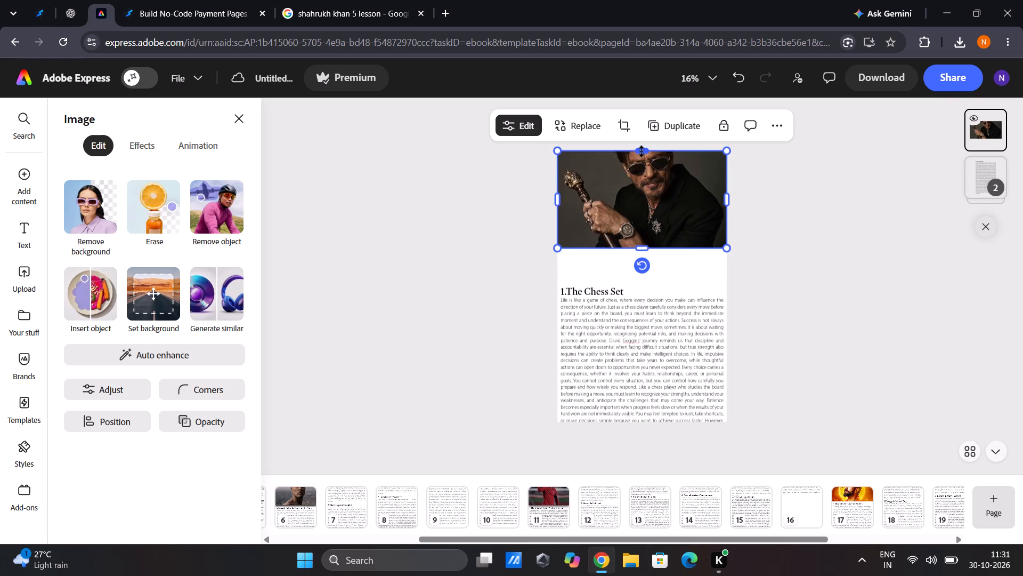
pyautogui.moveTo(642, 175); pyautogui.dragTo(643, 190)
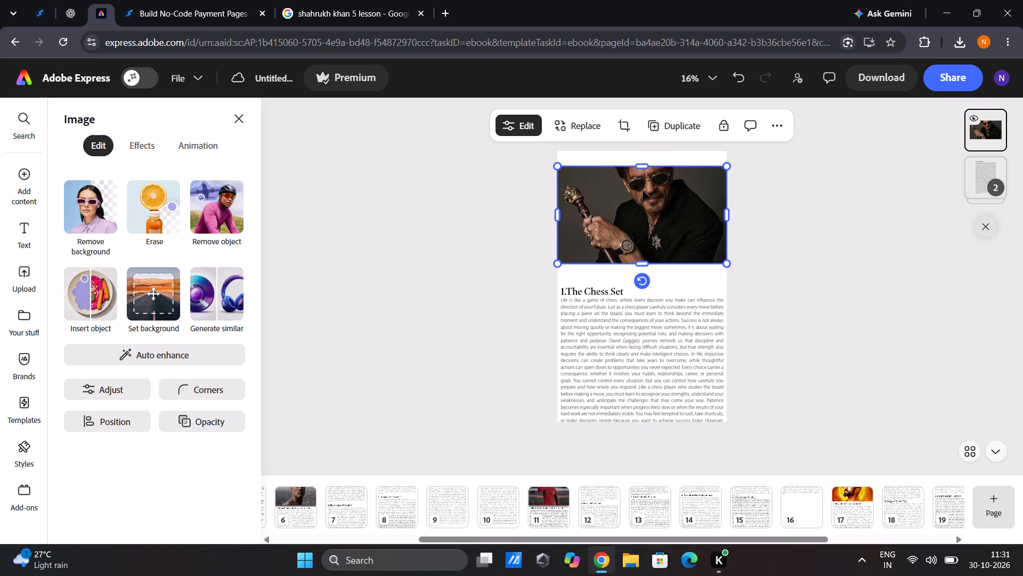
pyautogui.moveTo(643, 166); pyautogui.dragTo(642, 151)
pyautogui.moveTo(647, 179); pyautogui.dragTo(649, 197)
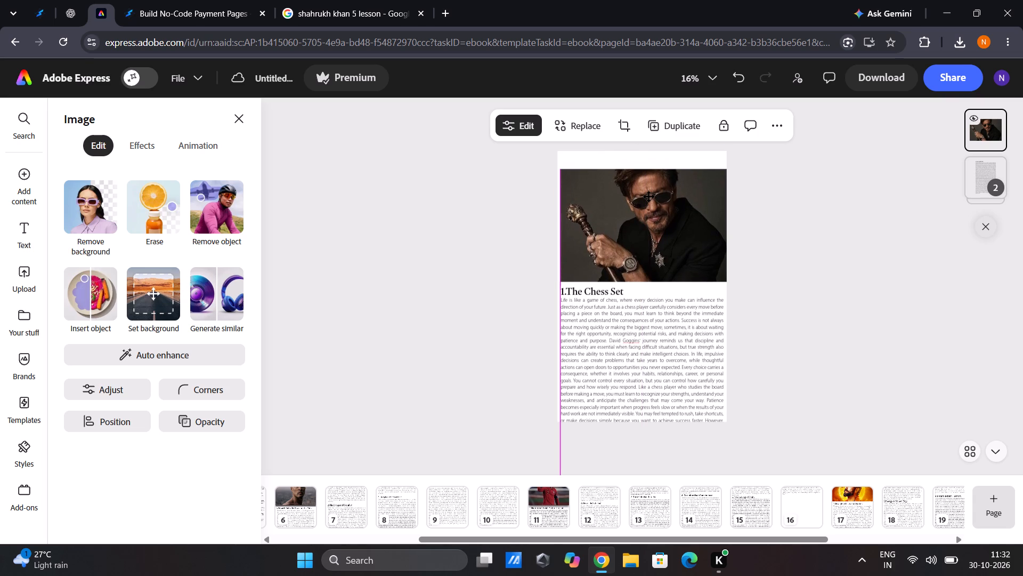
pyautogui.moveTo(649, 197); pyautogui.dragTo(648, 199)
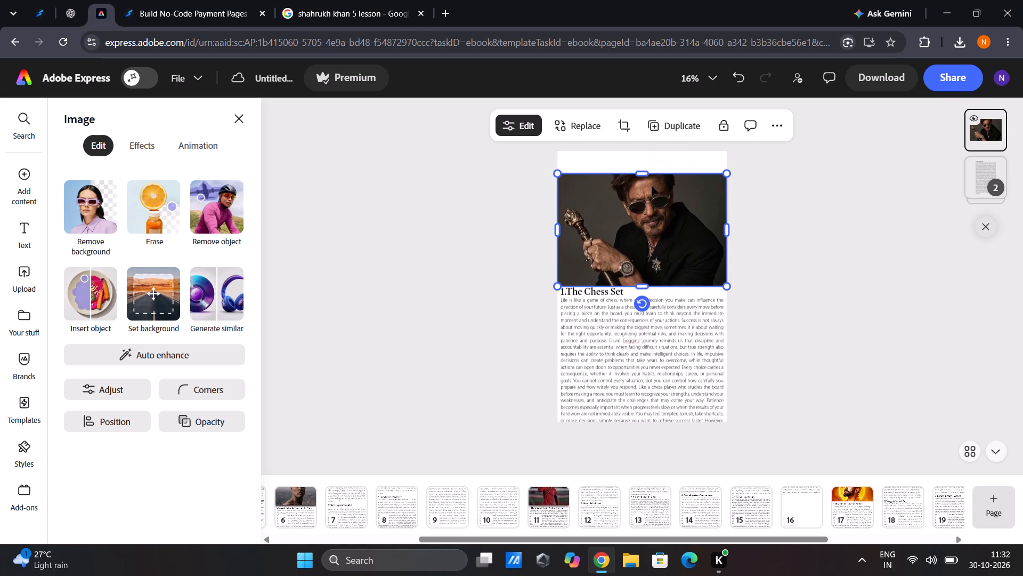
pyautogui.moveTo(642, 169); pyautogui.dragTo(643, 153)
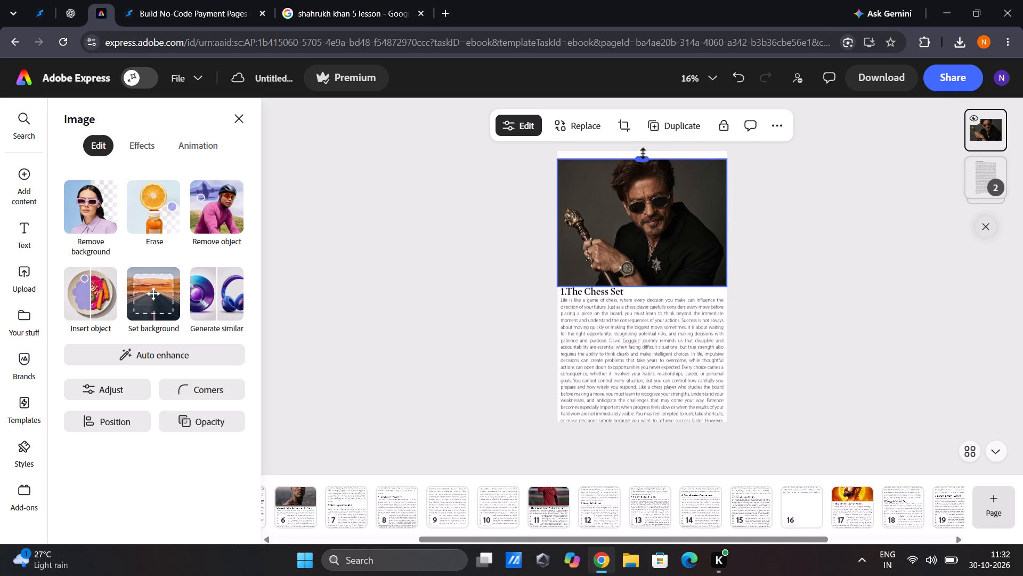
pyautogui.moveTo(643, 153); pyautogui.dragTo(637, 148)
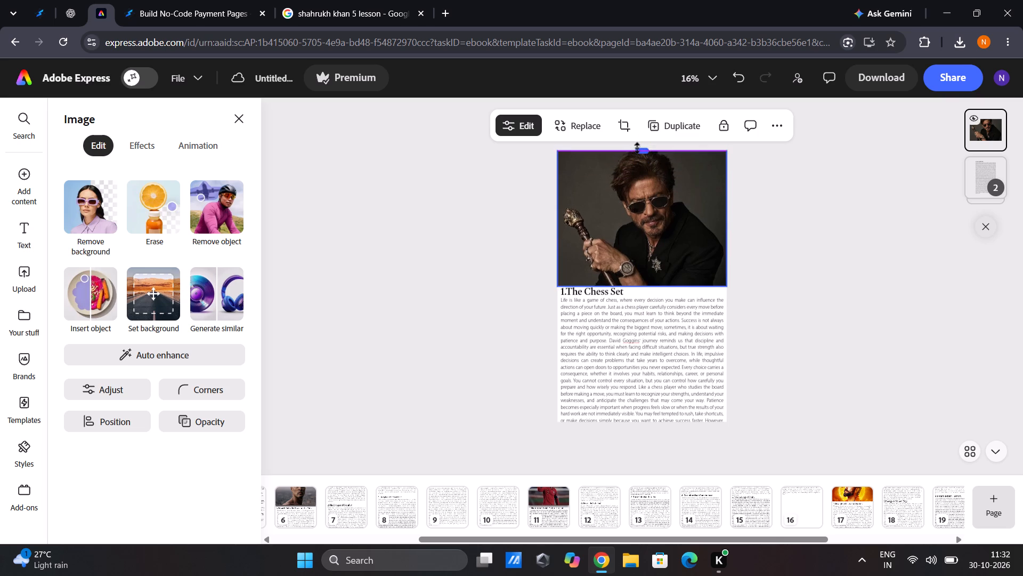
pyautogui.moveTo(637, 148); pyautogui.dragTo(636, 148)
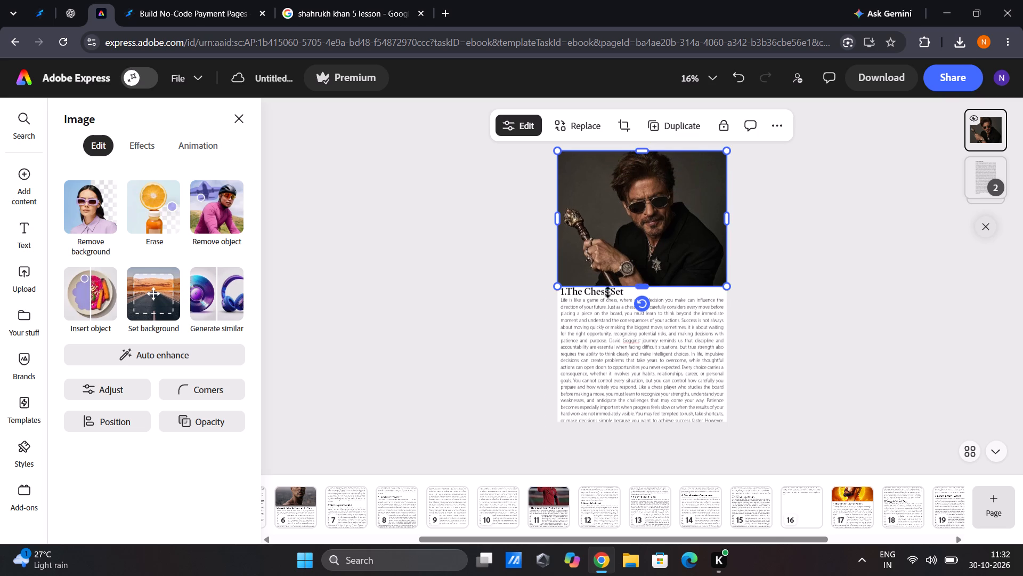
# Trim the portrait's bottom edge, shift it down against the heading, and extend its top edge back to the page top.
pyautogui.moveTo(640, 283); pyautogui.dragTo(641, 282)
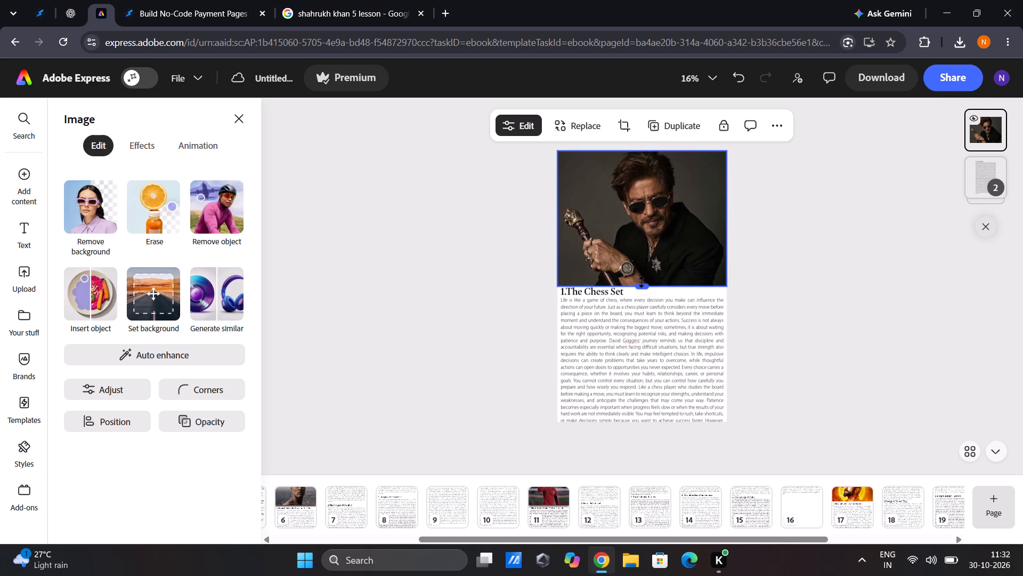
pyautogui.moveTo(641, 282); pyautogui.dragTo(643, 274)
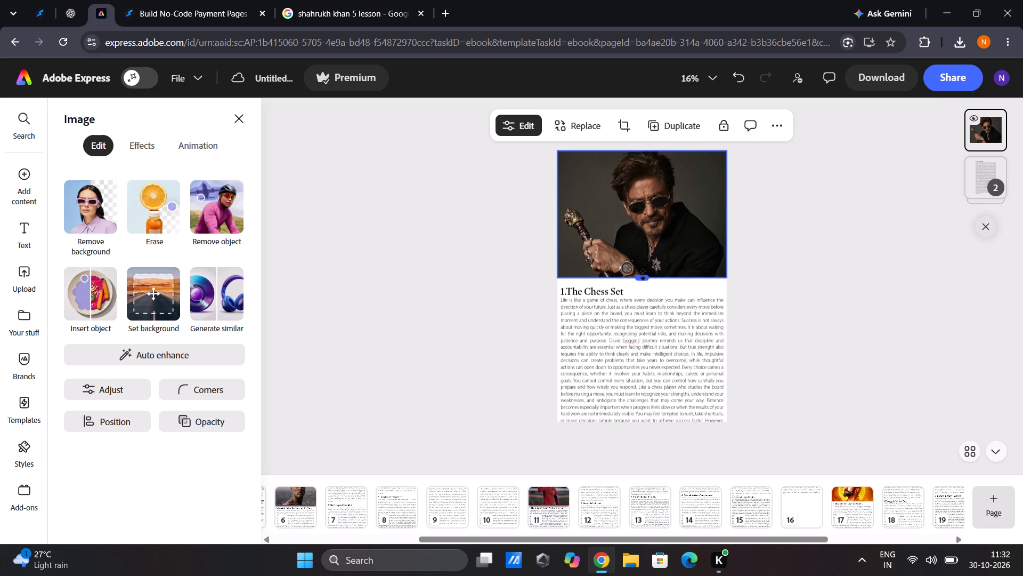
pyautogui.moveTo(643, 274); pyautogui.dragTo(643, 276)
pyautogui.moveTo(644, 218); pyautogui.dragTo(642, 226)
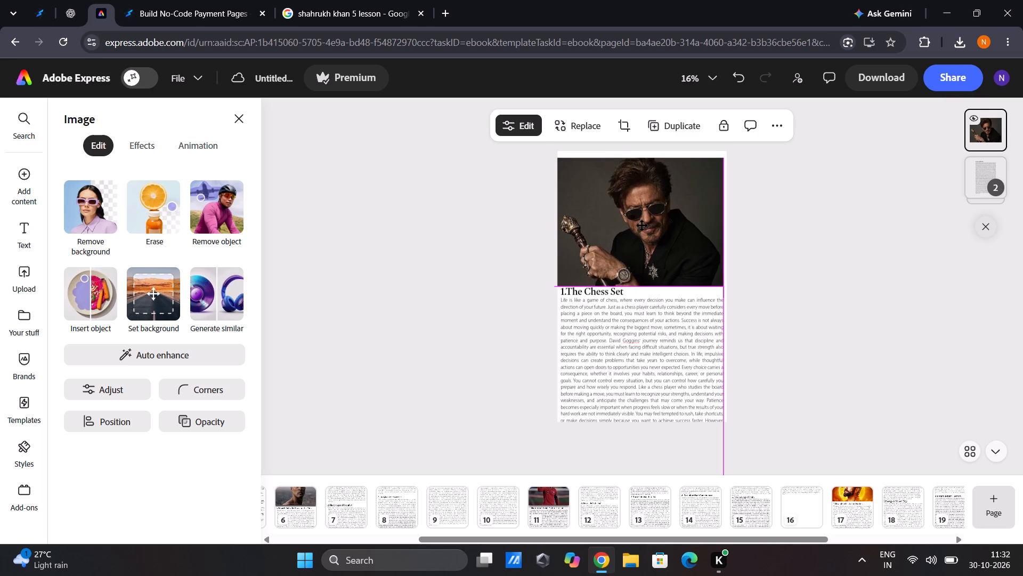
pyautogui.moveTo(642, 226); pyautogui.dragTo(645, 229)
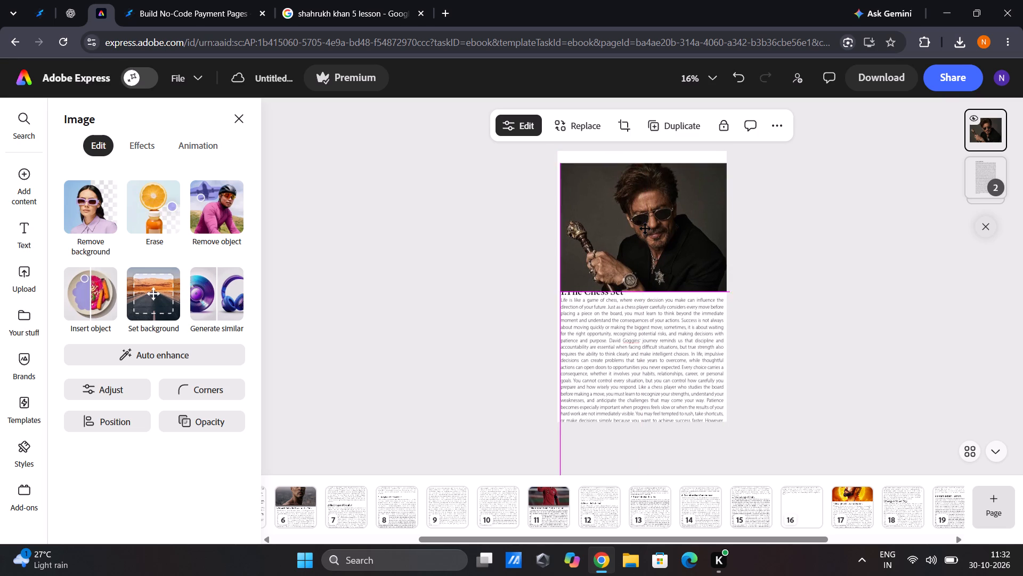
pyautogui.moveTo(645, 229); pyautogui.dragTo(641, 223)
pyautogui.click(644, 224)
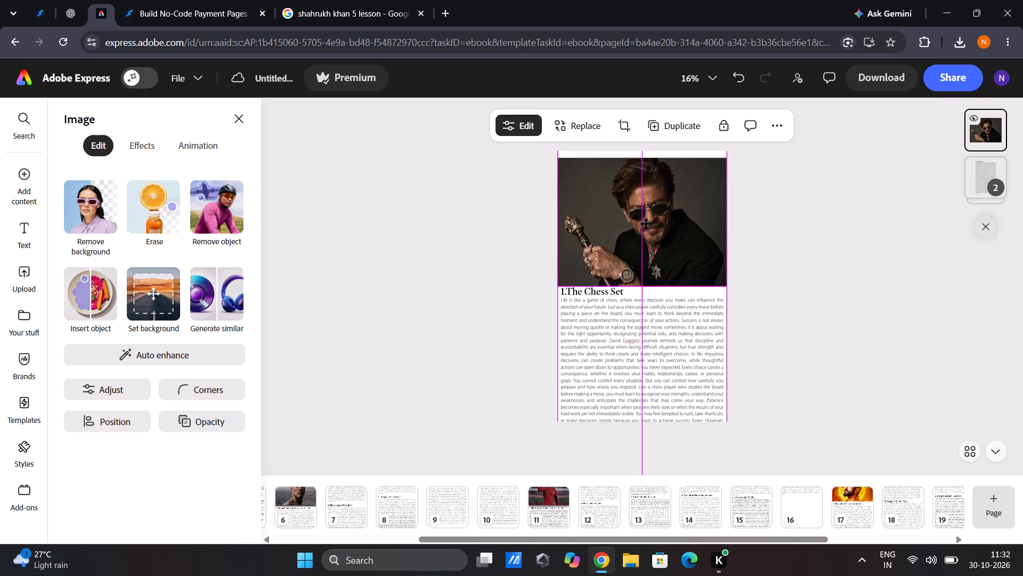
pyautogui.moveTo(639, 159); pyautogui.dragTo(642, 155)
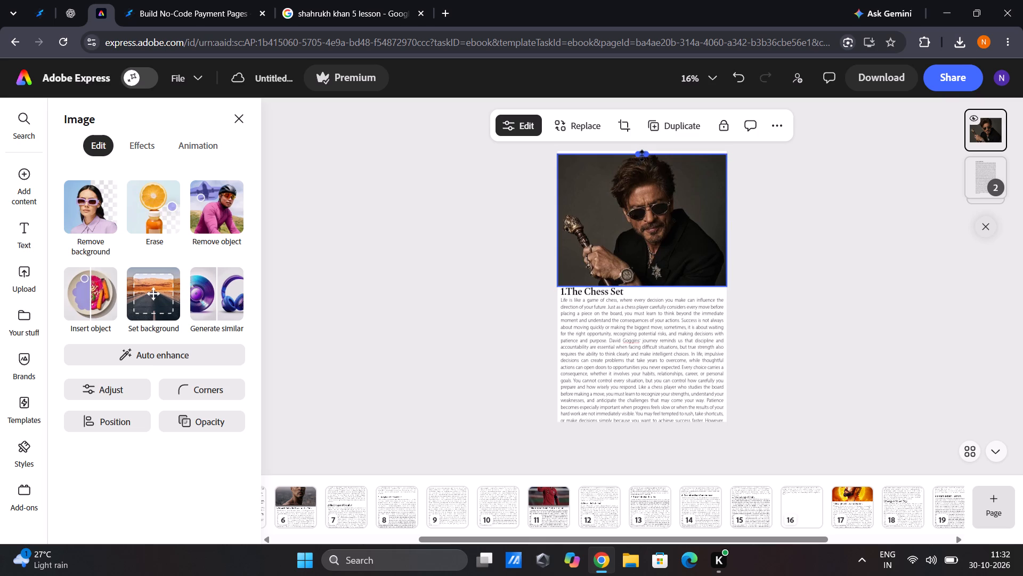
pyautogui.moveTo(642, 155); pyautogui.dragTo(642, 155)
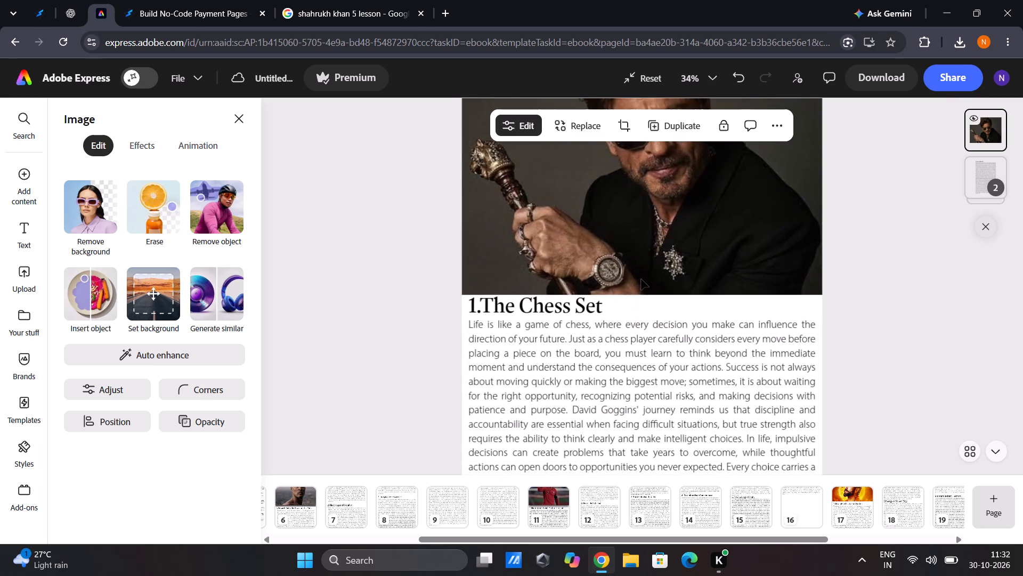
# Refit the portrait flush with the page's top and side edges, shortening its bottom to leave a small gap above the heading.
pyautogui.moveTo(640, 289); pyautogui.dragTo(640, 270)
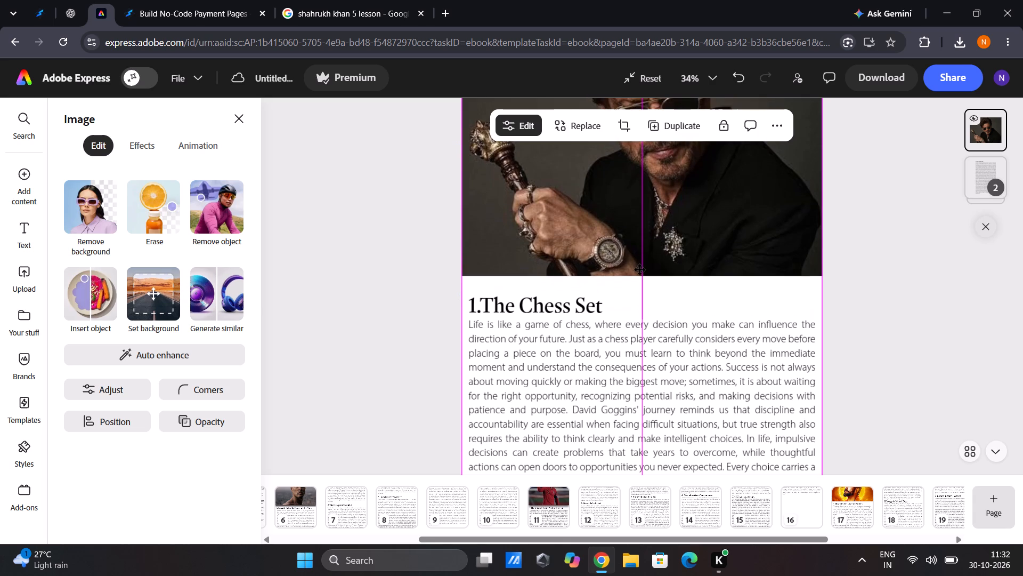
pyautogui.moveTo(640, 270); pyautogui.dragTo(640, 270)
pyautogui.scroll(3, 640, 270)
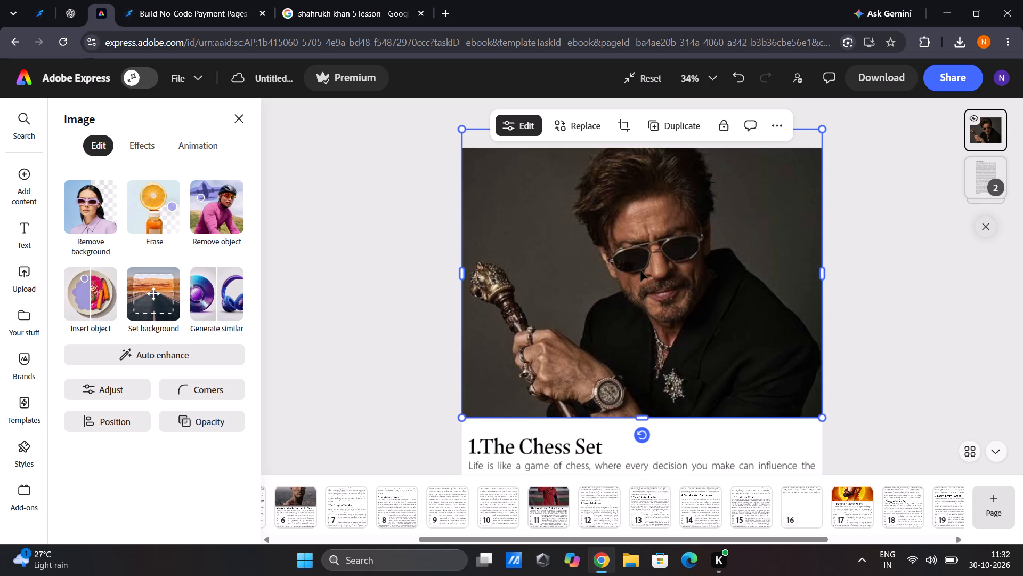
pyautogui.moveTo(640, 270); pyautogui.dragTo(640, 289)
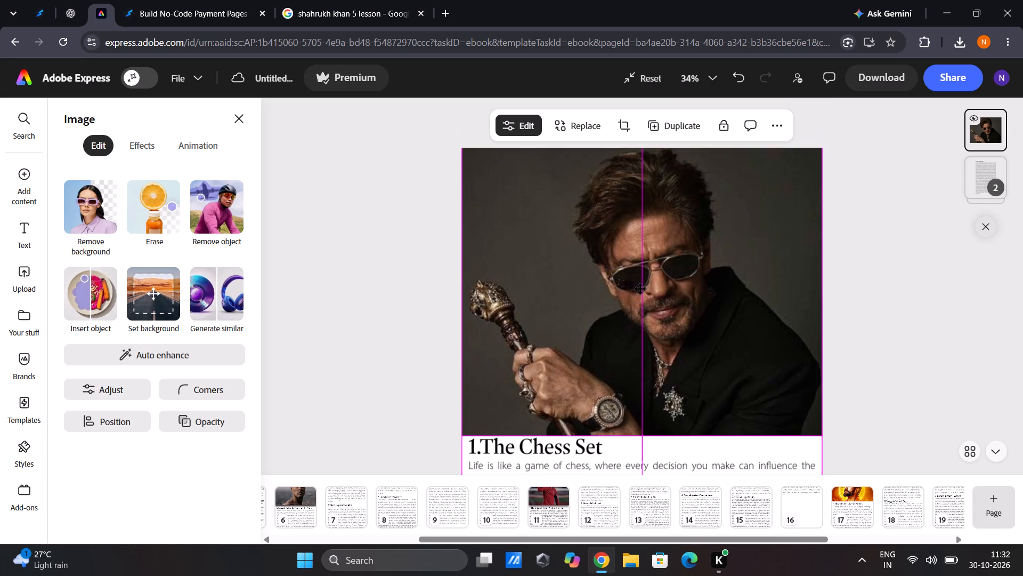
pyautogui.moveTo(640, 289); pyautogui.dragTo(637, 287)
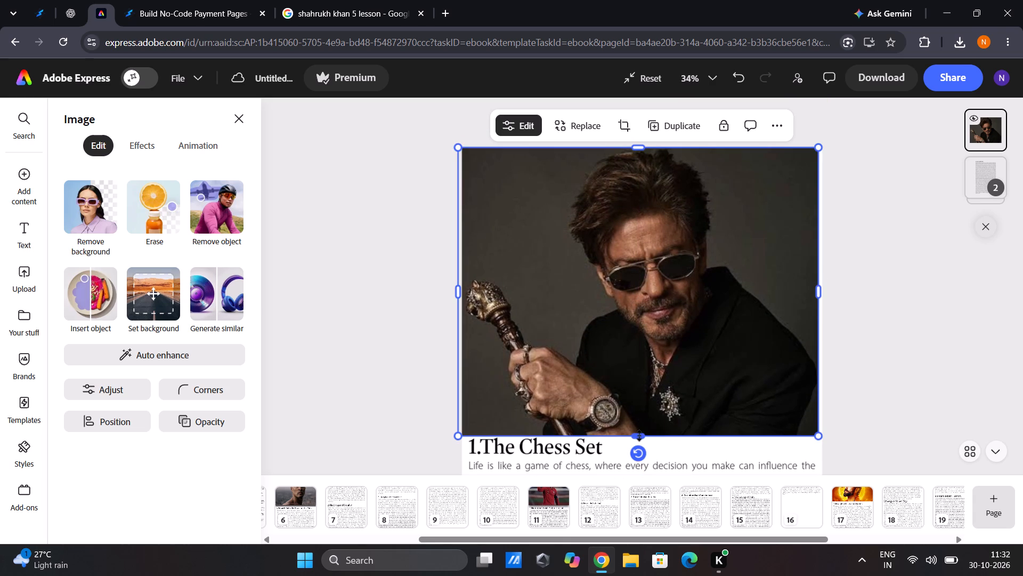
pyautogui.moveTo(639, 435); pyautogui.dragTo(638, 427)
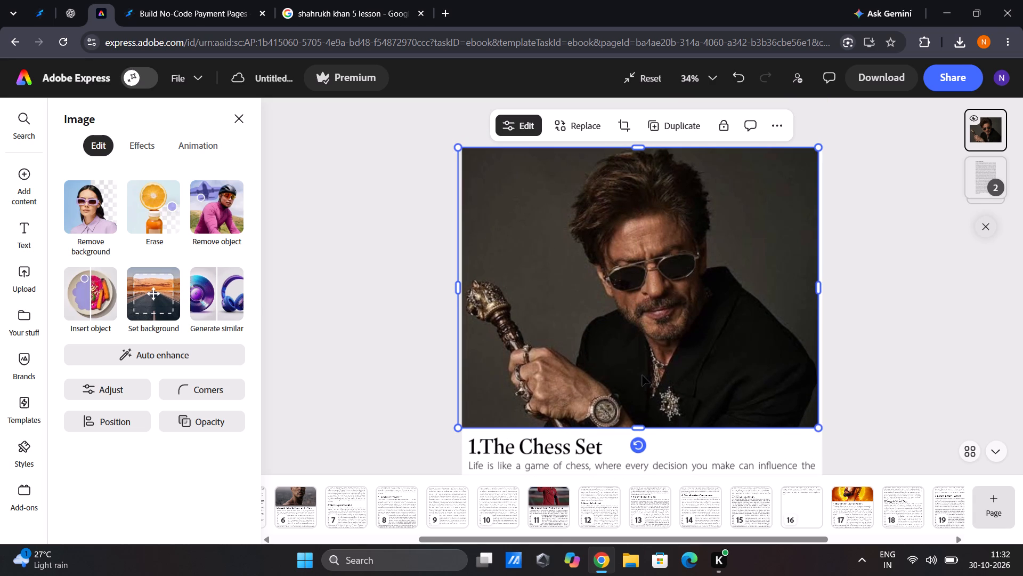
pyautogui.click(588, 297)
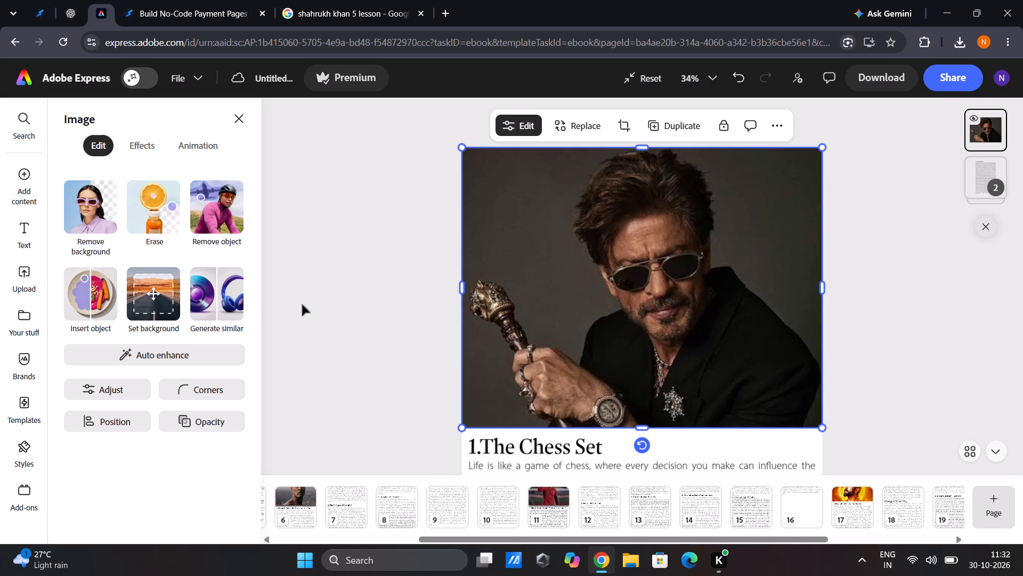
# Apply Auto enhance to the portrait.
pyautogui.click(165, 359)
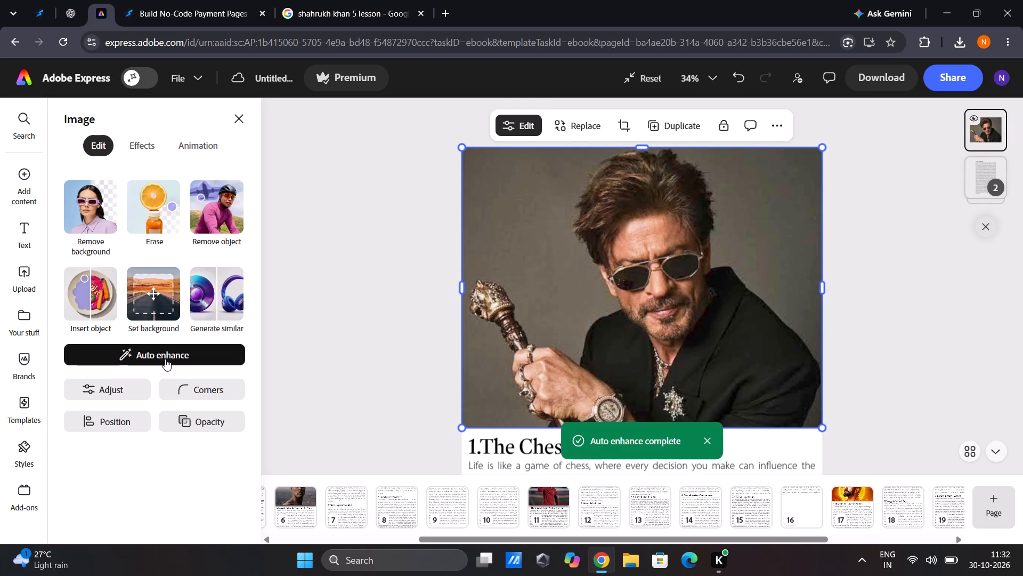
# Set the portrait's contrast adjustment to -100.
pyautogui.click(129, 386)
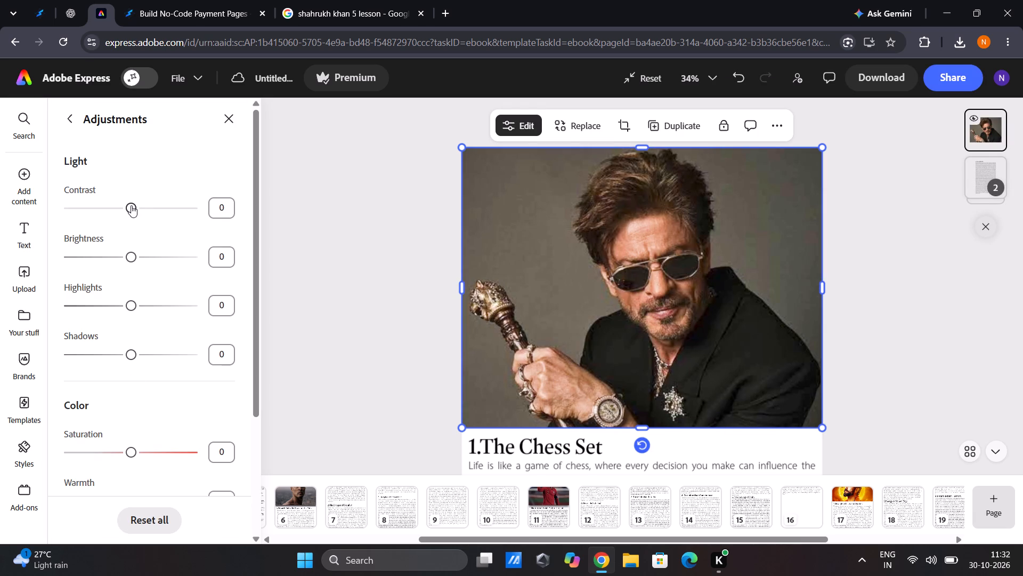
pyautogui.moveTo(130, 205); pyautogui.dragTo(69, 201)
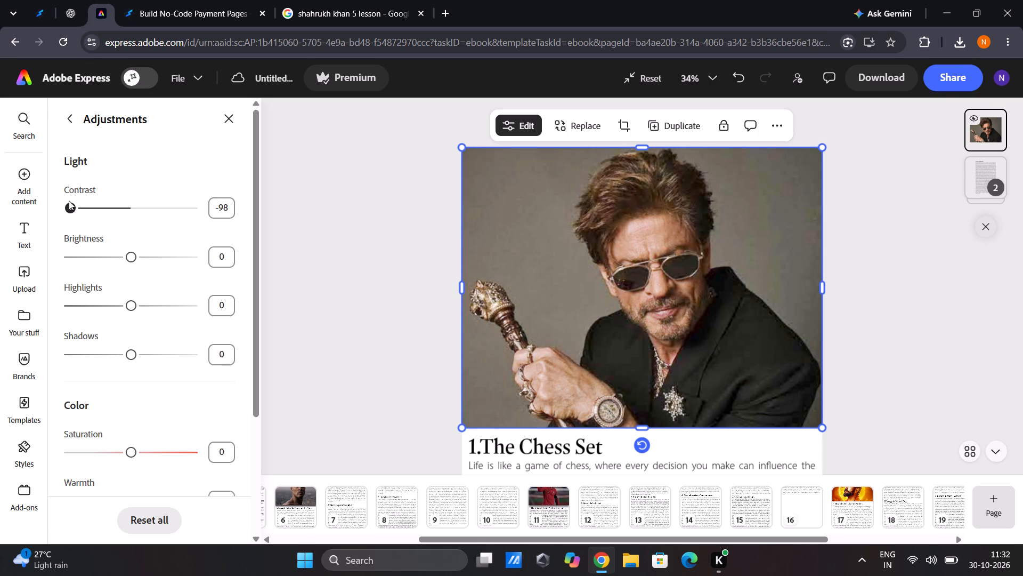
pyautogui.moveTo(69, 201); pyautogui.dragTo(4, 189)
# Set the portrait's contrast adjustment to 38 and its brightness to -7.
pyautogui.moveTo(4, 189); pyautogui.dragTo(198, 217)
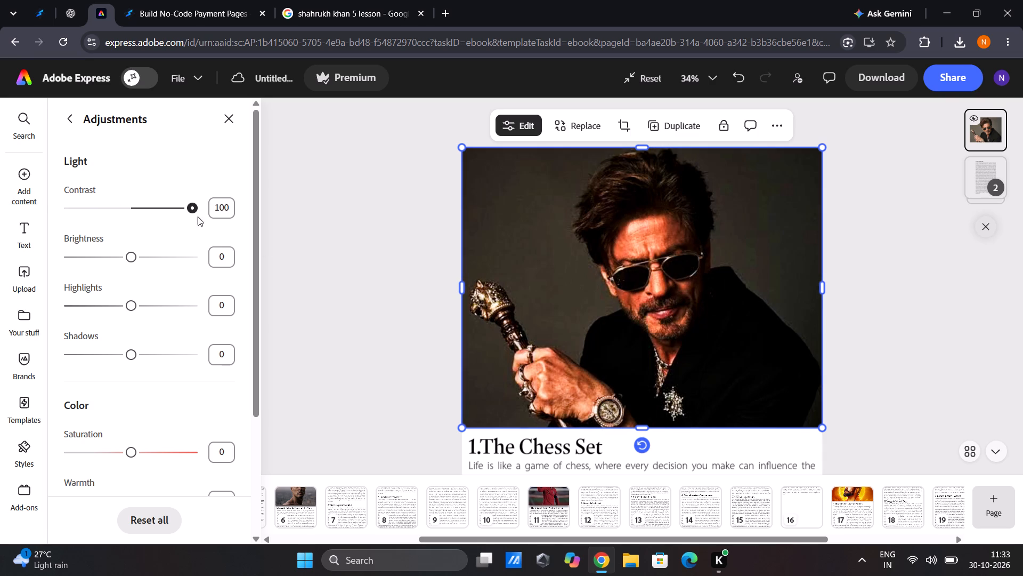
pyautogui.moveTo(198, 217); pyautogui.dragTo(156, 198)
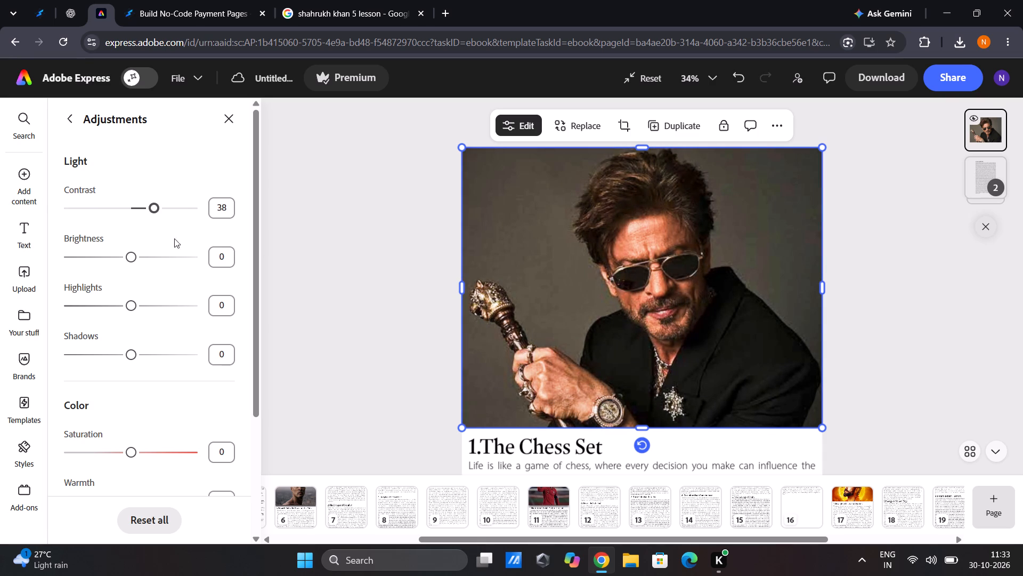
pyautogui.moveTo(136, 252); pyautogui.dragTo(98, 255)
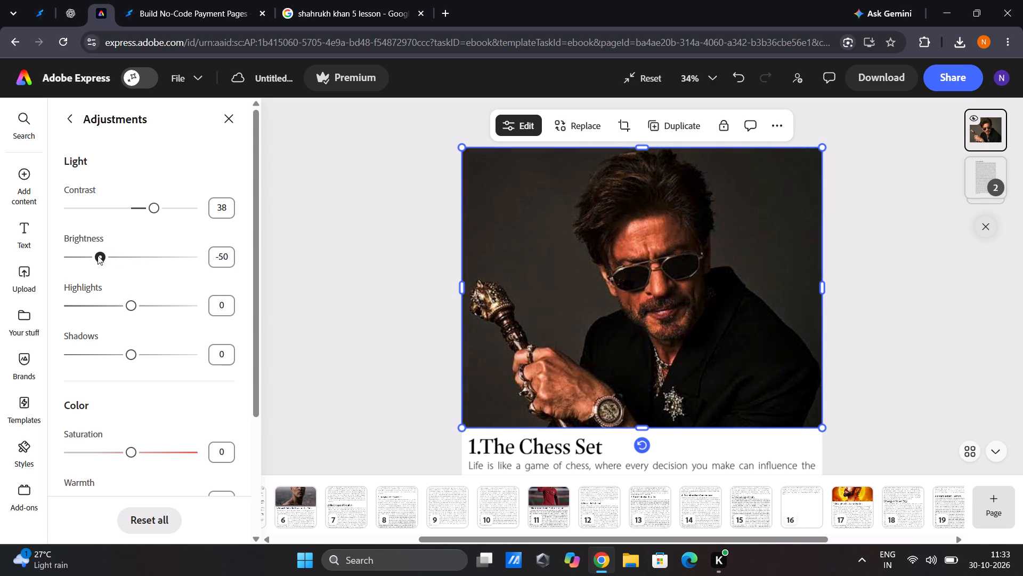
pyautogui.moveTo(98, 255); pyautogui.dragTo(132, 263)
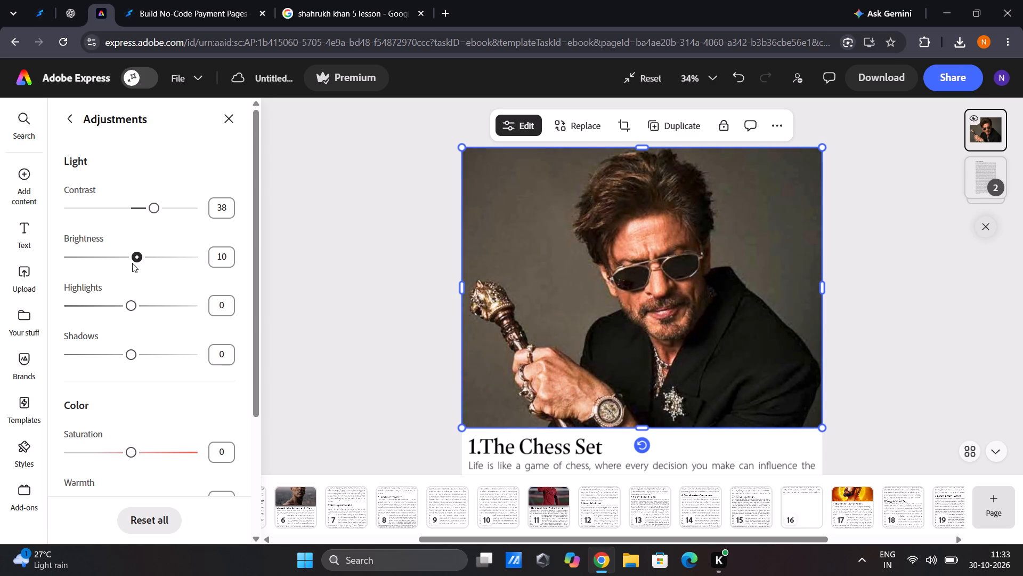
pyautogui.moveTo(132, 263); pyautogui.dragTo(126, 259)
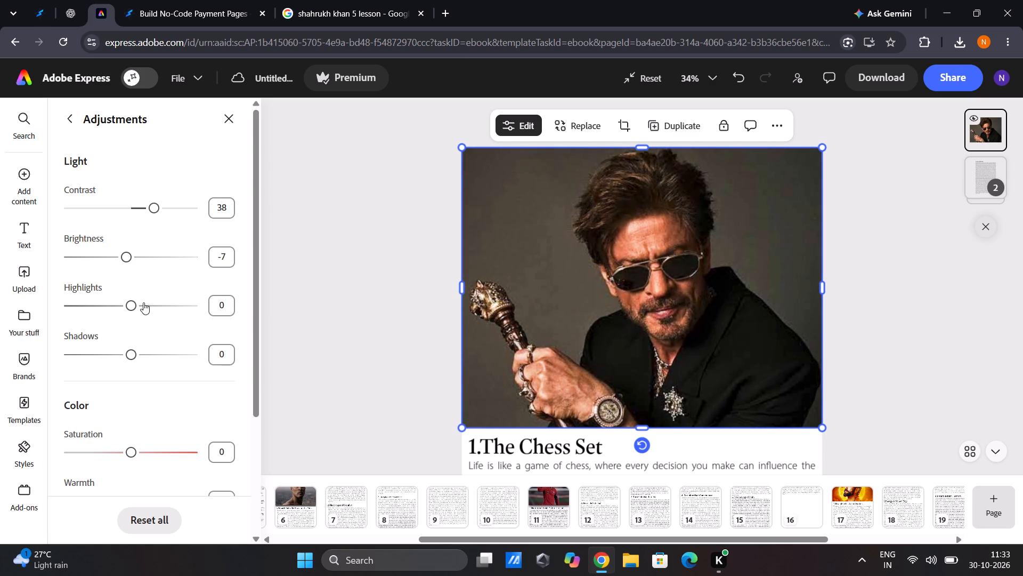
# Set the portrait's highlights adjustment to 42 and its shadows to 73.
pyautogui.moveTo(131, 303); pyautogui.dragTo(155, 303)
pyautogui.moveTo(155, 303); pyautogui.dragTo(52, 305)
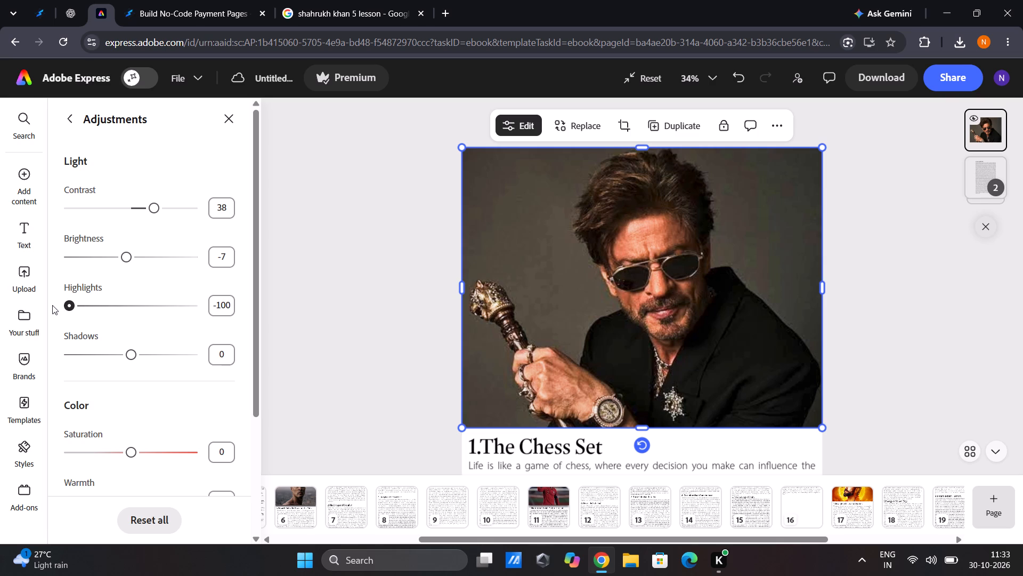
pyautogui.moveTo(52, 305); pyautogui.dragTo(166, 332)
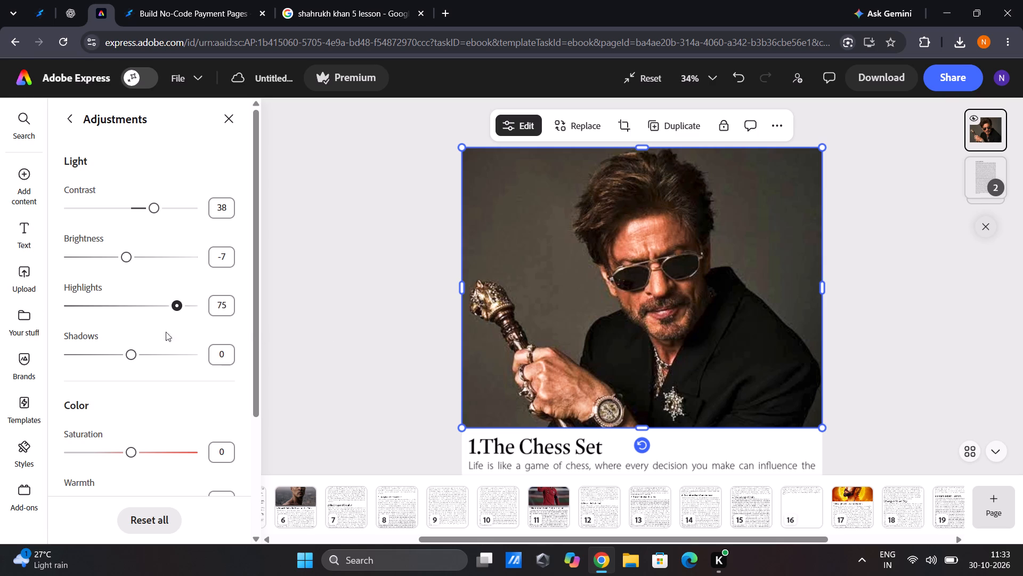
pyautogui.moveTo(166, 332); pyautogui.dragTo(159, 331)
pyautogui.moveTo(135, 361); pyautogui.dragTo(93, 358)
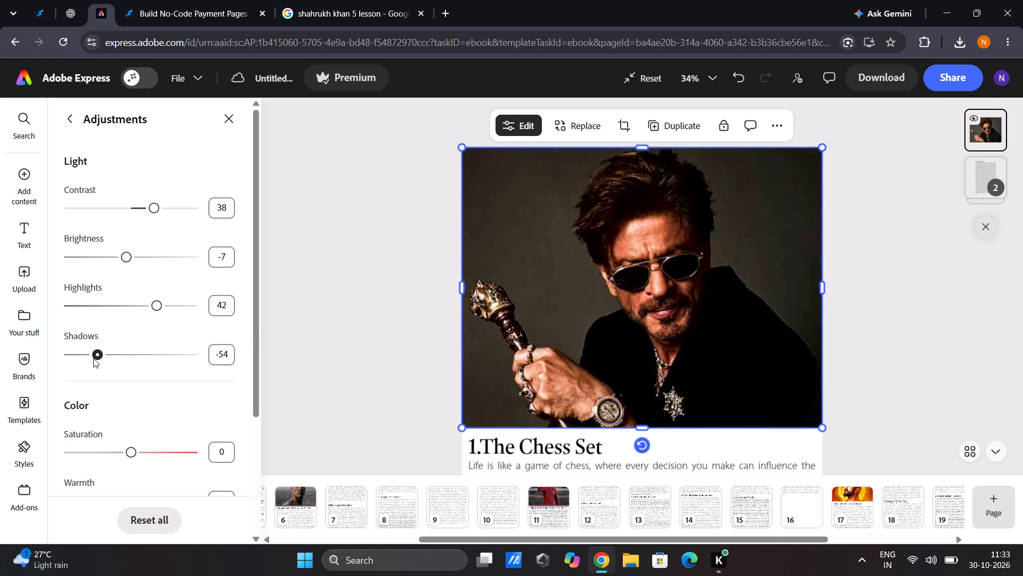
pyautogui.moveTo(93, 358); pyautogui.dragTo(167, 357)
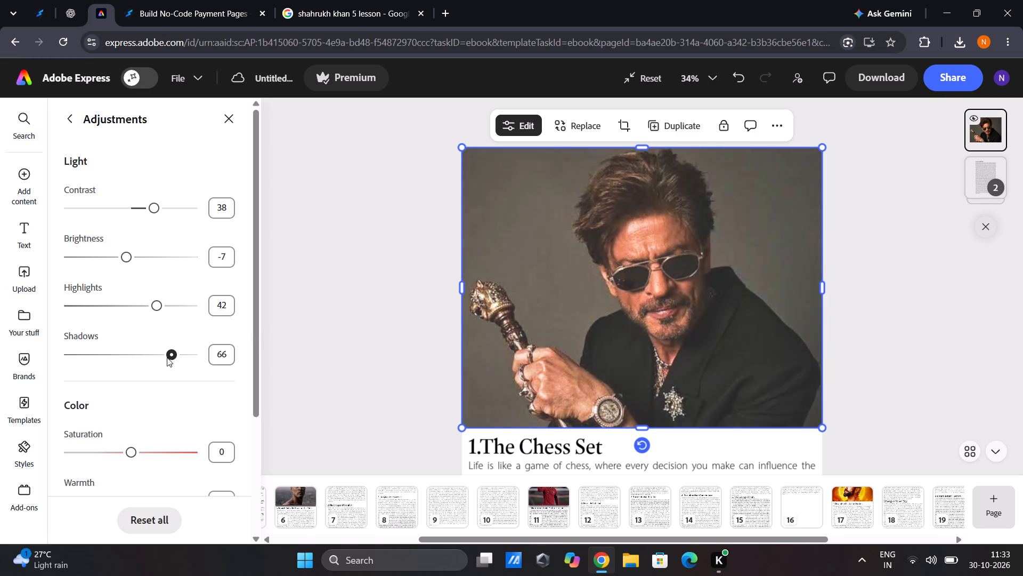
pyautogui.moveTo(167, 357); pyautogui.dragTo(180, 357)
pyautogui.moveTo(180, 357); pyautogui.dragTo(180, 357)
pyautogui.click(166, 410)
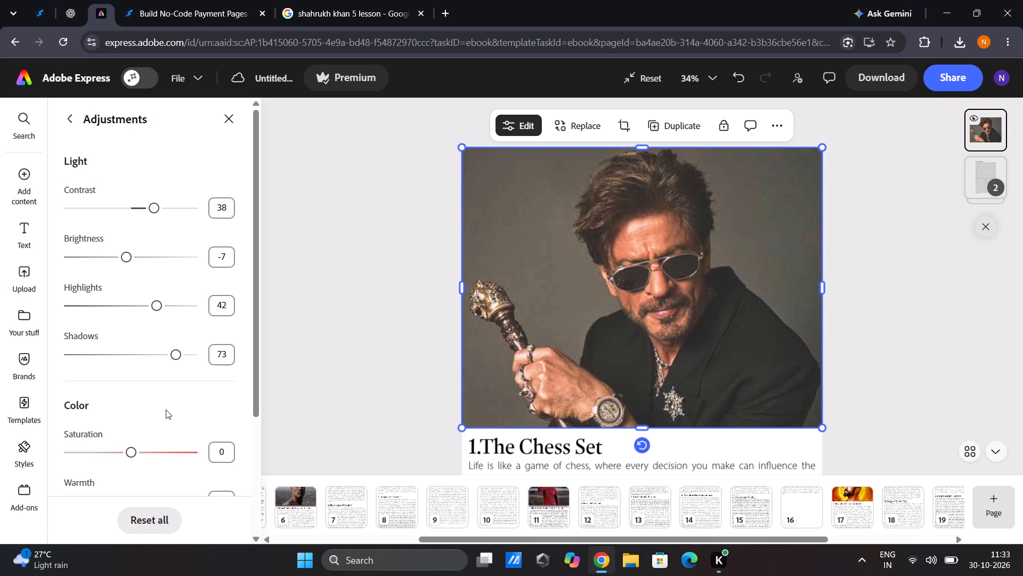
# Reset all of the portrait's light and color adjustments and deselect the portrait.
pyautogui.click(150, 530)
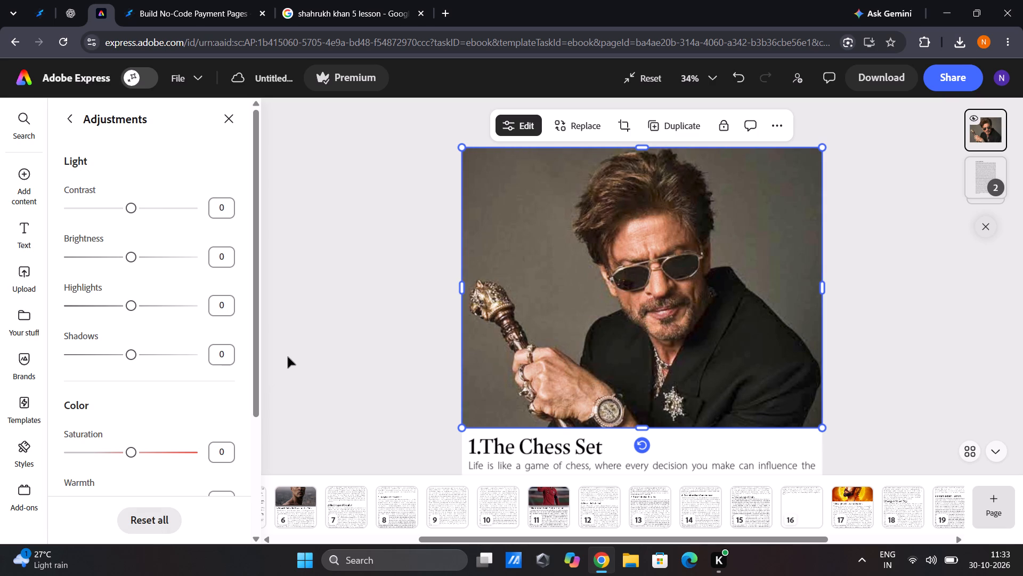
pyautogui.click(288, 357)
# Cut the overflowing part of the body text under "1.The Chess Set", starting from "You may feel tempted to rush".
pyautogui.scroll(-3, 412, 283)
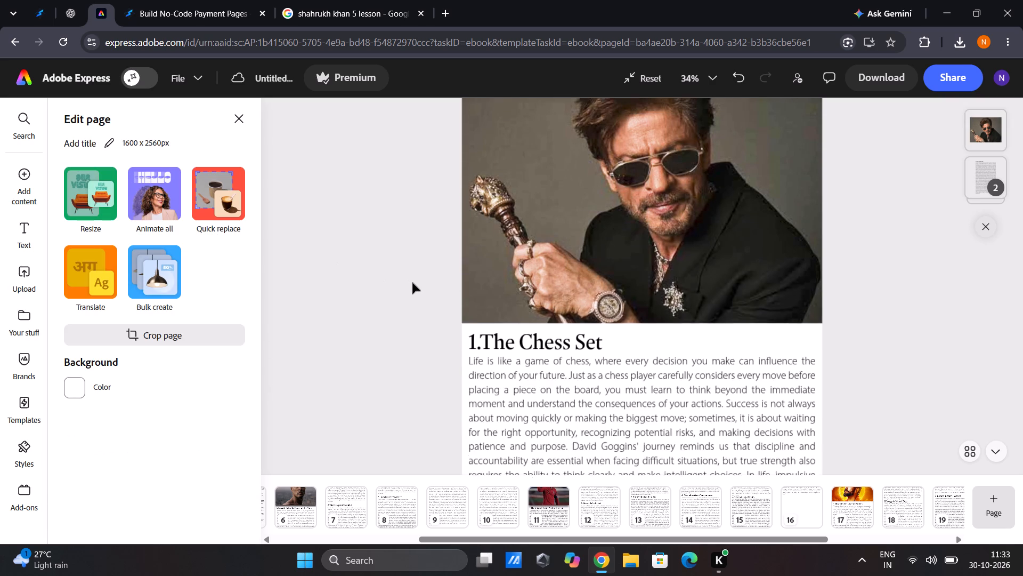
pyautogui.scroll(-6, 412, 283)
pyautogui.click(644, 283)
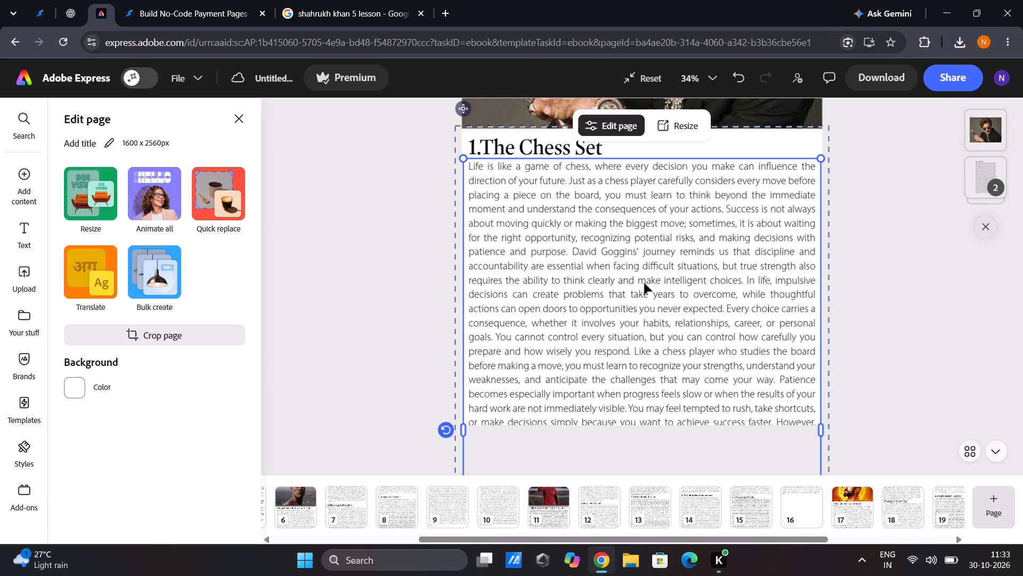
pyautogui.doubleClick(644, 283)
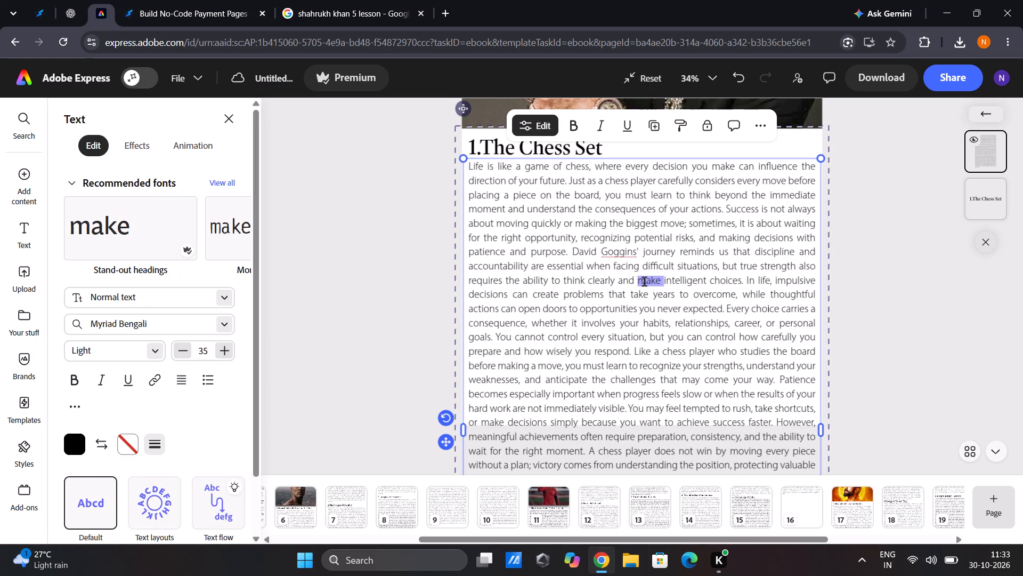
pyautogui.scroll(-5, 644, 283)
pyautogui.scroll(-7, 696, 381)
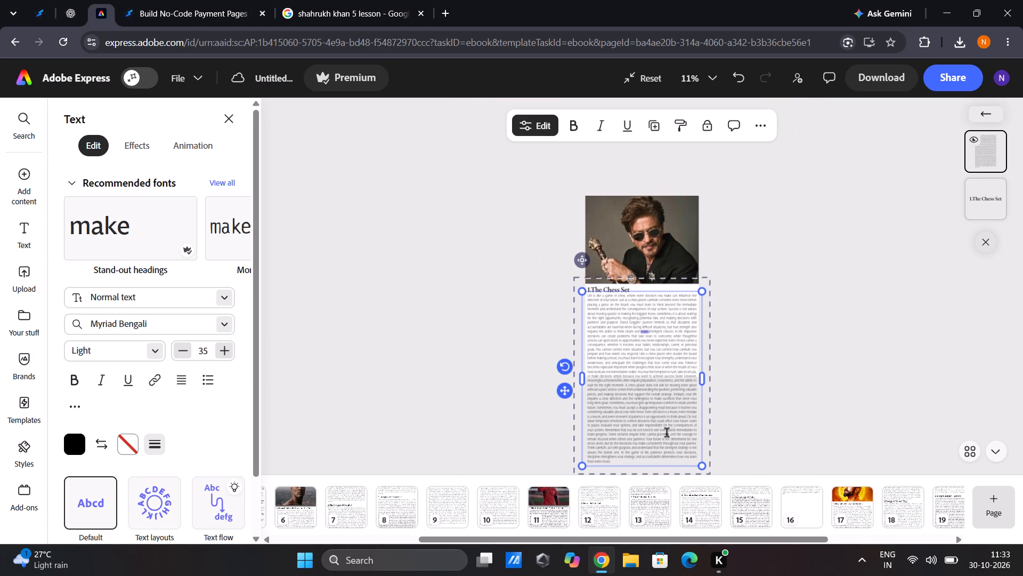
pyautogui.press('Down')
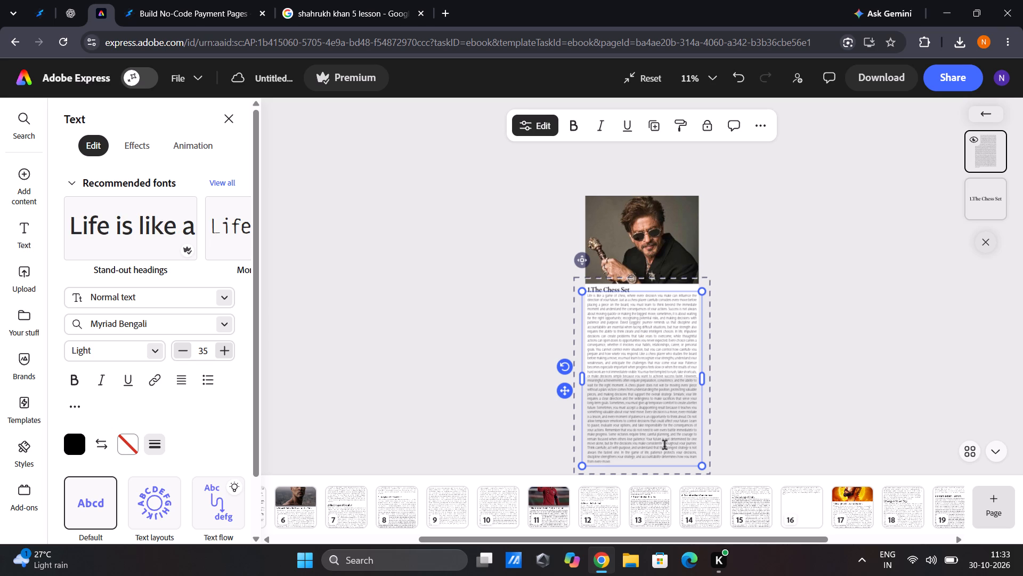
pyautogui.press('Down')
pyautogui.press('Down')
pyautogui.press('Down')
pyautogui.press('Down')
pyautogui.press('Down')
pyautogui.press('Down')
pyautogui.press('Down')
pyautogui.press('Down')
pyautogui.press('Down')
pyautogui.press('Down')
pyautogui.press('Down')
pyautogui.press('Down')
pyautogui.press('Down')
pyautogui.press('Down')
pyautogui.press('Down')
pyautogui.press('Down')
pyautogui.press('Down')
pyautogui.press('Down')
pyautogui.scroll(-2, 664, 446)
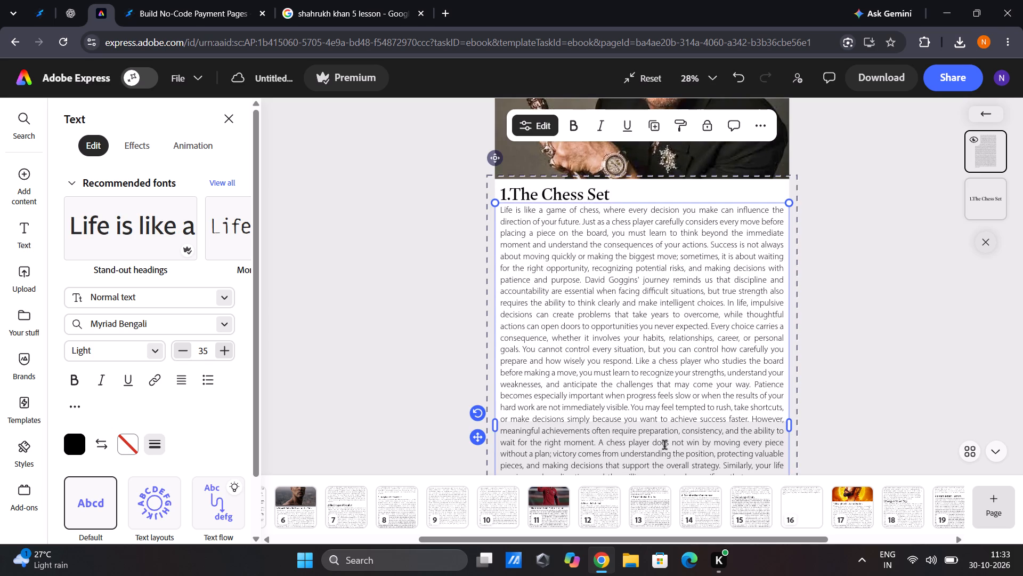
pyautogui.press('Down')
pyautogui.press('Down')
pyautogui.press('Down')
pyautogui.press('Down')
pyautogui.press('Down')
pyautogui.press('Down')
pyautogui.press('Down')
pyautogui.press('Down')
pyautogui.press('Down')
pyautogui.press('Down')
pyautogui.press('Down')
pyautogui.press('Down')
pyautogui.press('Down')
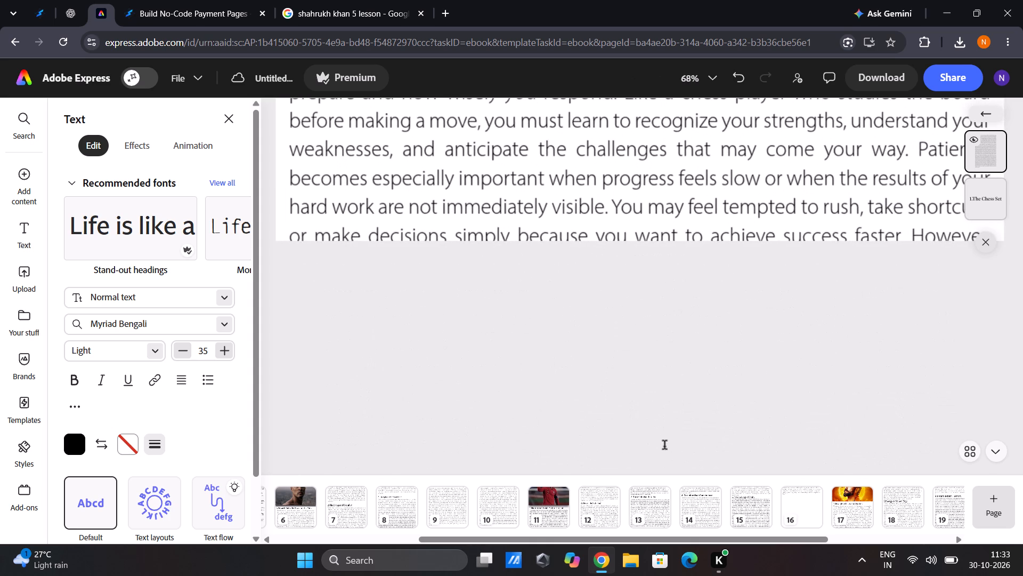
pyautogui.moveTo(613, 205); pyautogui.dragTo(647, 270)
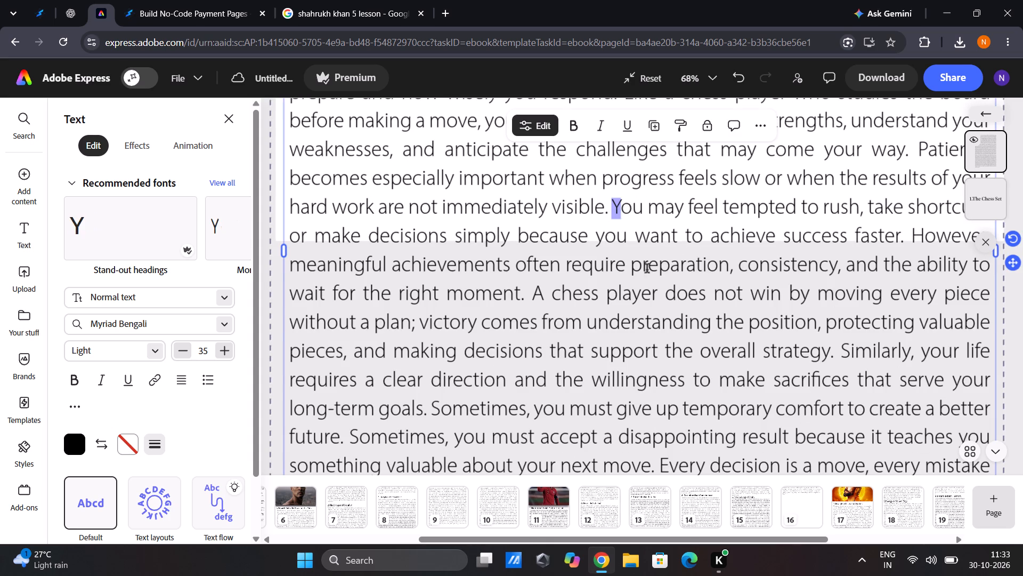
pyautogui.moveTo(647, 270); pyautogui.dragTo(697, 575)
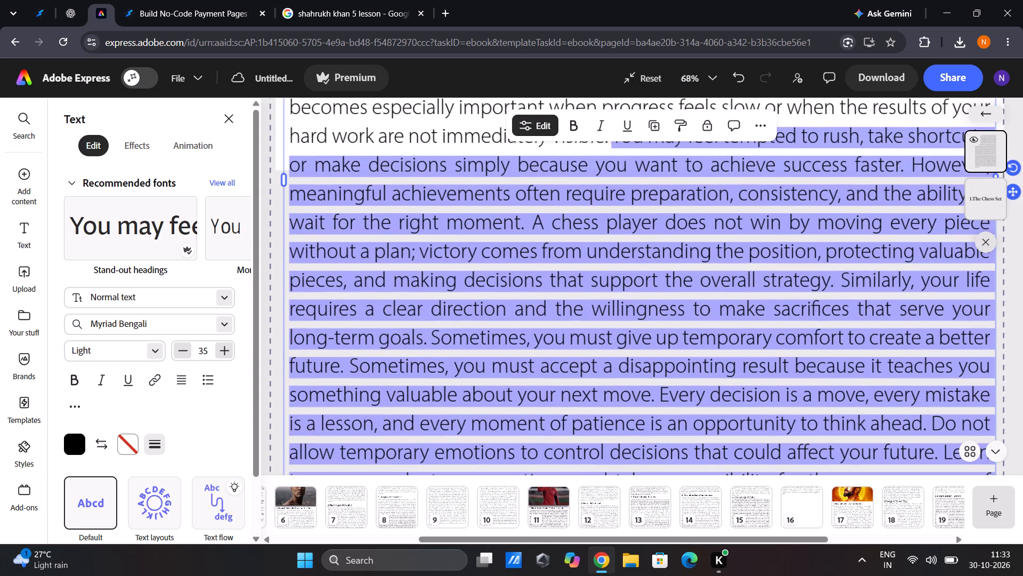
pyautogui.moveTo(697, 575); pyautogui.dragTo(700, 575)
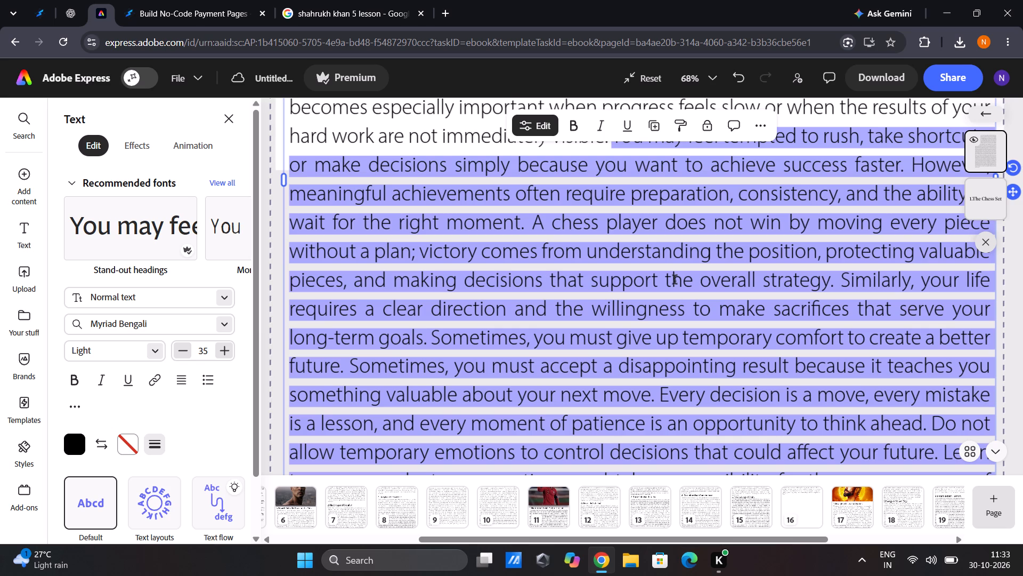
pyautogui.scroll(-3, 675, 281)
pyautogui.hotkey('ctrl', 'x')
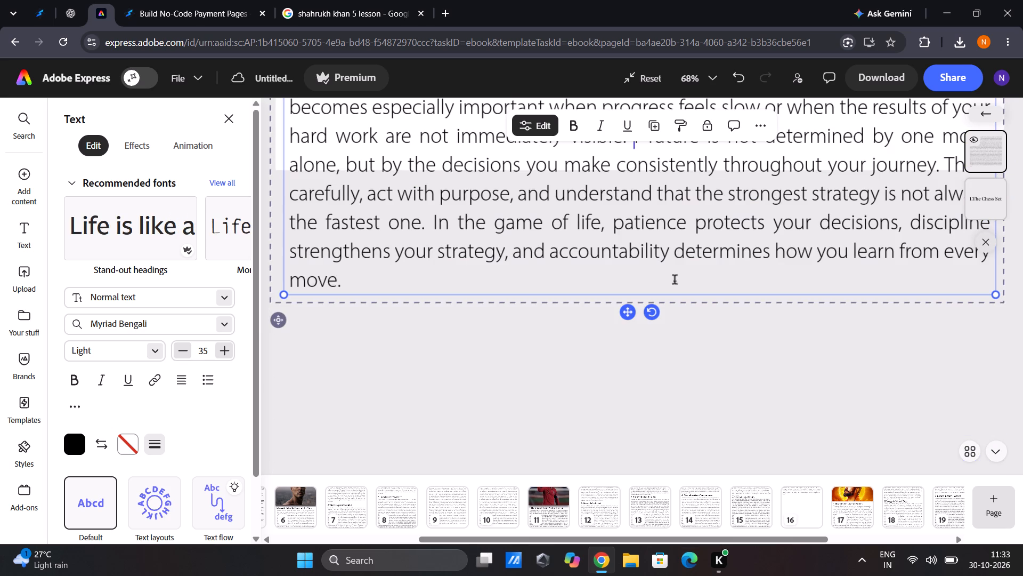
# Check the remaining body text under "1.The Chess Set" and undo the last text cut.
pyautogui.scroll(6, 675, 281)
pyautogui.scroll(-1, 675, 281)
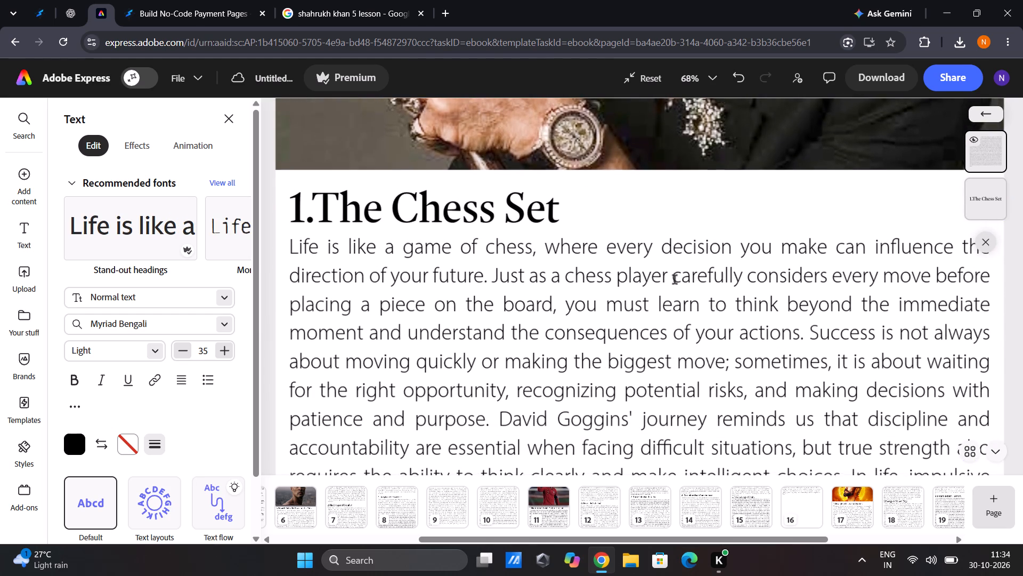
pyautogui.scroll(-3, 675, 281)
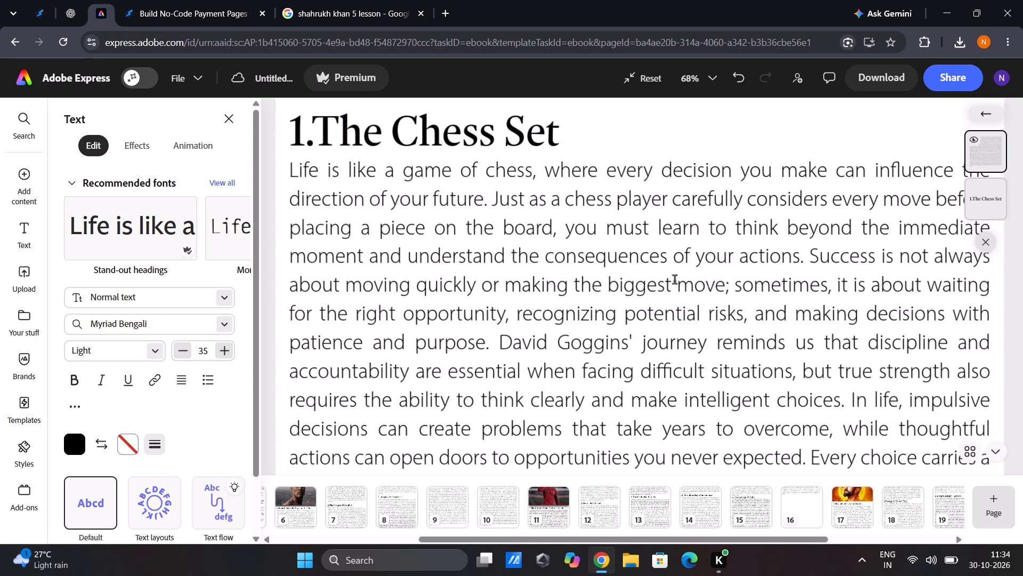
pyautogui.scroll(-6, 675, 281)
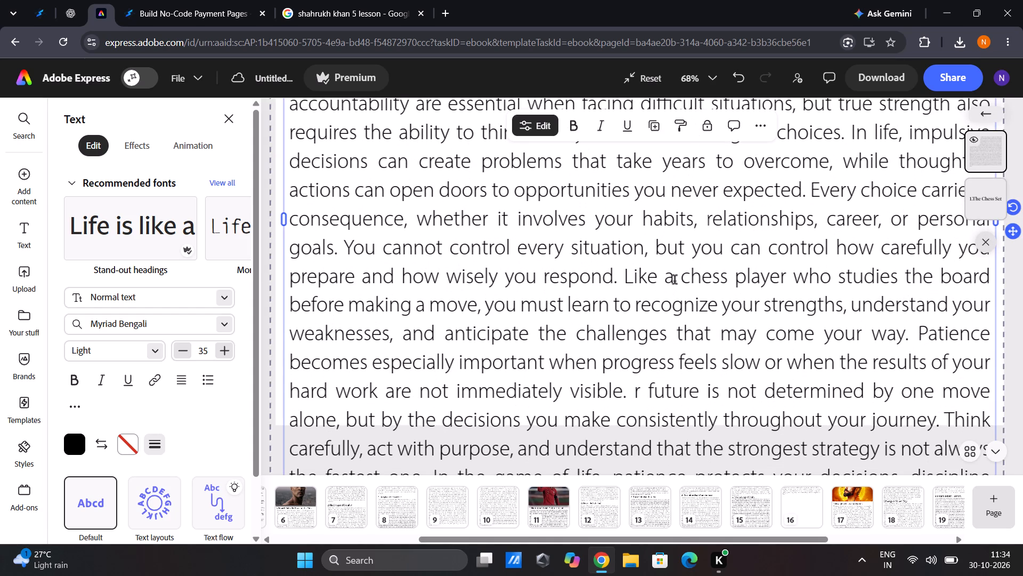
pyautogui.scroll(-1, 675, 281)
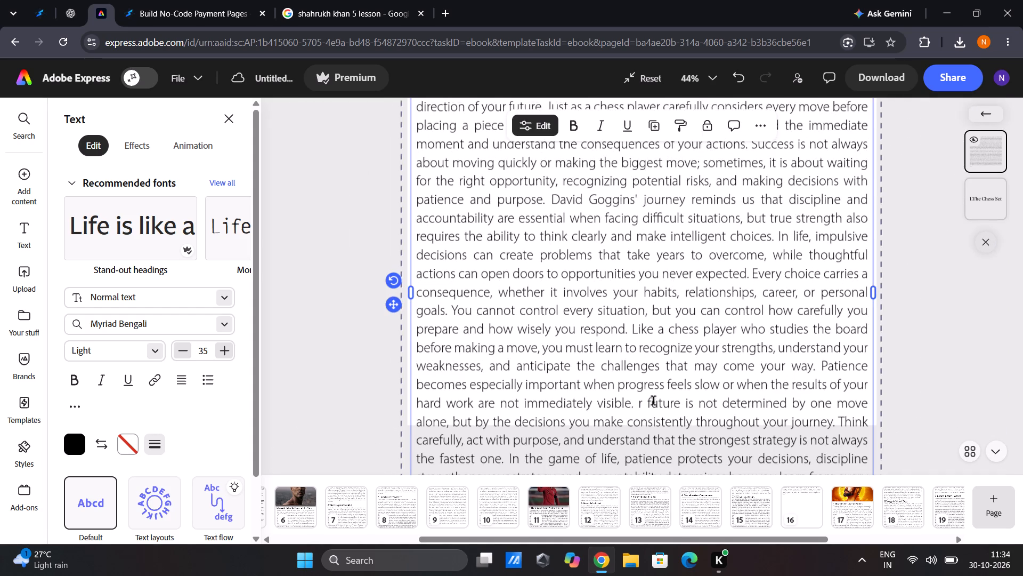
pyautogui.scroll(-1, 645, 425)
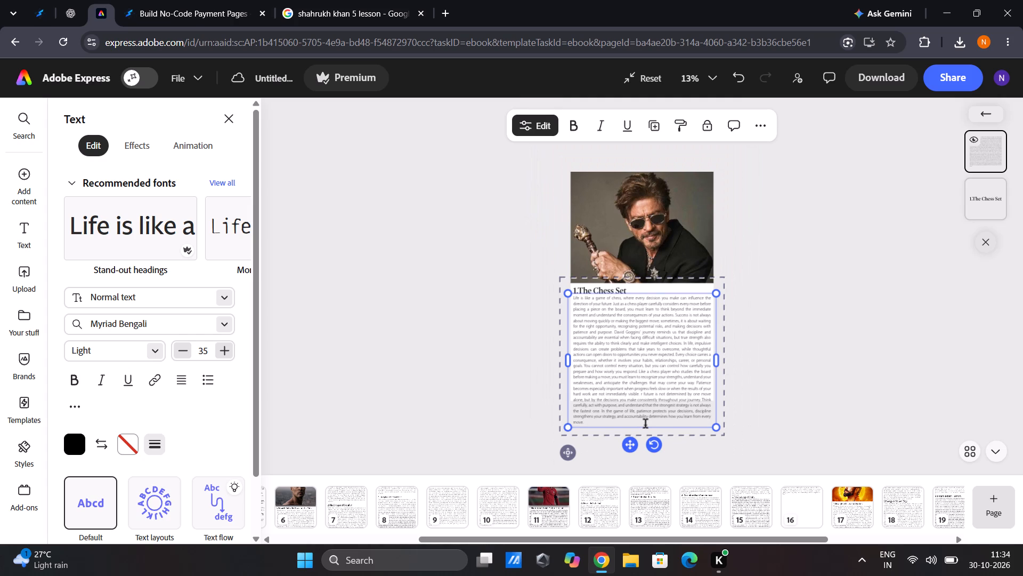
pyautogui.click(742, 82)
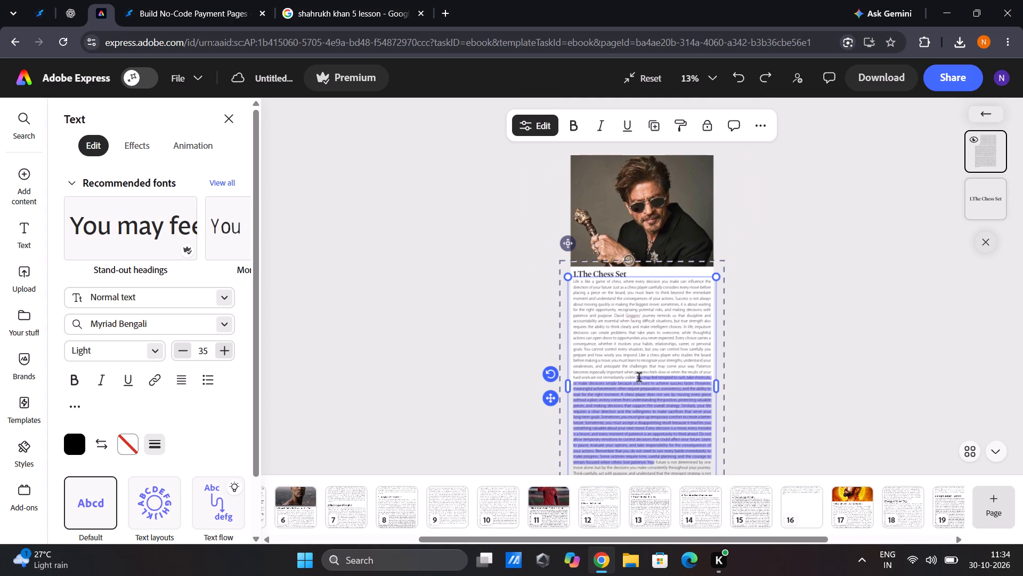
# Cut the Chess Set body text from "You may feel tempted to rush" through its end, so it finishes at "not immediately visible.".
pyautogui.moveTo(639, 379); pyautogui.dragTo(673, 497)
pyautogui.hotkey('ctrl', 'x')
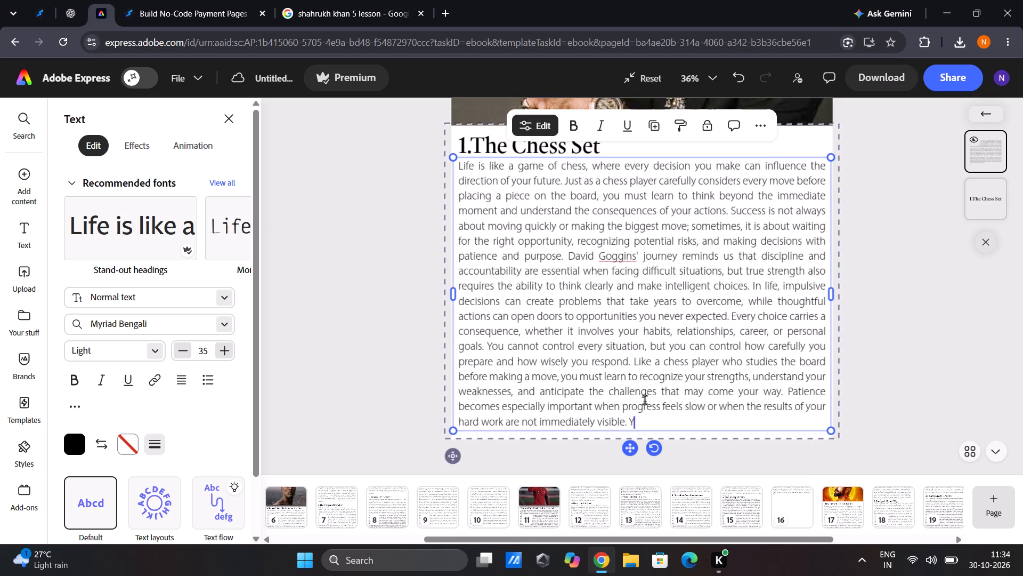
pyautogui.press('BackSpace')
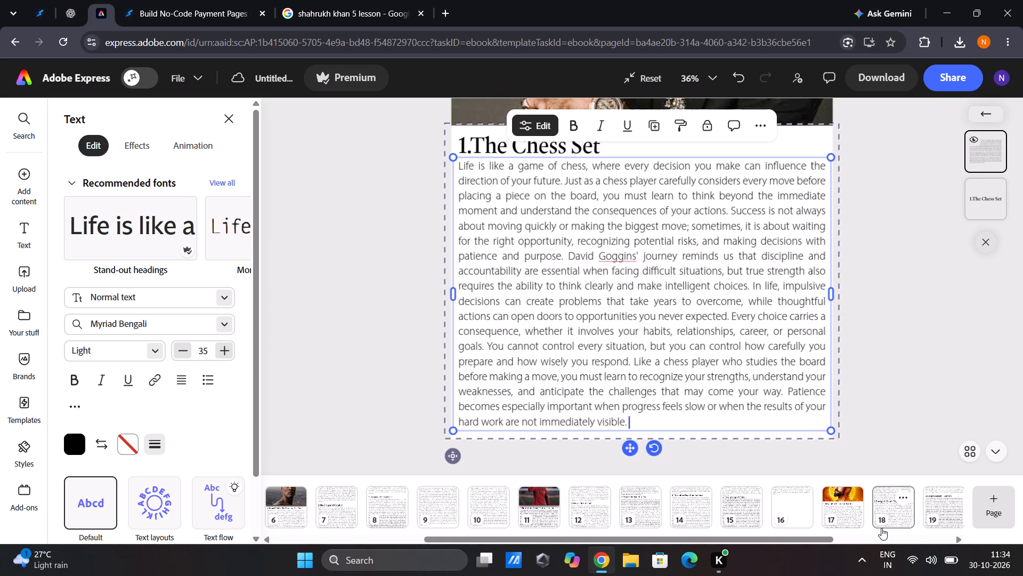
# Add a new page of the same size after page 23.
pyautogui.click(991, 507)
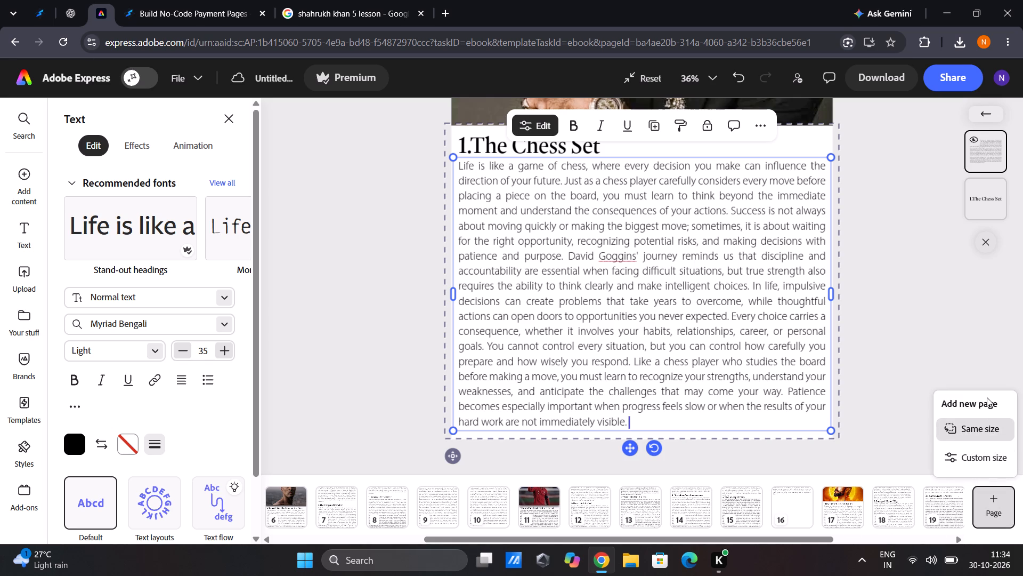
pyautogui.click(985, 428)
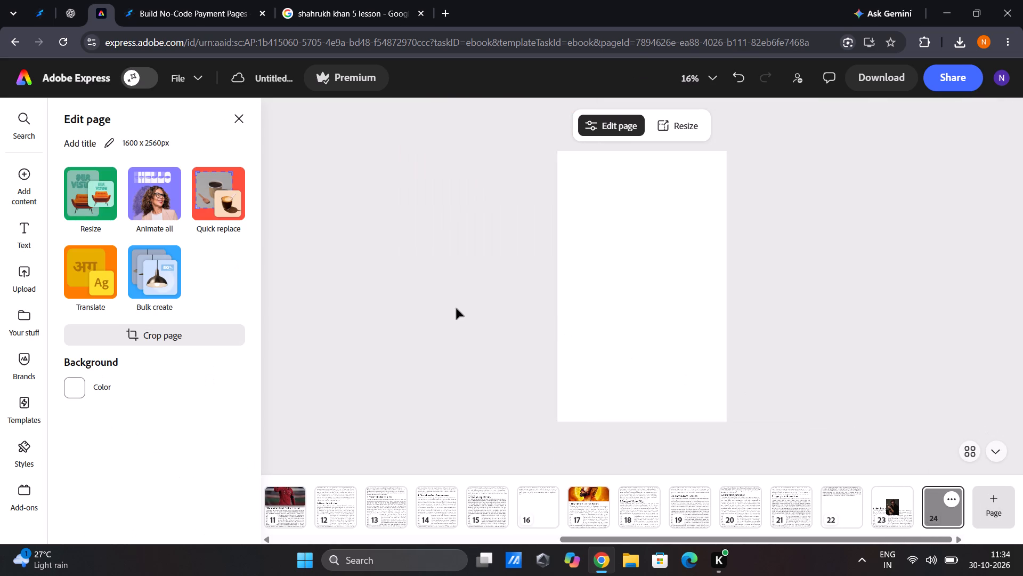
# Insert the recently used "ABOUT US" text layout on page 24 and delete its heading and "01" number, keeping only the body paragraph.
pyautogui.click(16, 267)
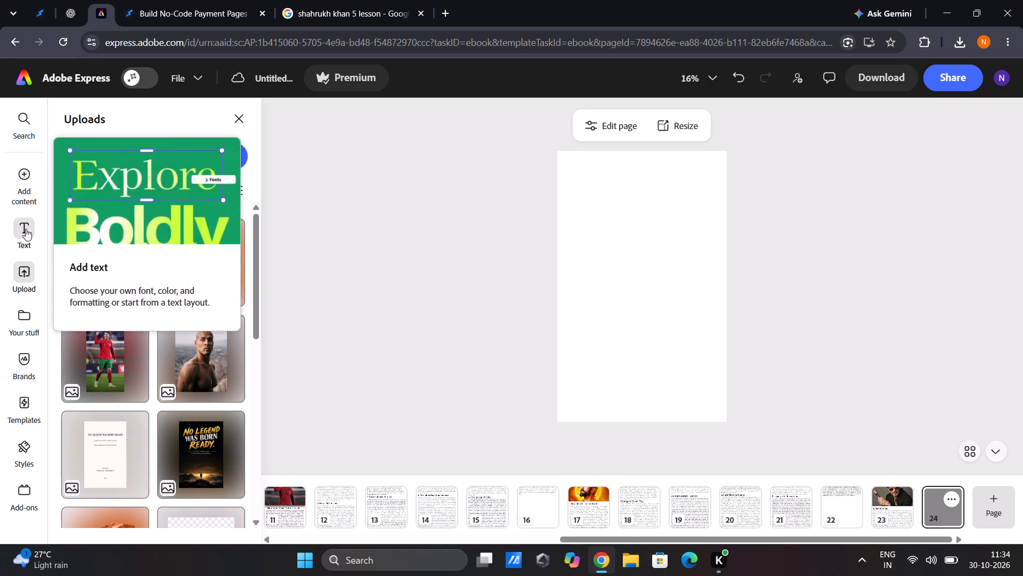
pyautogui.click(26, 229)
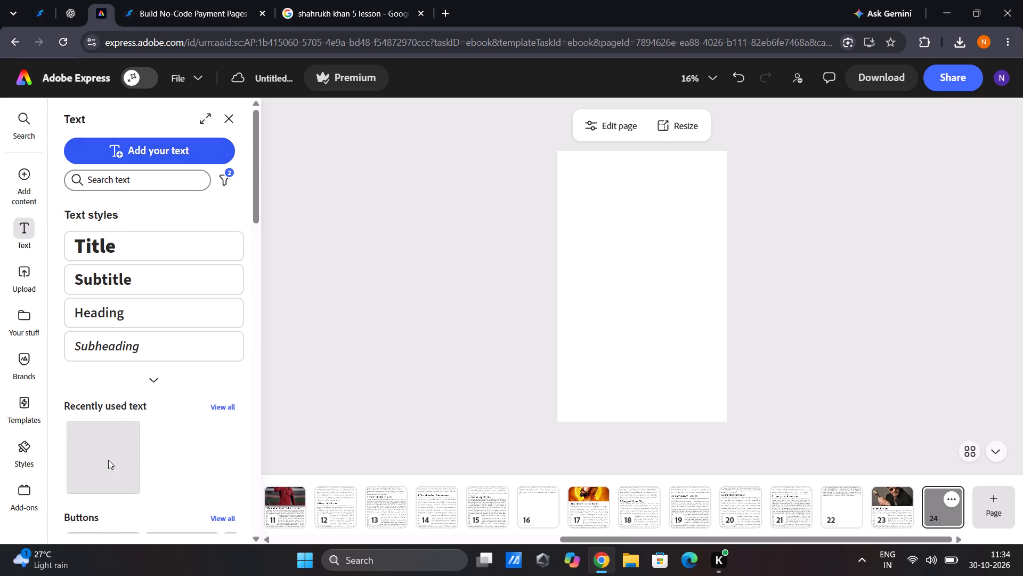
pyautogui.click(101, 475)
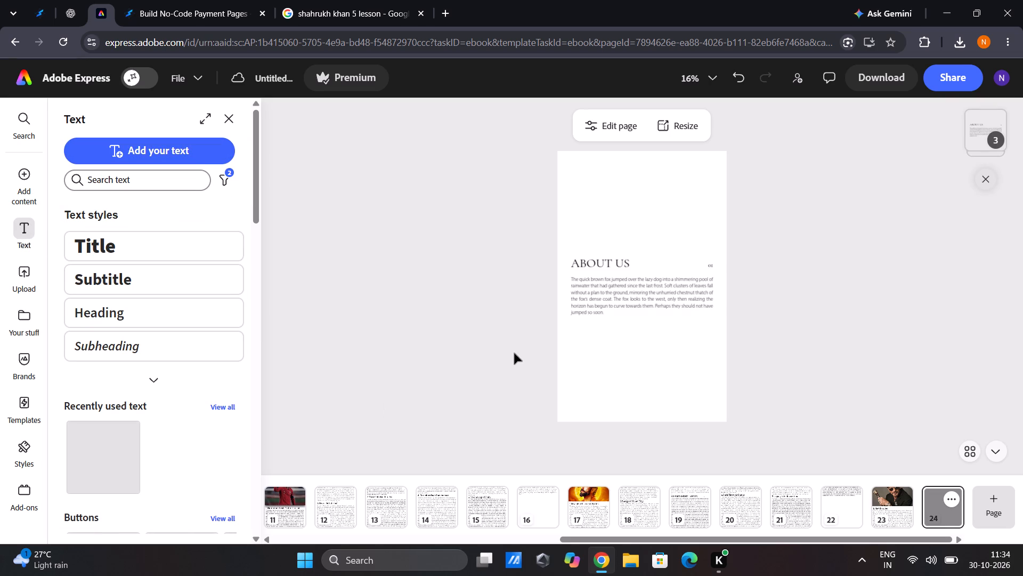
pyautogui.click(631, 265)
pyautogui.press('BackSpace')
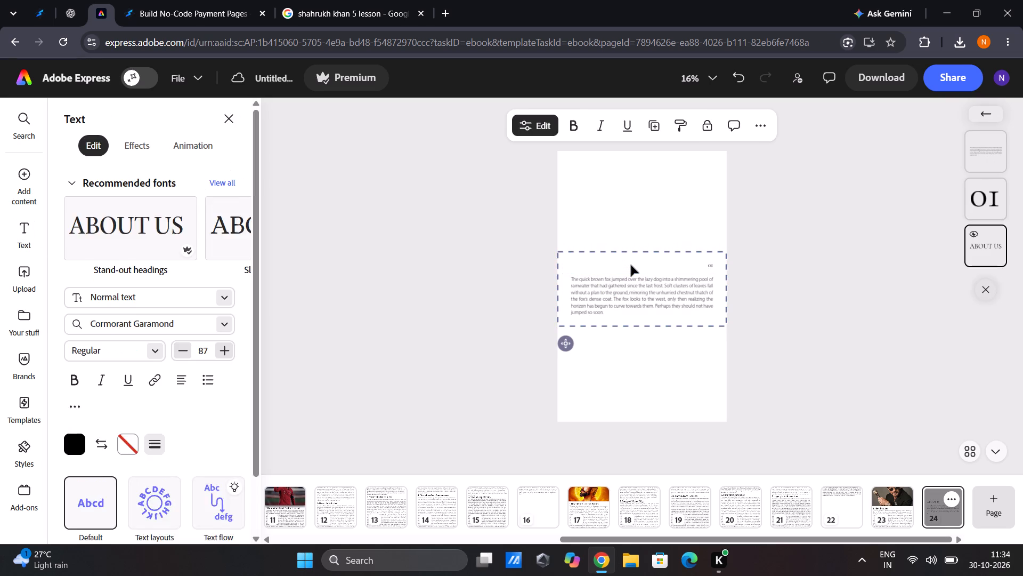
pyautogui.click(701, 268)
pyautogui.press('BackSpace')
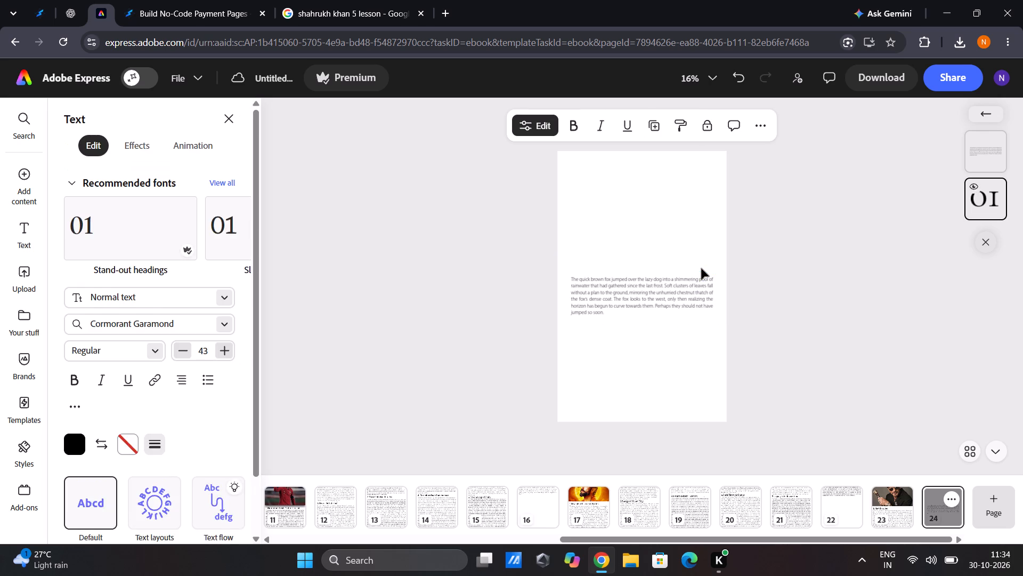
# Move the placeholder paragraph to the top of page 24 and widen its text box on both sides to nearly the full page width.
pyautogui.moveTo(696, 298); pyautogui.dragTo(683, 205)
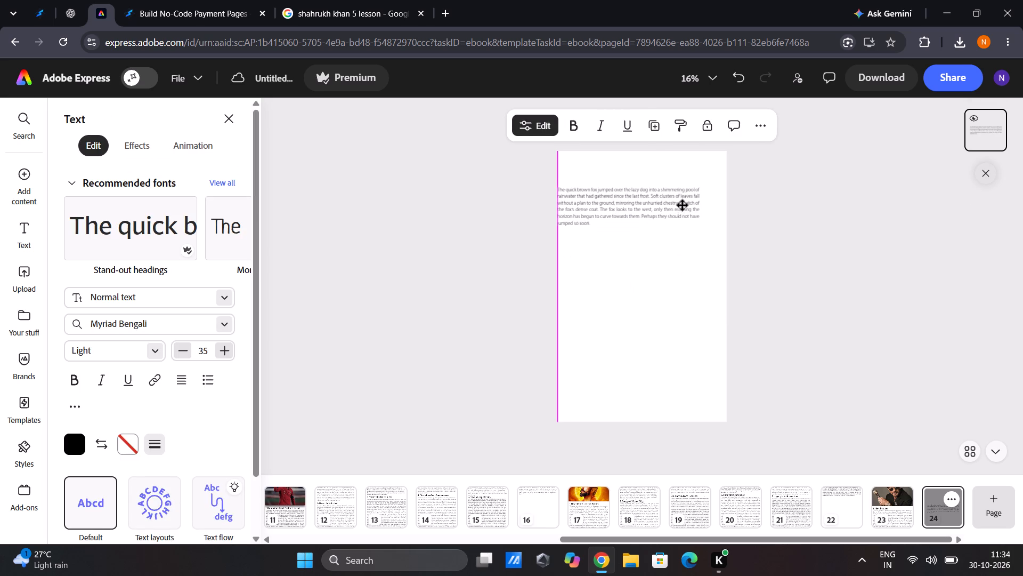
pyautogui.moveTo(683, 205); pyautogui.dragTo(694, 183)
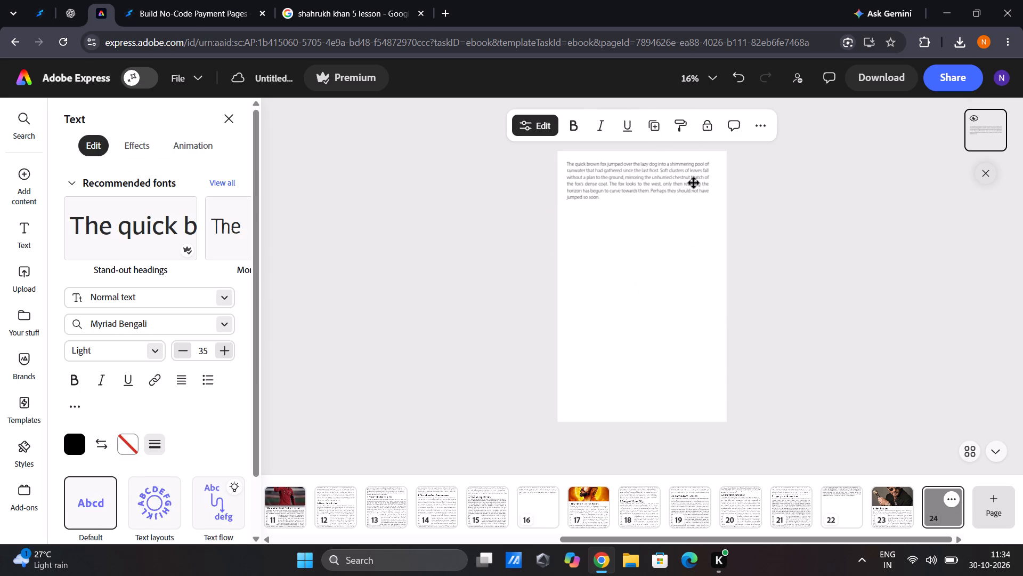
pyautogui.moveTo(694, 183); pyautogui.dragTo(694, 182)
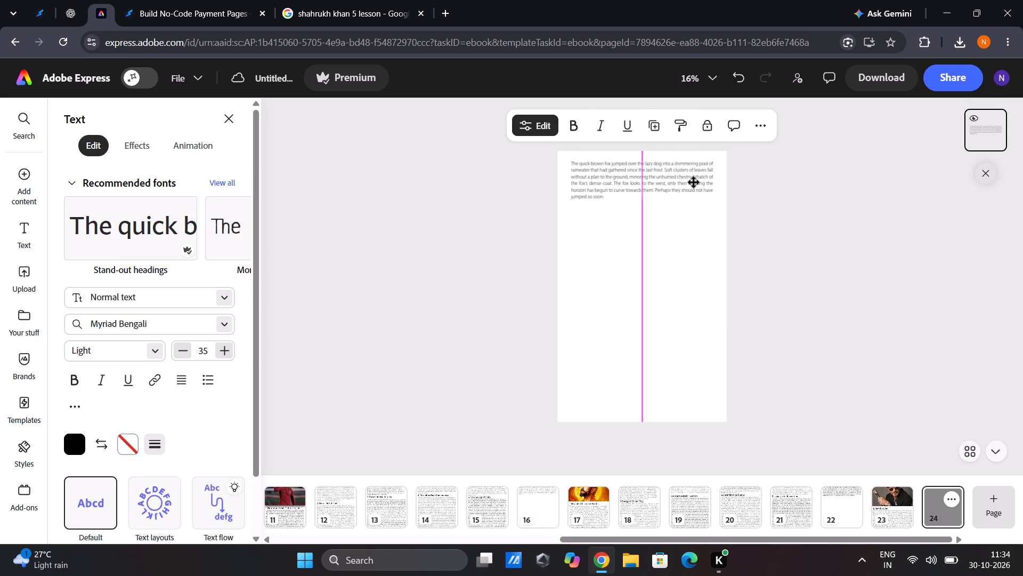
pyautogui.moveTo(694, 182); pyautogui.dragTo(694, 183)
pyautogui.click(693, 182)
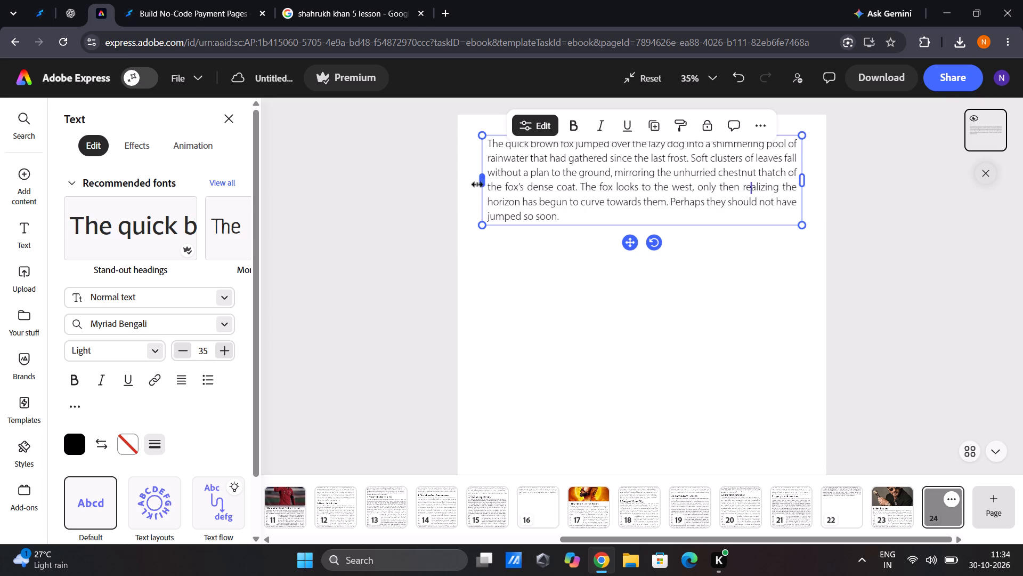
pyautogui.moveTo(480, 180); pyautogui.dragTo(470, 178)
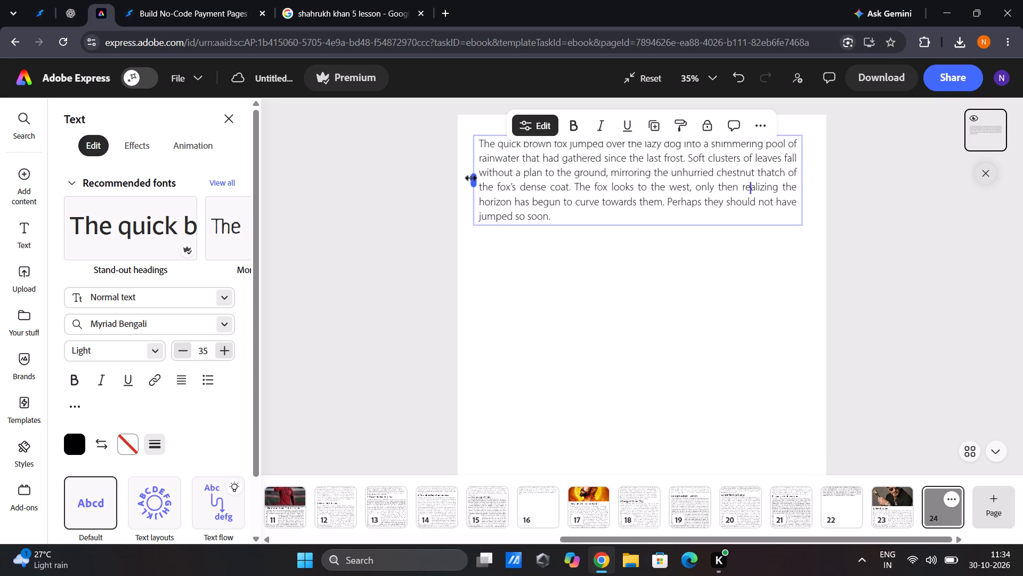
pyautogui.moveTo(470, 178); pyautogui.dragTo(460, 175)
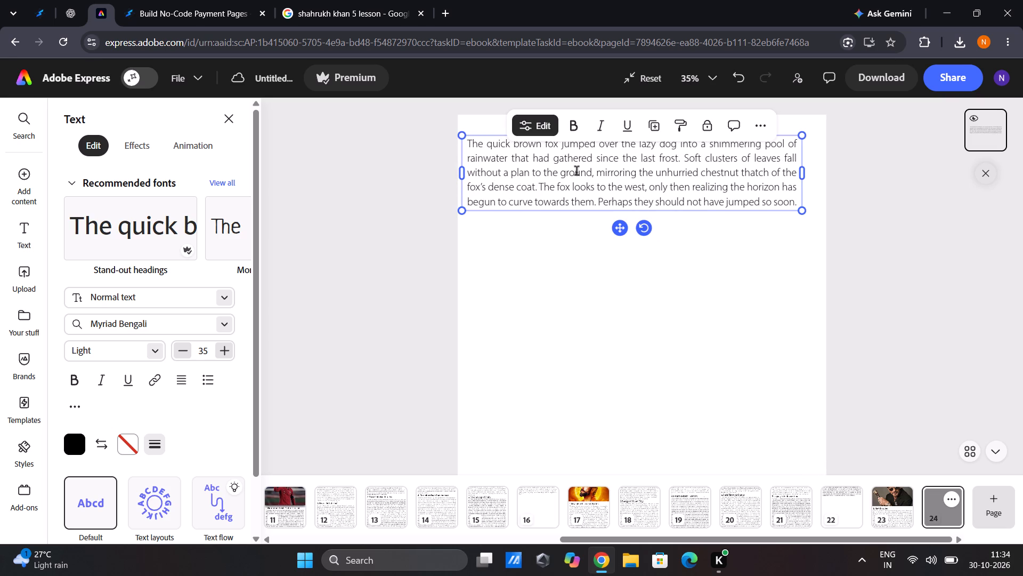
pyautogui.moveTo(584, 172); pyautogui.dragTo(586, 166)
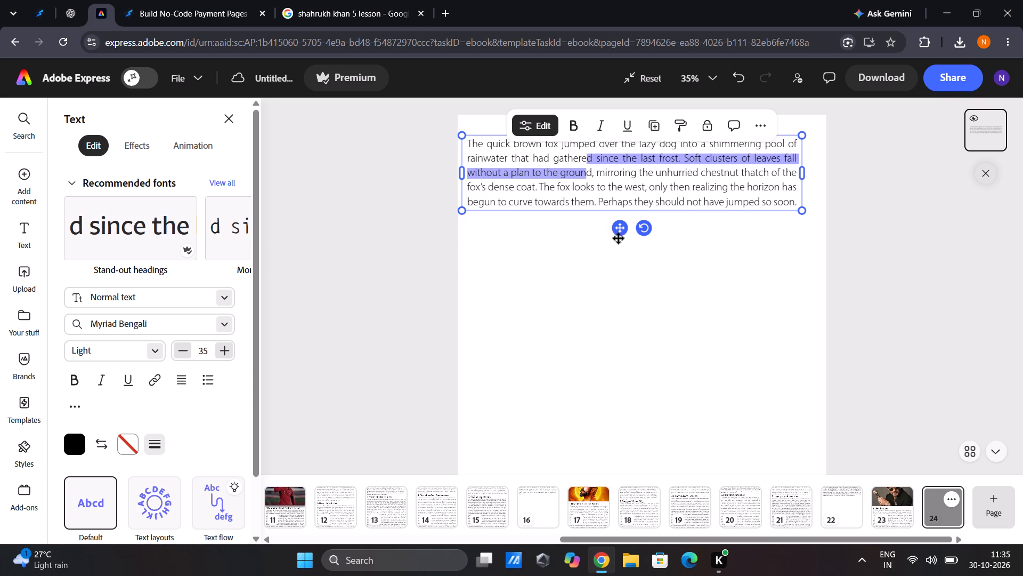
pyautogui.moveTo(619, 232); pyautogui.dragTo(619, 225)
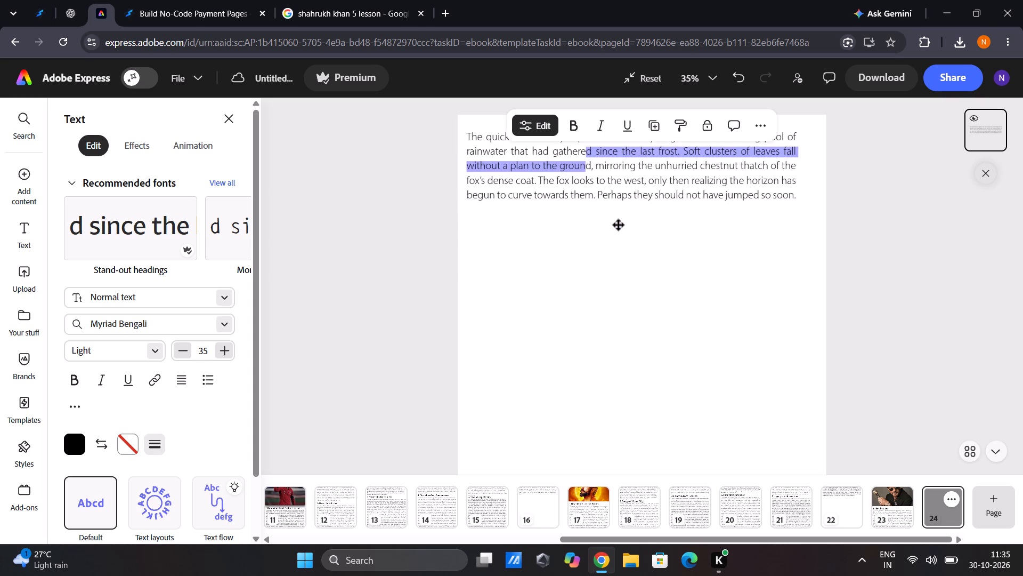
pyautogui.moveTo(619, 225); pyautogui.dragTo(619, 221)
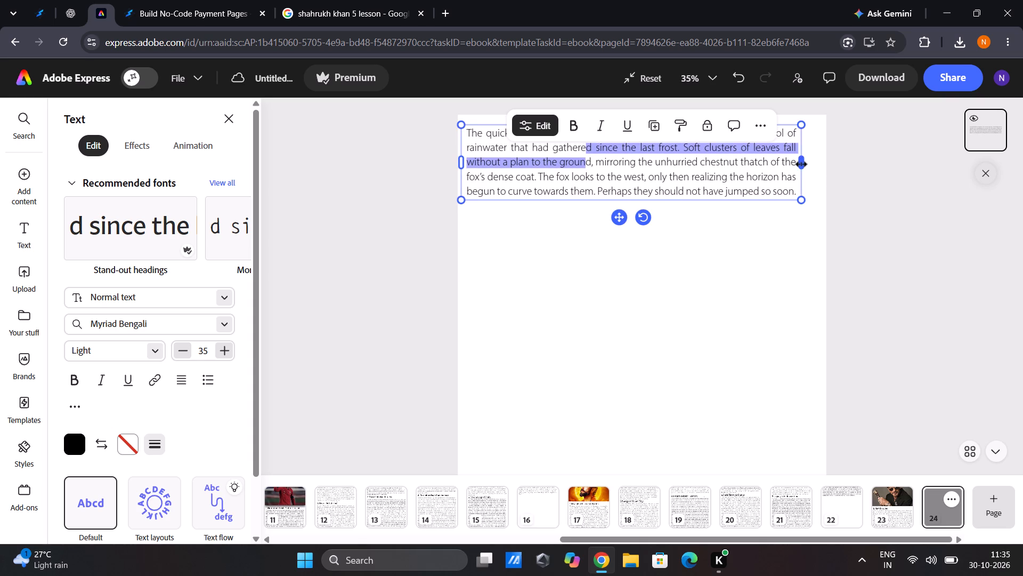
pyautogui.moveTo(802, 165); pyautogui.dragTo(826, 158)
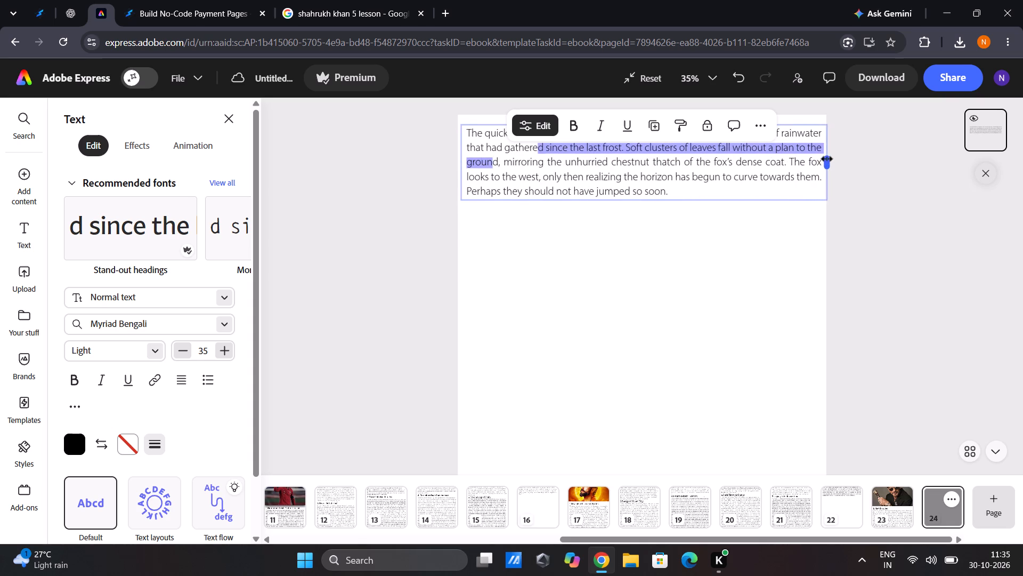
pyautogui.moveTo(826, 158); pyautogui.dragTo(822, 156)
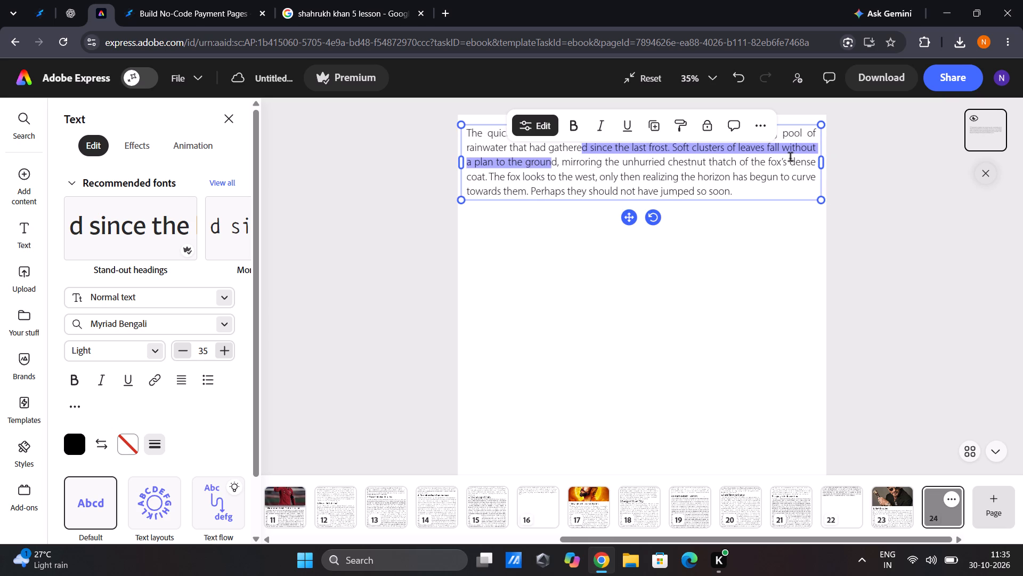
# Replace the whole placeholder paragraph with the cut remainder of the Chess Set text.
pyautogui.click(790, 158)
pyautogui.click(790, 158)
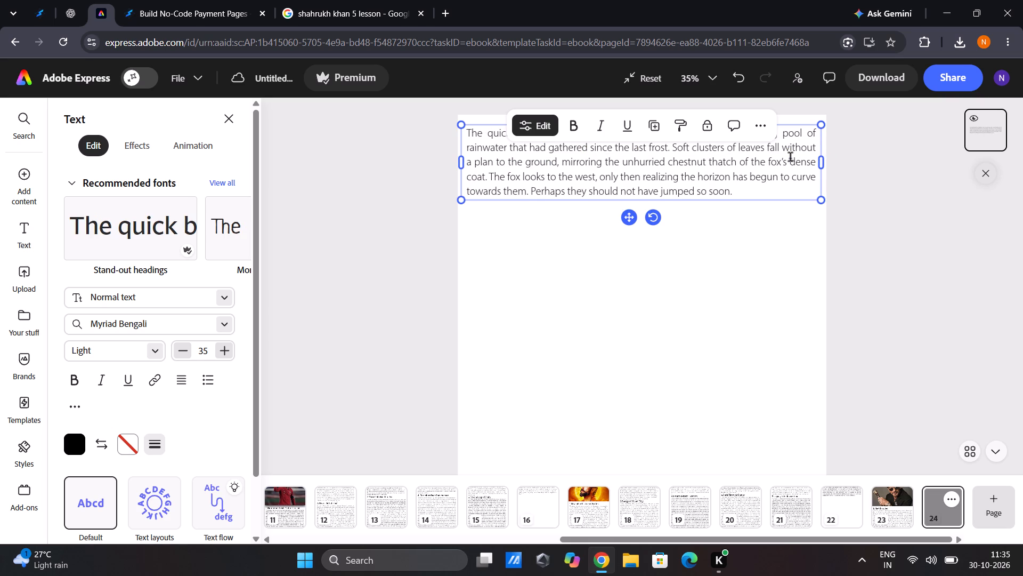
pyautogui.hotkey('ctrl', 'a')
pyautogui.press('BackSpace')
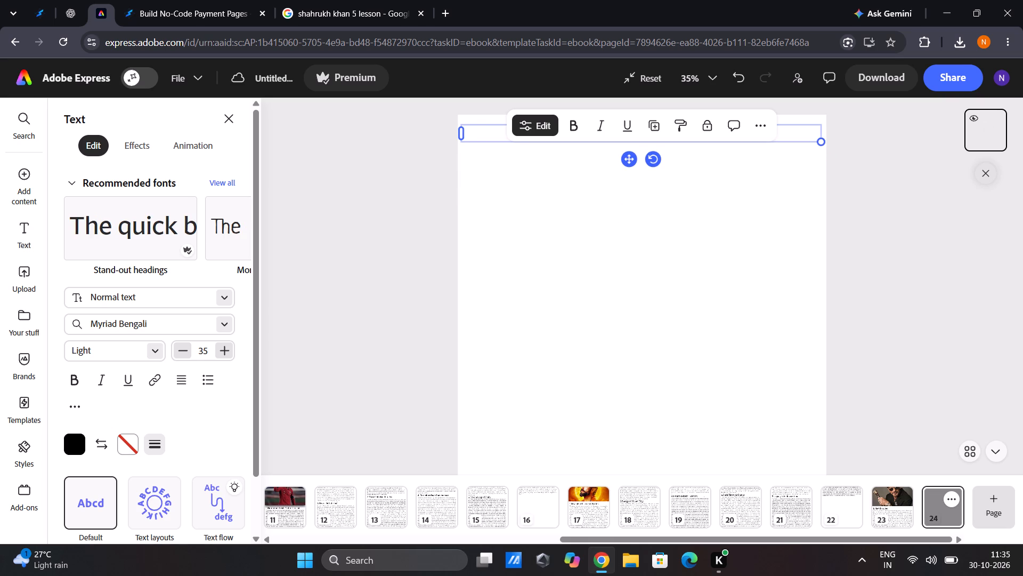
pyautogui.hotkey('ctrl', 'v')
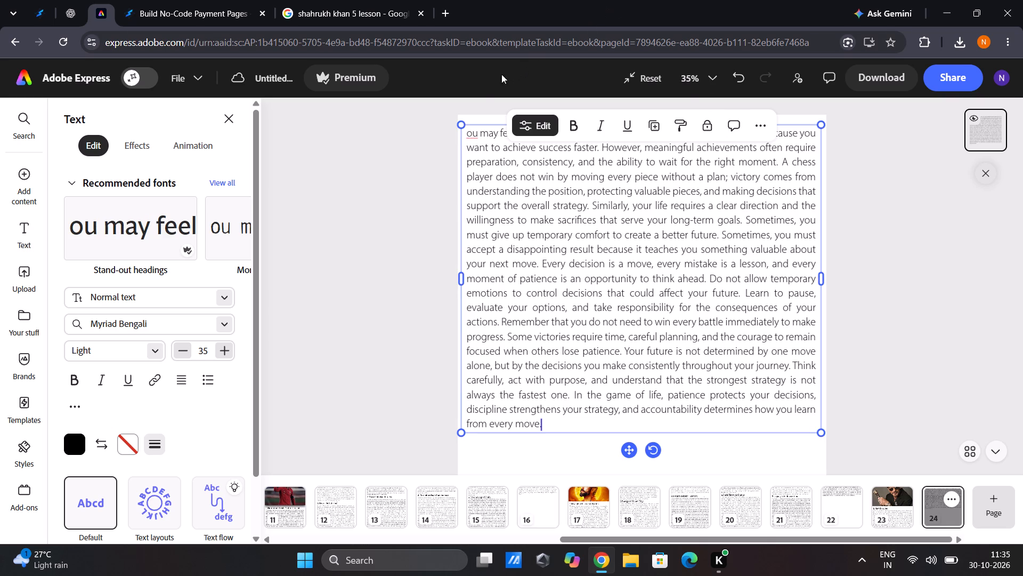
# Add the missing capital "Y" so the pasted text begins "You may feel tempted", and deselect the text box.
pyautogui.click(468, 134)
pyautogui.hotkey('ctrl', 'y')
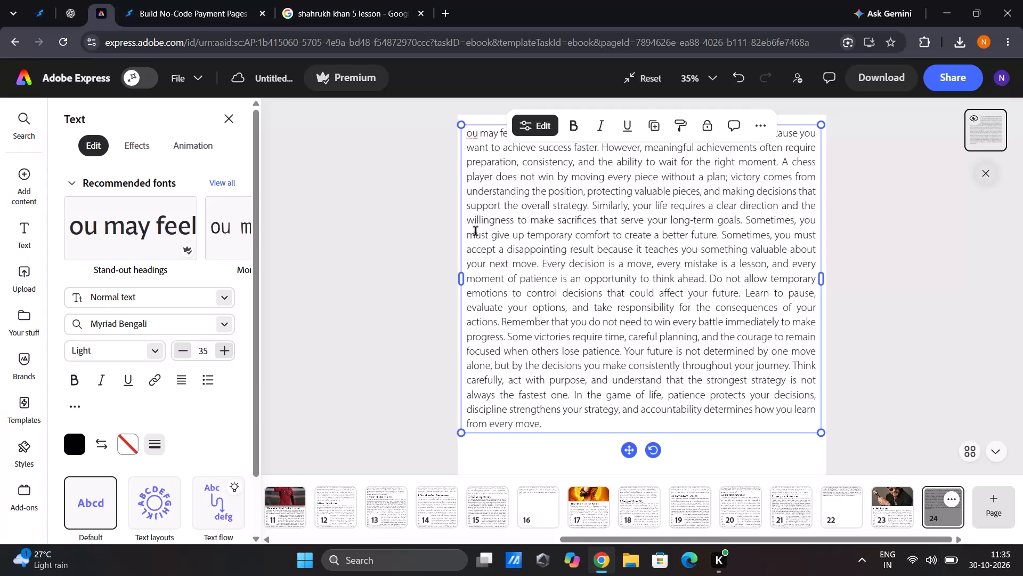
pyautogui.hotkey('shift', 'y')
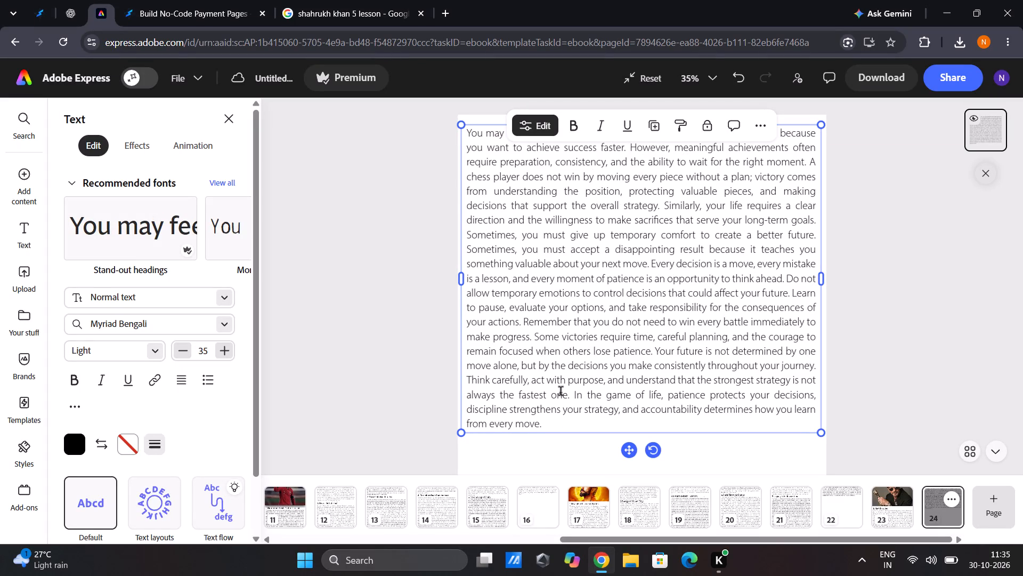
pyautogui.scroll(-5, 561, 393)
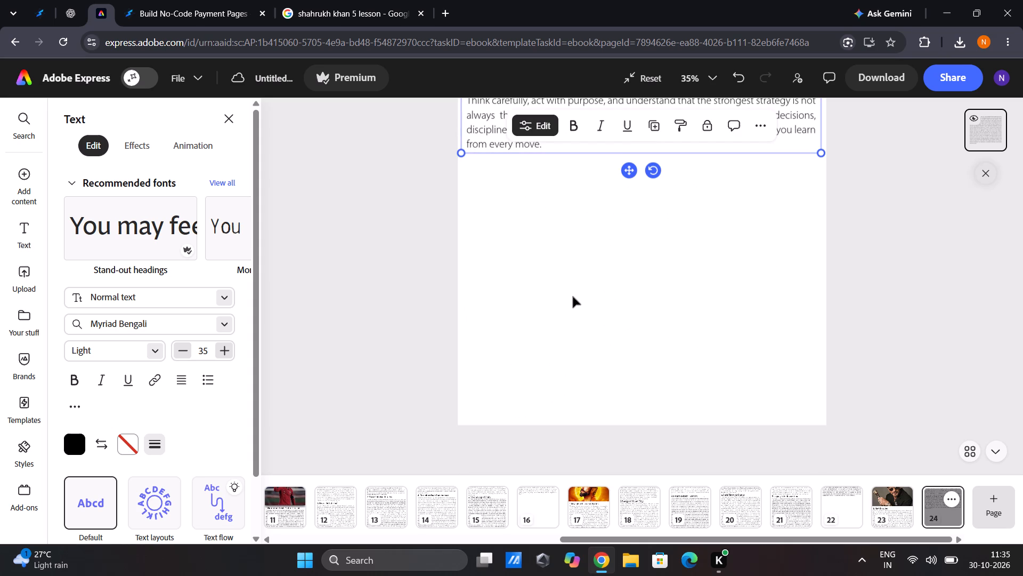
pyautogui.click(573, 297)
pyautogui.doubleClick(573, 297)
# Nudge the Chess Set text box on page 24 slightly toward the upper-left page corner and widen it toward the page's right edge.
pyautogui.scroll(5, 573, 297)
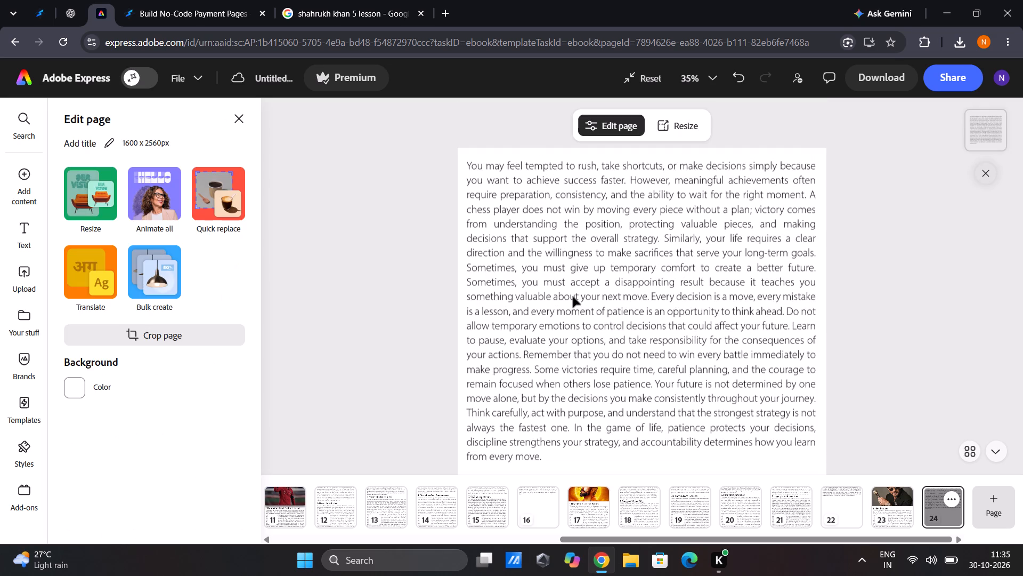
pyautogui.click(599, 286)
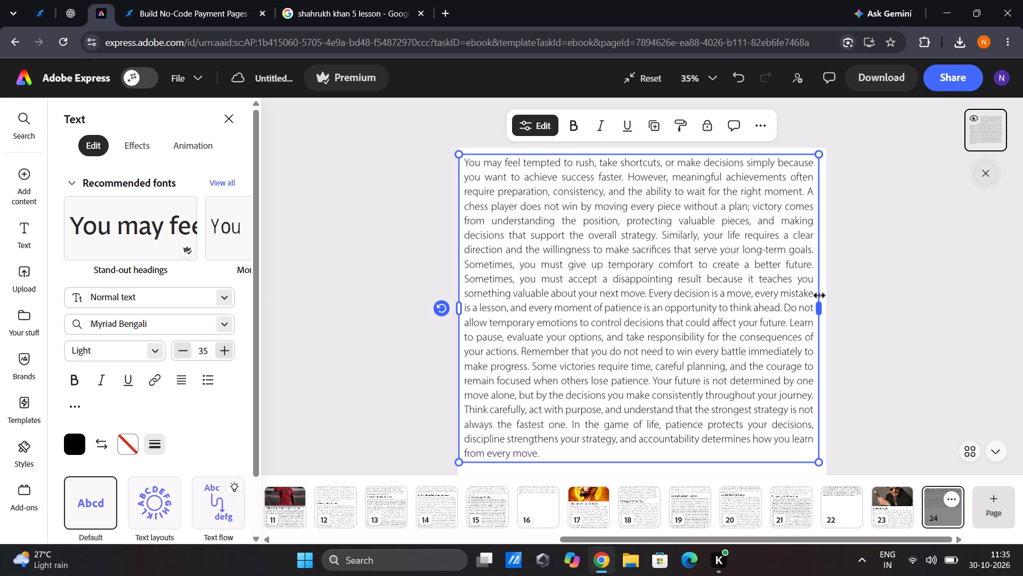
pyautogui.click(820, 299)
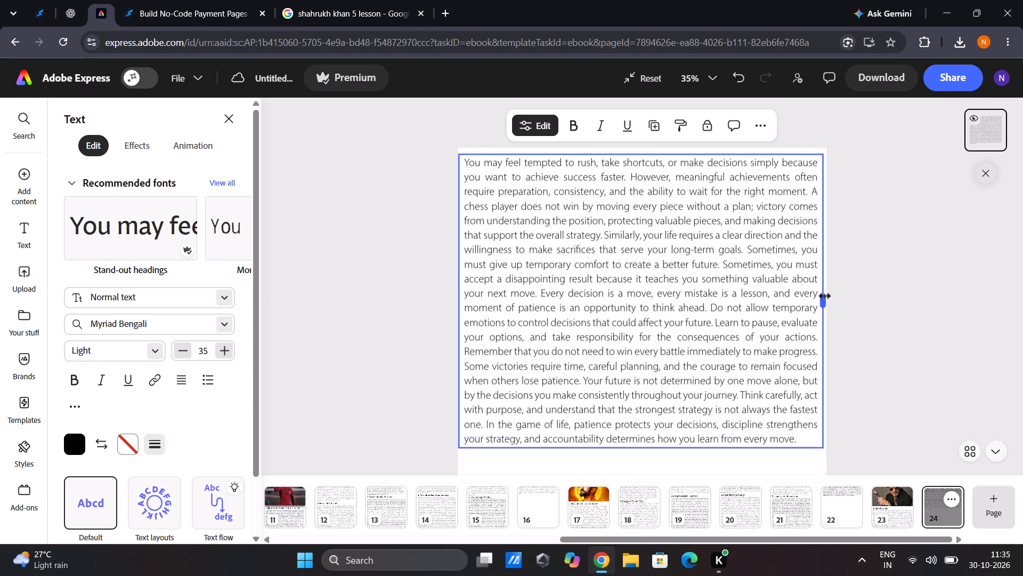
pyautogui.click(845, 314)
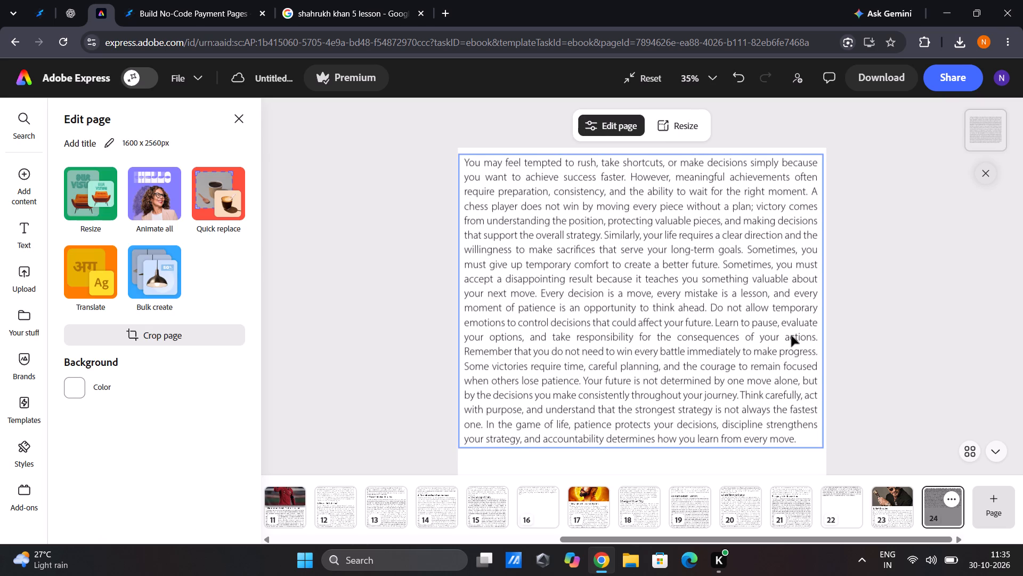
pyautogui.scroll(-5, 791, 335)
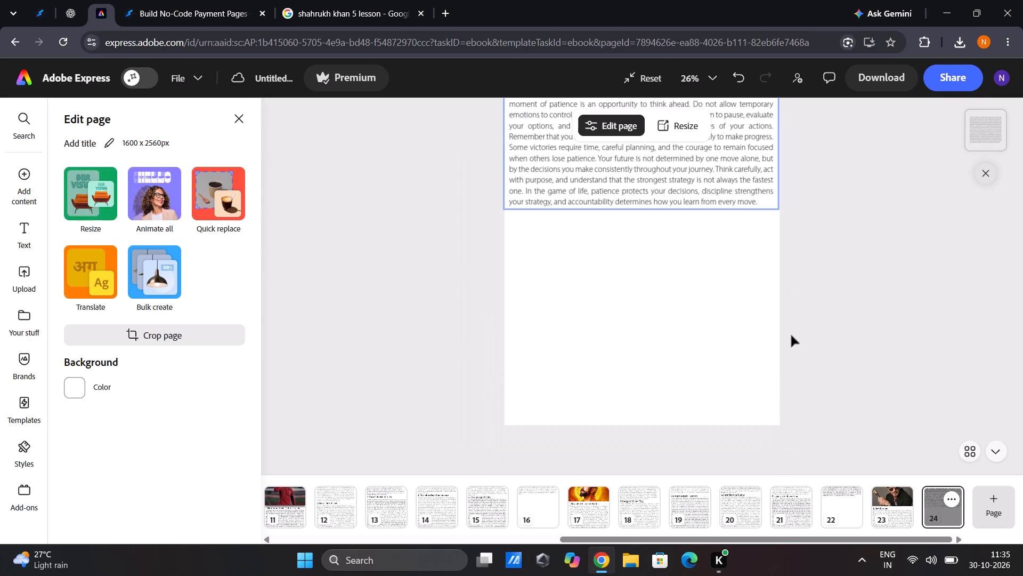
pyautogui.scroll(-6, 791, 335)
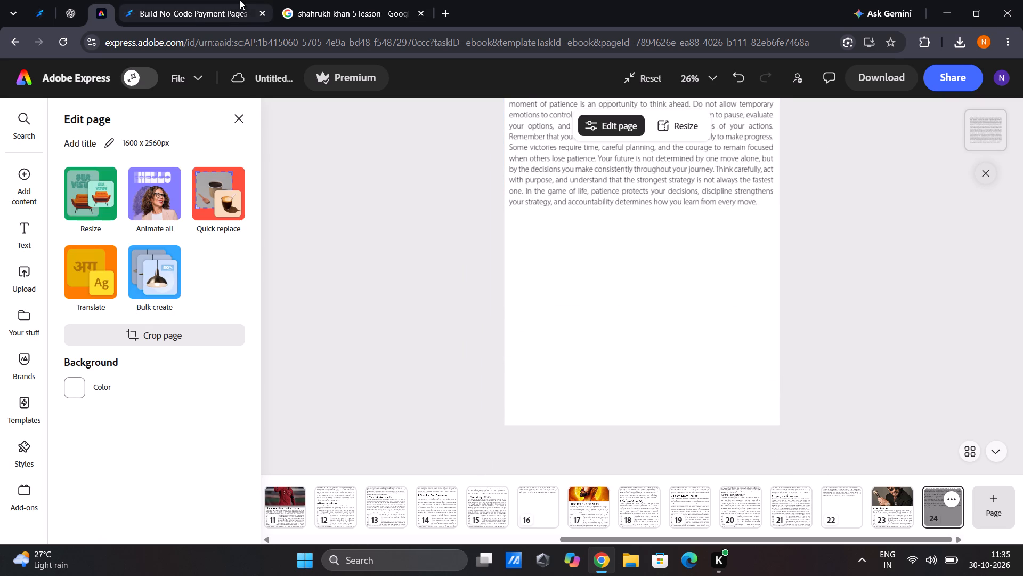
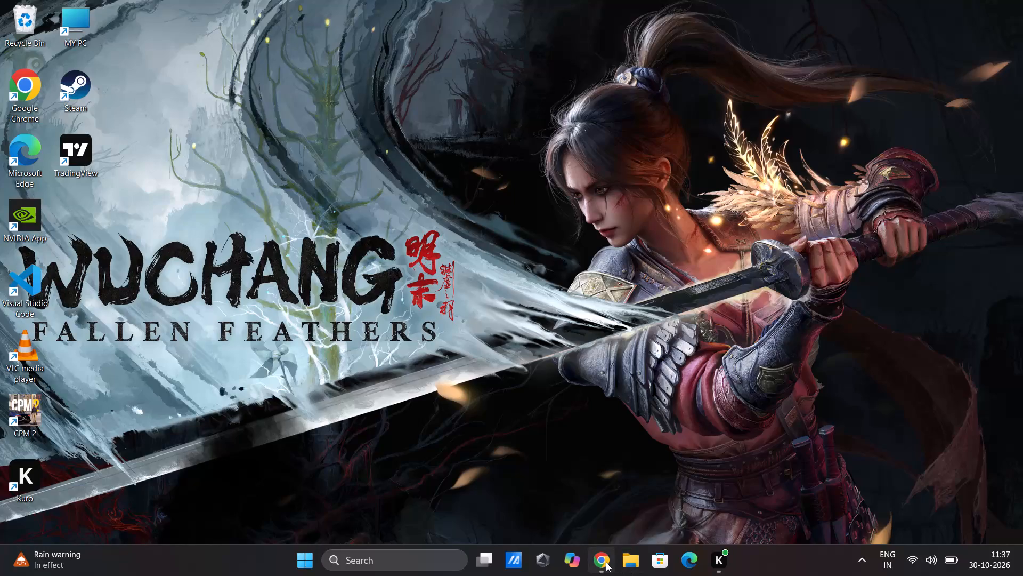
pyautogui.click(606, 562)
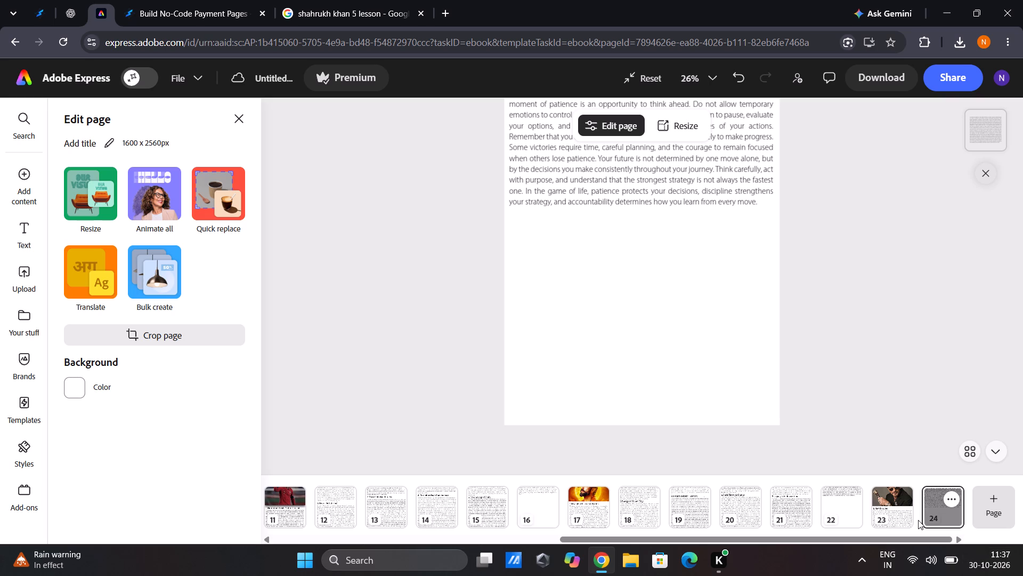
pyautogui.hscroll(-2, 935, 509)
pyautogui.click(347, 4)
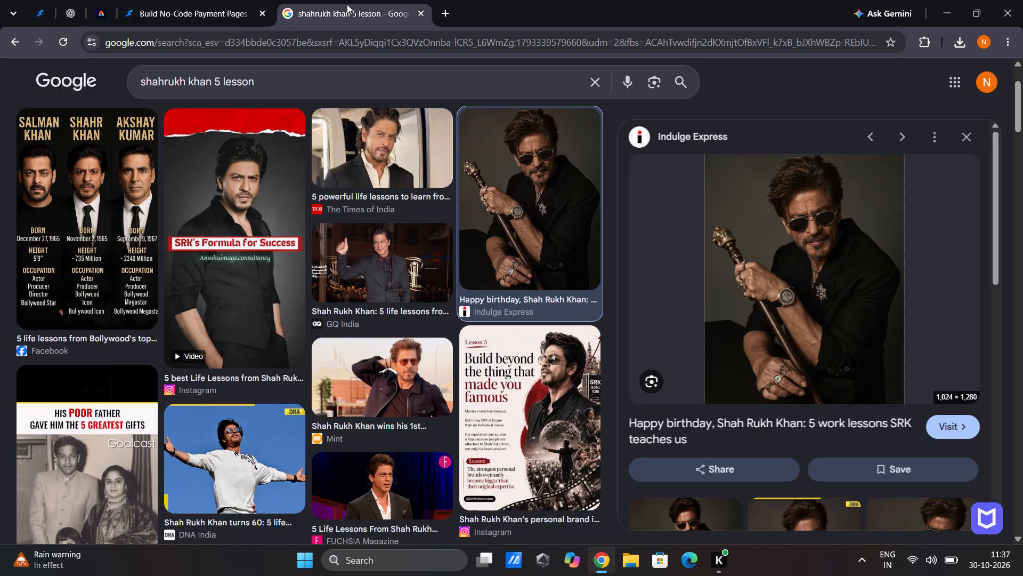
pyautogui.click(20, 41)
pyautogui.click(20, 41)
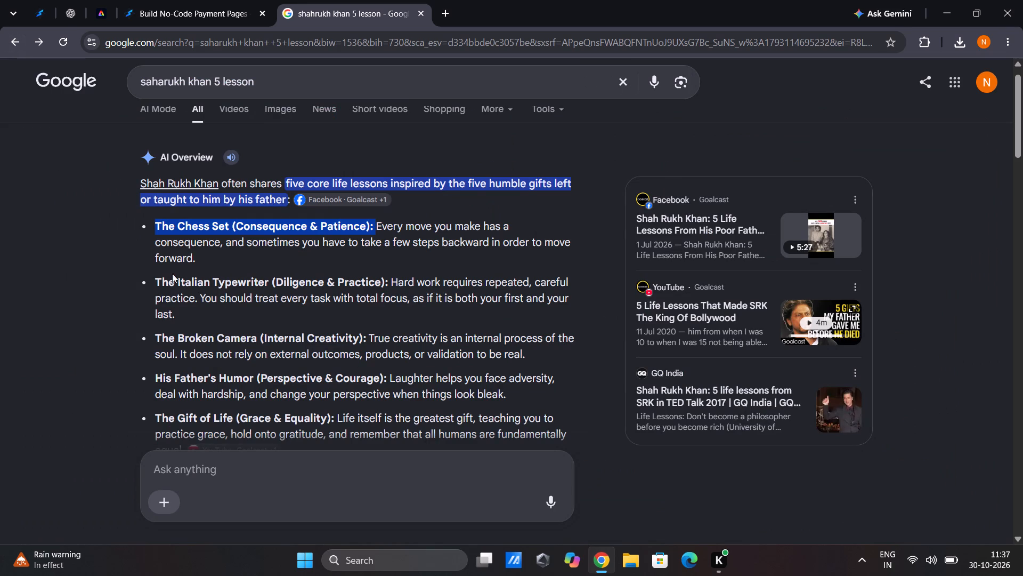
pyautogui.moveTo(148, 276); pyautogui.dragTo(281, 283)
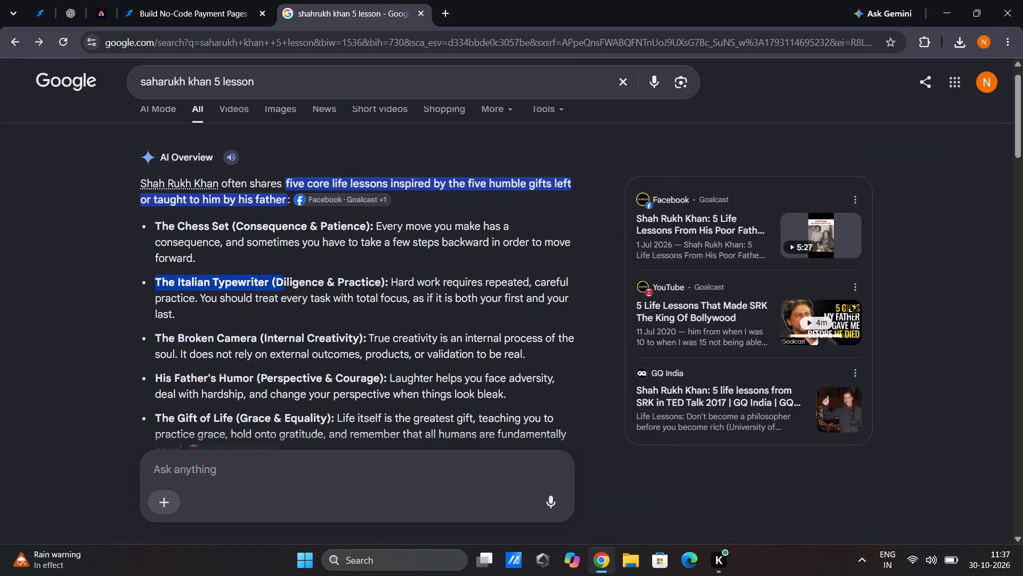
pyautogui.moveTo(281, 283); pyautogui.dragTo(392, 278)
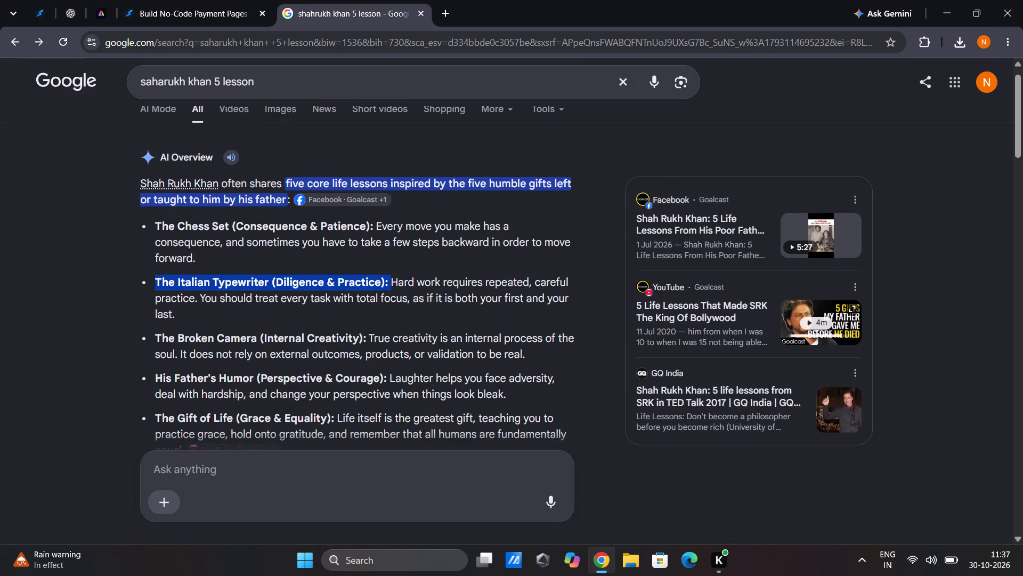
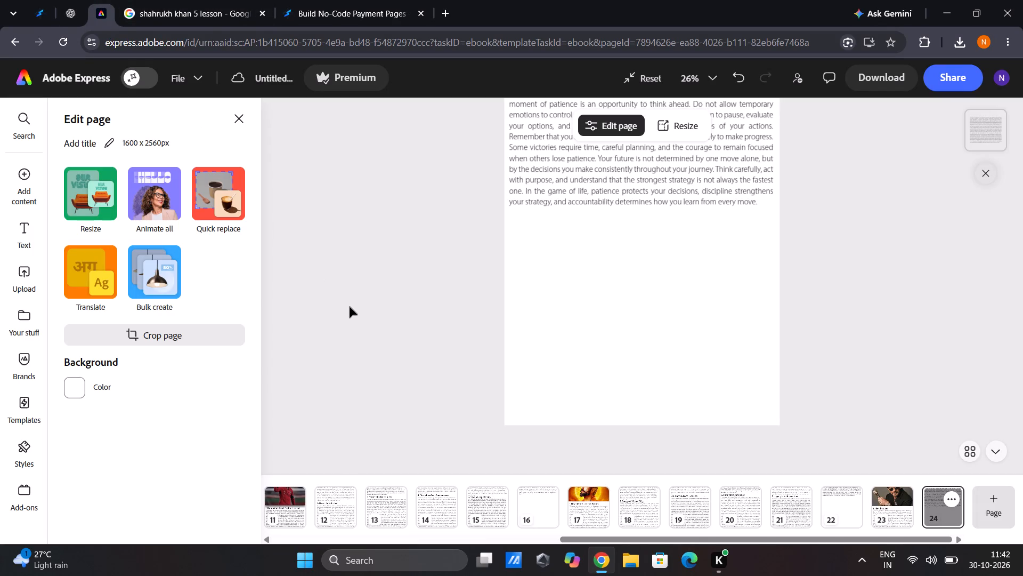
pyautogui.click(20, 234)
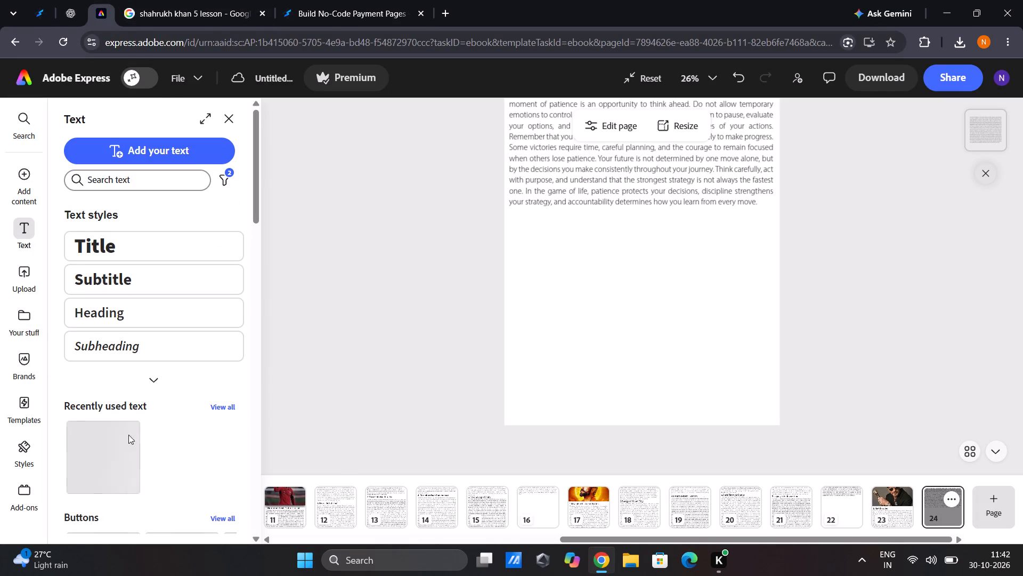
pyautogui.click(119, 440)
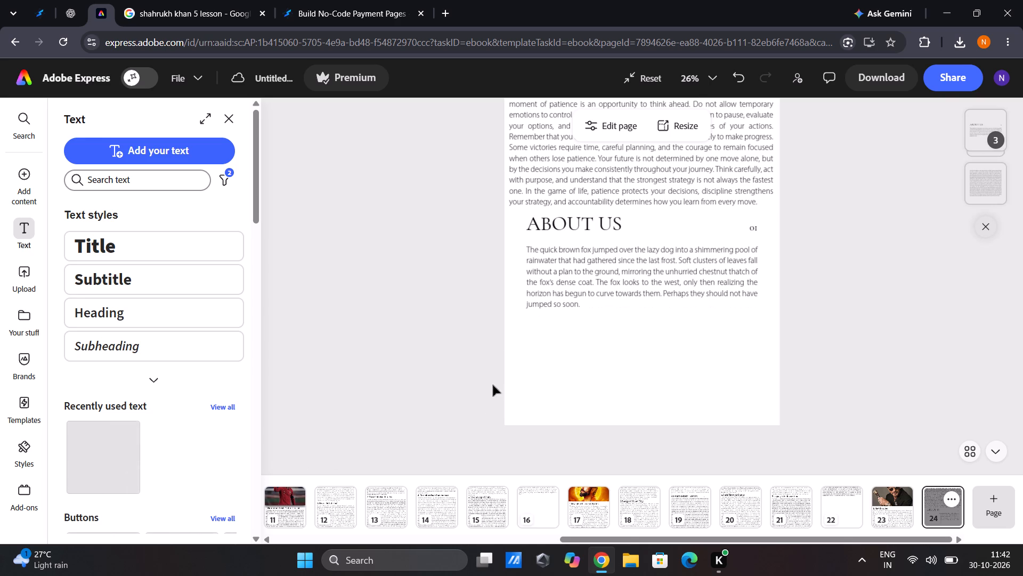
# Replace the "ABOUT US" heading on page 24 with the copied title "The Broken Camera (Internal Creativity):".
pyautogui.click(605, 229)
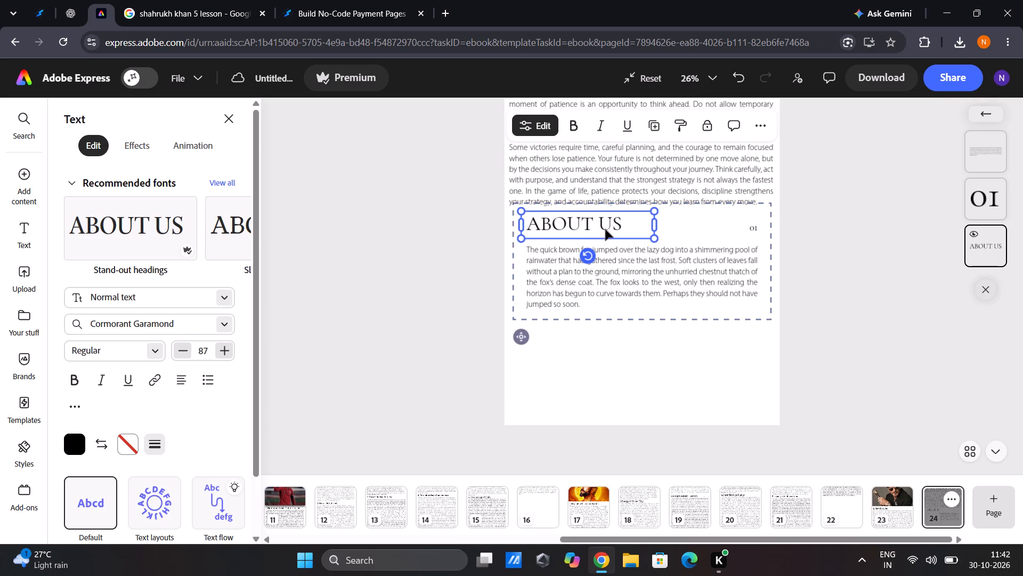
pyautogui.doubleClick(631, 217)
pyautogui.press('BackSpace')
pyautogui.press('BackSpace')
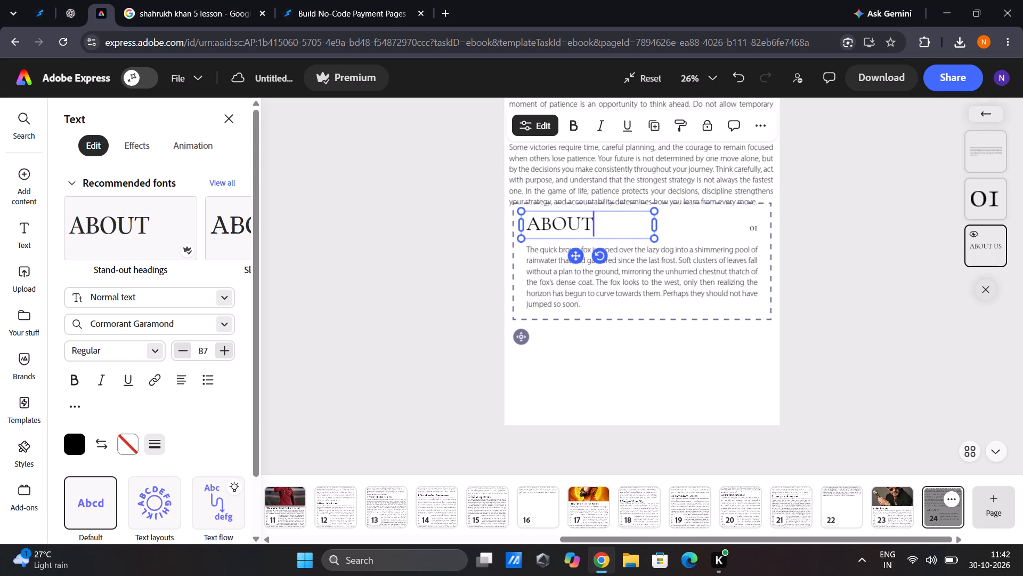
pyautogui.press('BackSpace')
pyautogui.press('BackSpace')
pyautogui.press('BackSpace')
pyautogui.press('BackSpace')
pyautogui.press('BackSpace')
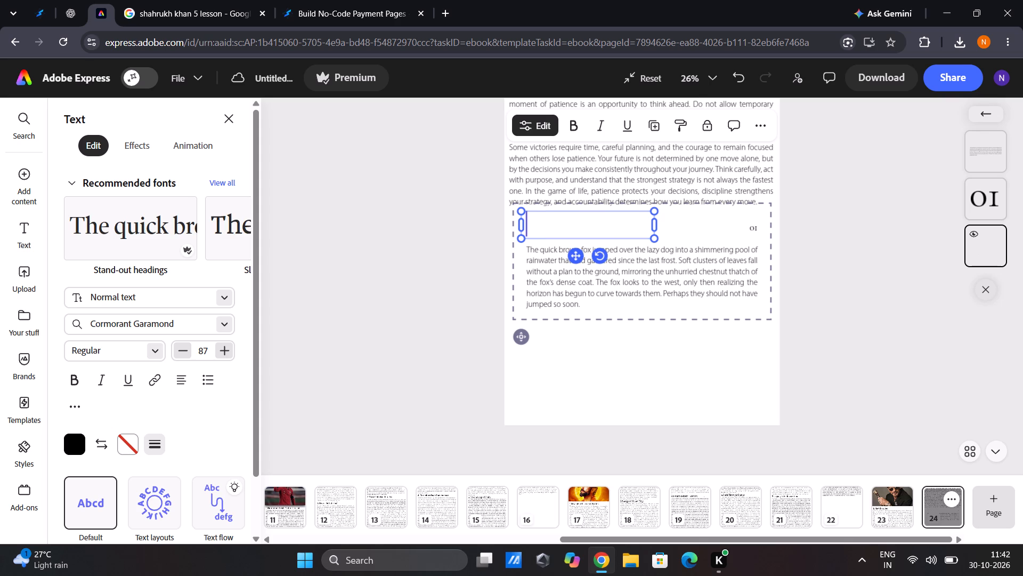
pyautogui.hotkey('ctrl', 'v')
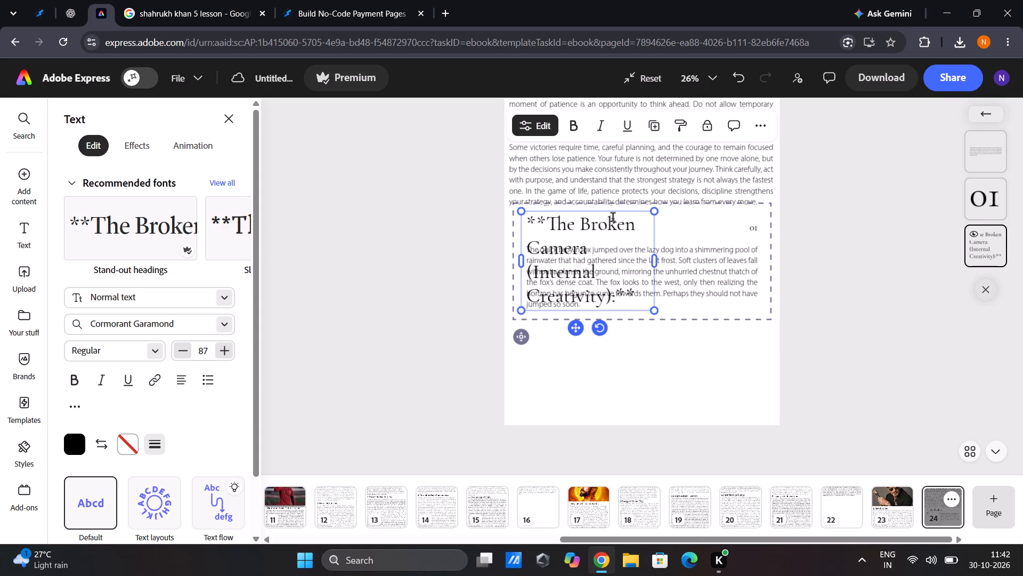
# Remove the two asterisks before the Broken Camera title and widen its text box so it fits on two lines.
pyautogui.click(553, 226)
pyautogui.press('BackSpace')
pyautogui.press('BackSpace')
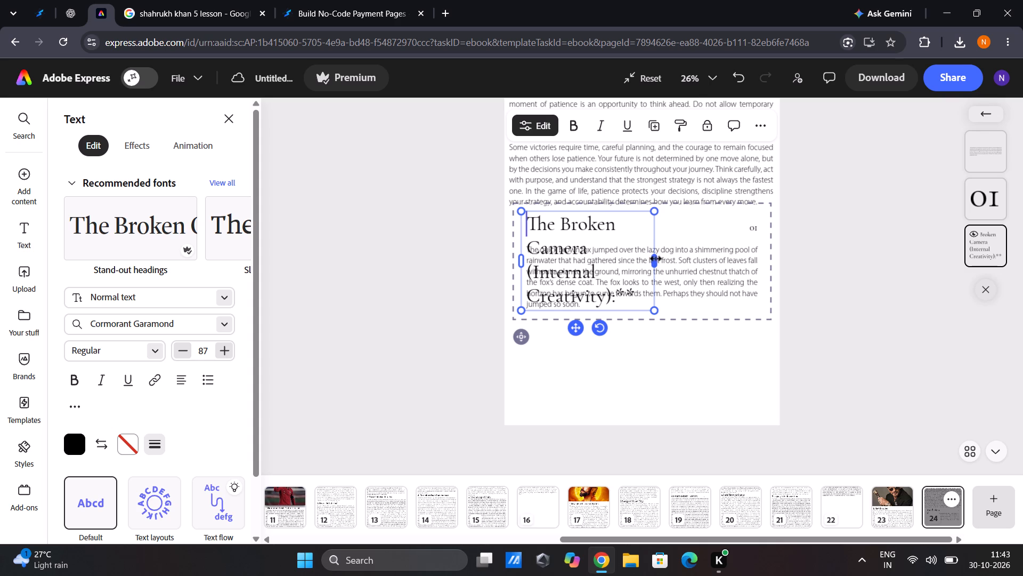
pyautogui.moveTo(655, 258); pyautogui.dragTo(718, 227)
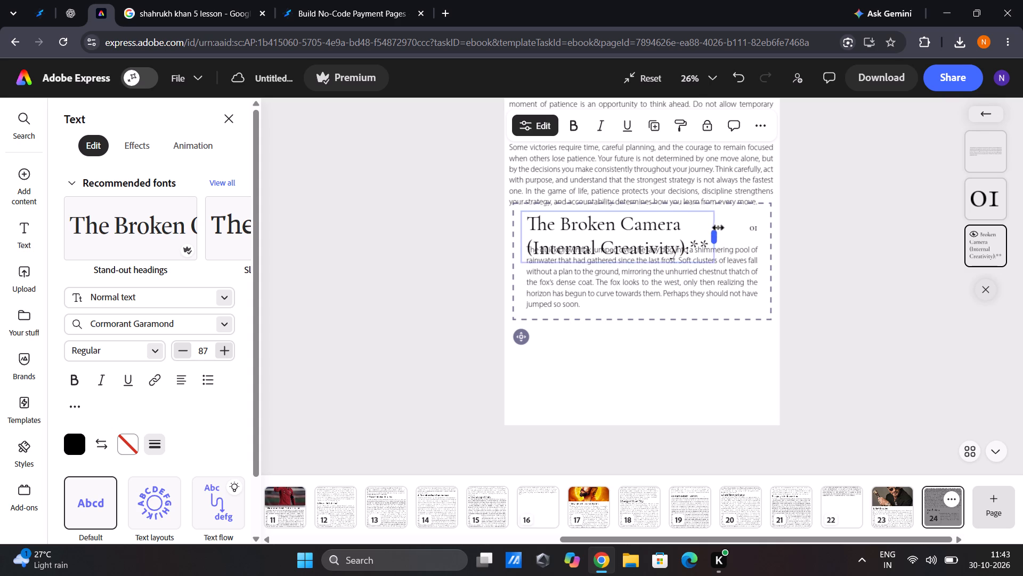
pyautogui.moveTo(718, 227); pyautogui.dragTo(729, 221)
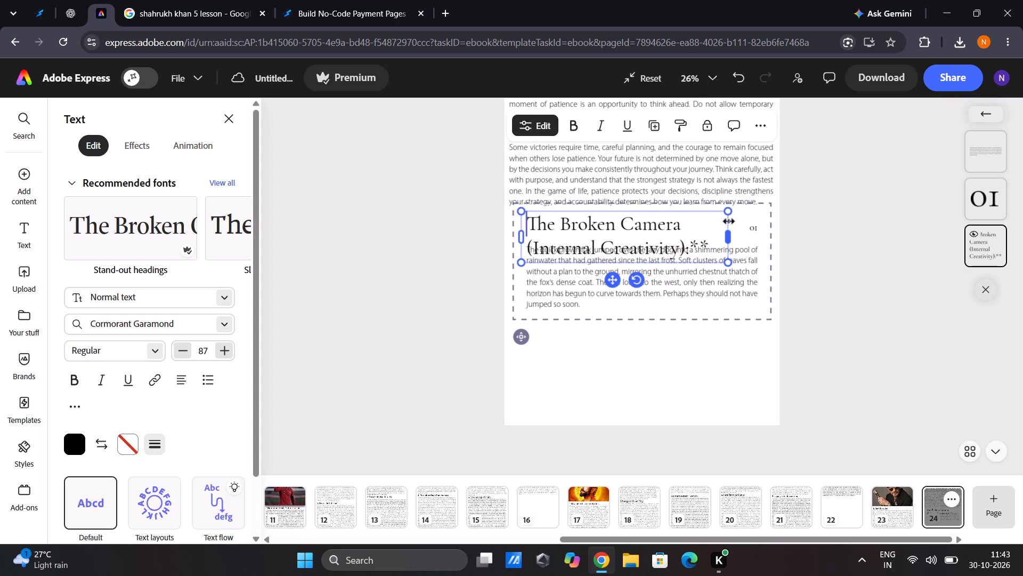
# Delete the trailing "):**" and the opening parenthesis from the Broken Camera title on page 24.
pyautogui.click(709, 246)
pyautogui.press('BackSpace')
pyautogui.press('BackSpace')
pyautogui.press('BackSpace')
pyautogui.press('BackSpace')
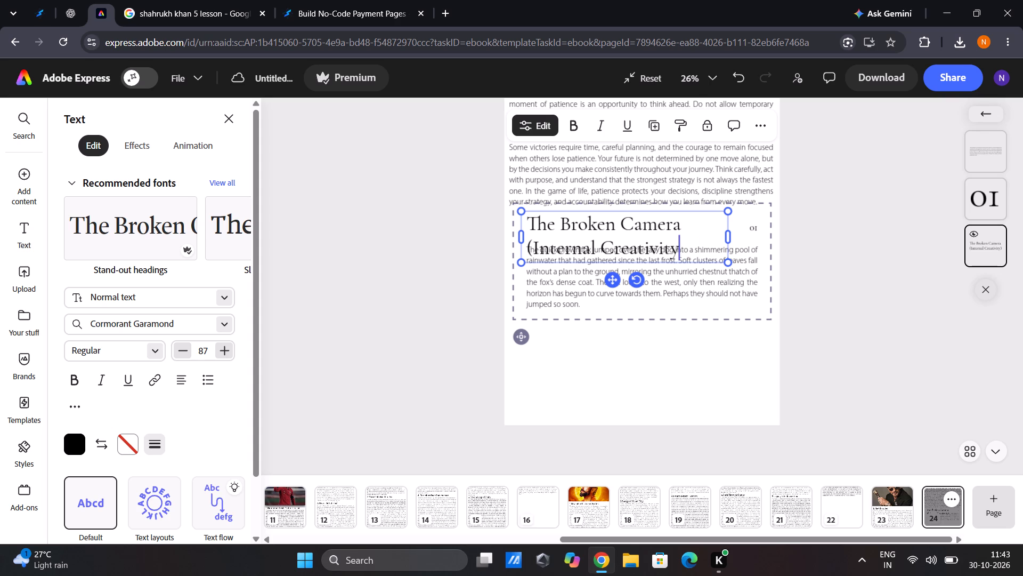
pyautogui.click(535, 250)
pyautogui.press('BackSpace')
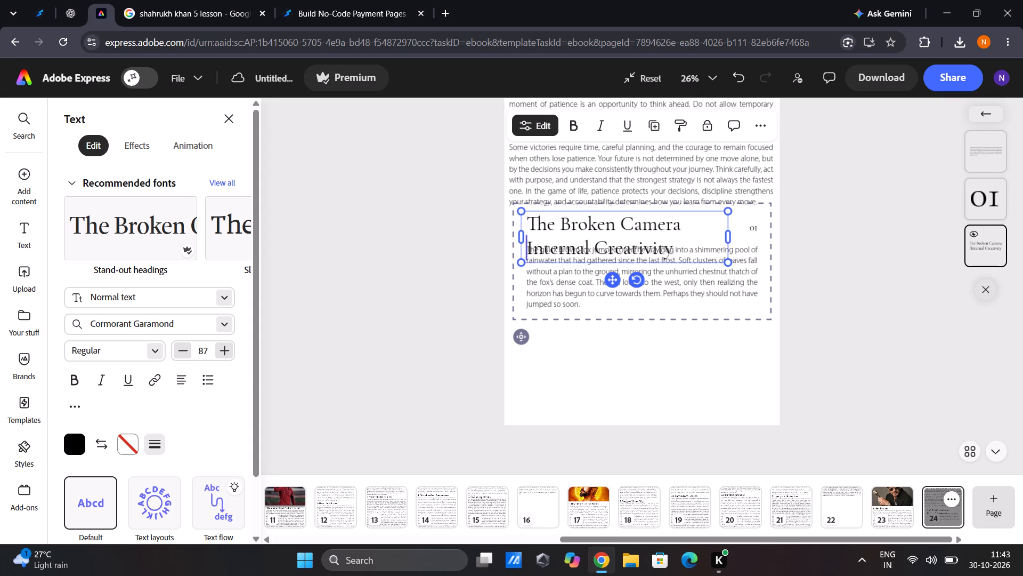
# Reduce the page 24 title's font size to 70.
pyautogui.click(180, 352)
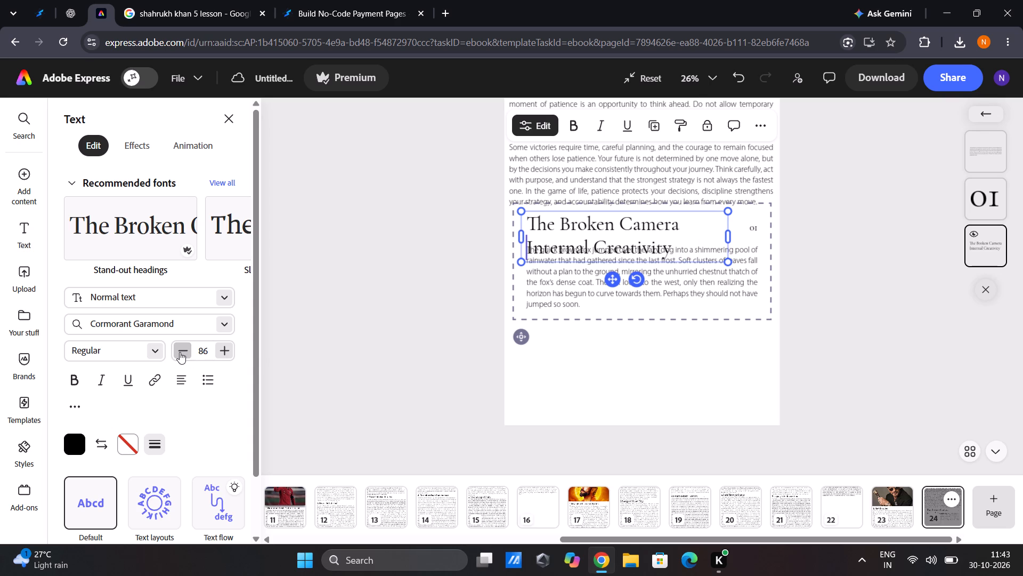
pyautogui.click(180, 352)
pyautogui.click(180, 352)
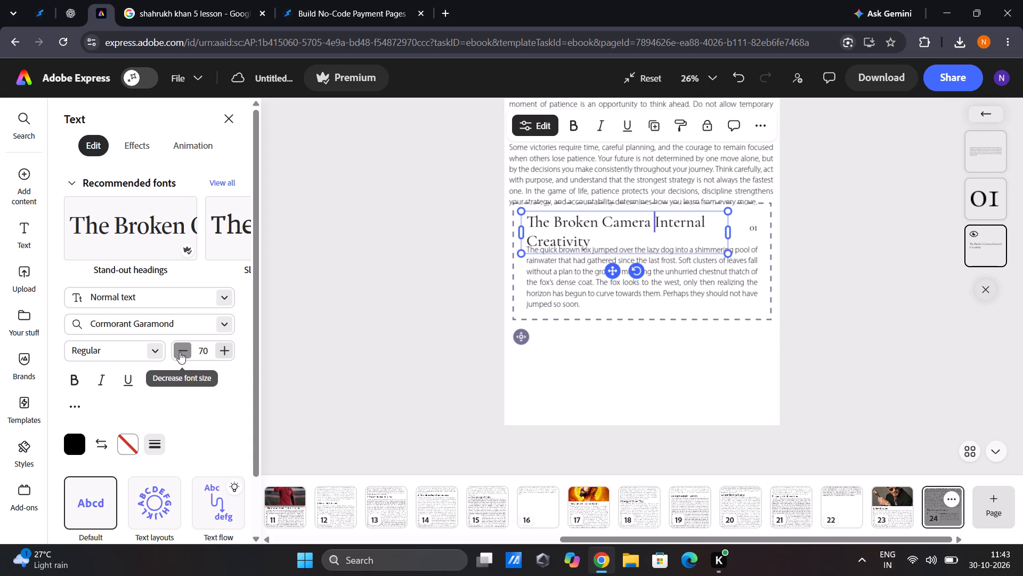
pyautogui.click(180, 352)
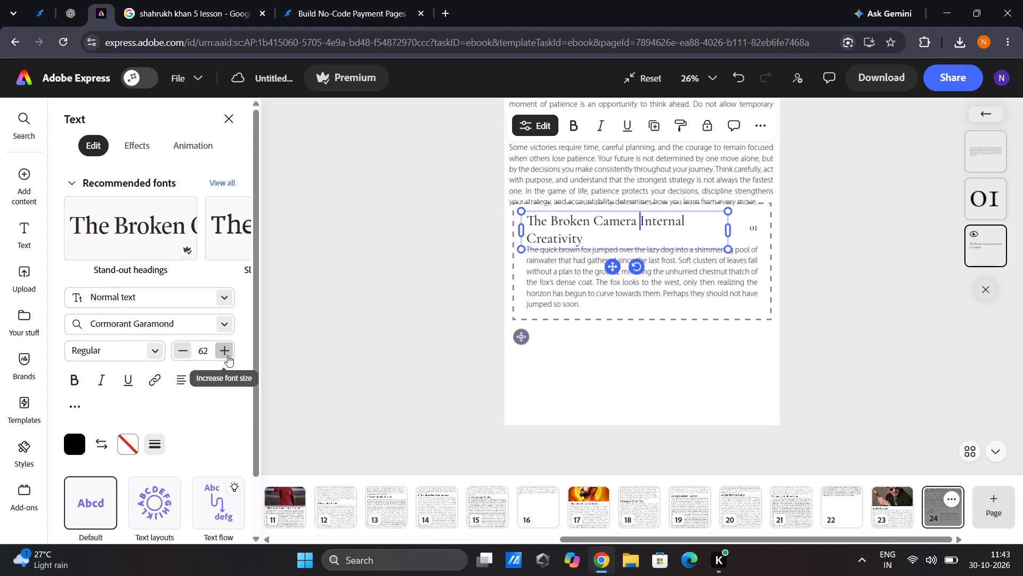
pyautogui.click(225, 351)
pyautogui.click(225, 351)
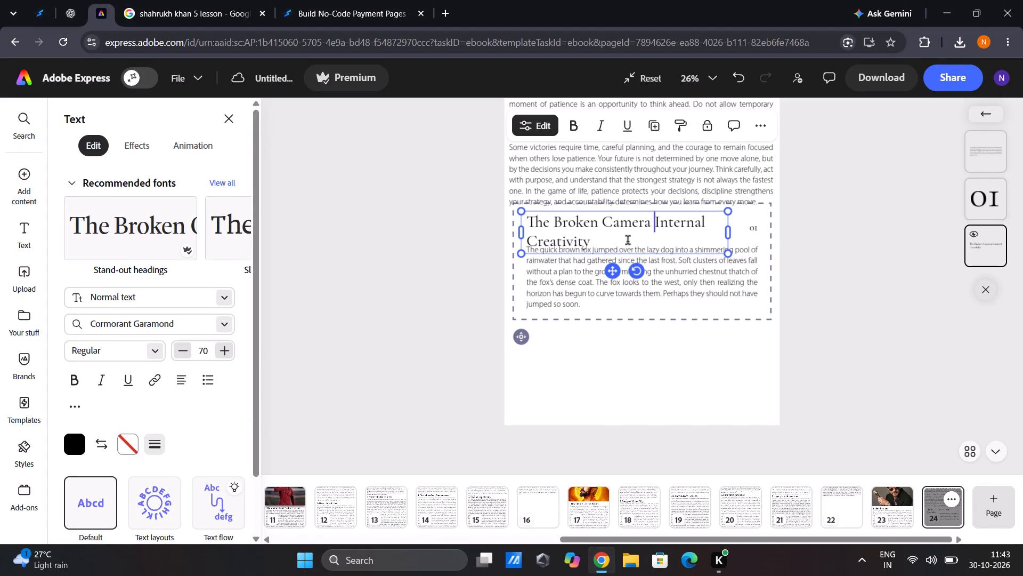
# Remove "The Broken Camera" from the title and put "2." in front, making the heading "2.Internal Creativity".
pyautogui.press('BackSpace')
pyautogui.press('BackSpace')
pyautogui.press('BackSpace')
pyautogui.press('BackSpace')
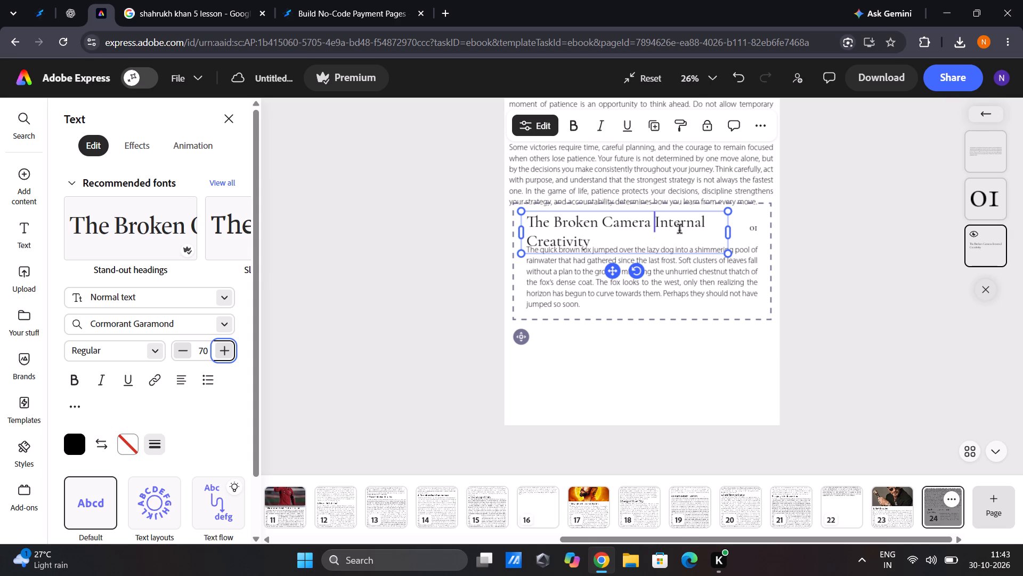
pyautogui.click(657, 226)
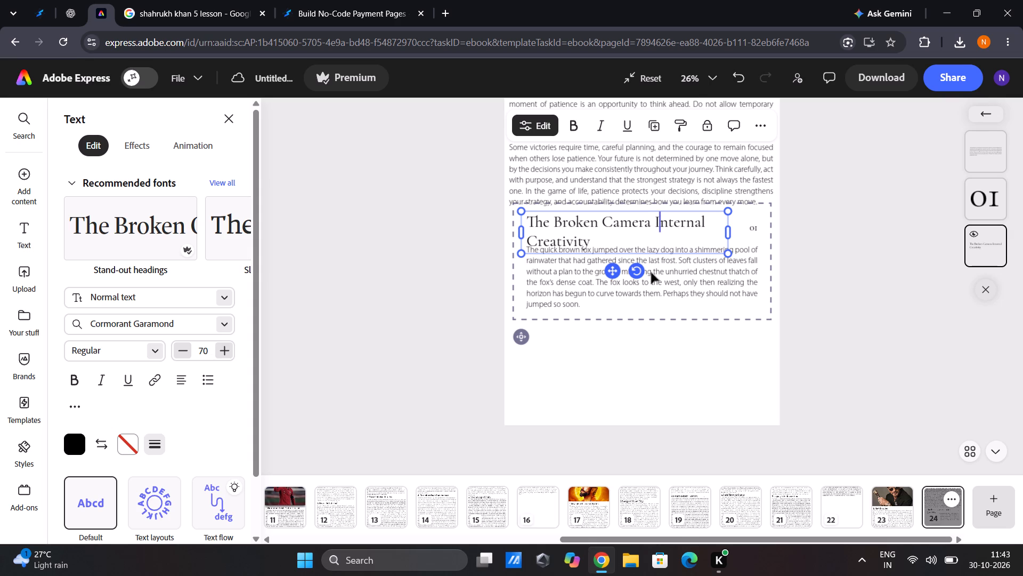
pyautogui.press('Left')
pyautogui.press('BackSpace')
pyautogui.press('BackSpace')
pyautogui.press('BackSpace')
pyautogui.press('BackSpace')
pyautogui.press('BackSpace')
pyautogui.press('BackSpace')
pyautogui.press('BackSpace')
pyautogui.press('BackSpace')
pyautogui.press('BackSpace')
pyautogui.press('BackSpace')
pyautogui.press('BackSpace')
pyautogui.press('BackSpace')
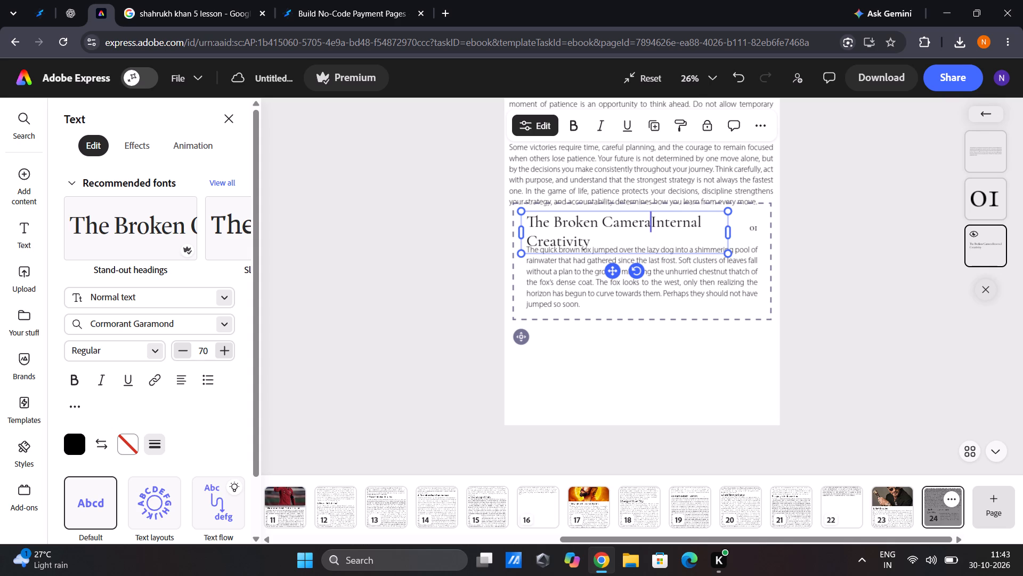
pyautogui.press('BackSpace')
pyautogui.press('BackSpace')
pyautogui.press('BackSpace')
pyautogui.press('BackSpace')
pyautogui.press('BackSpace')
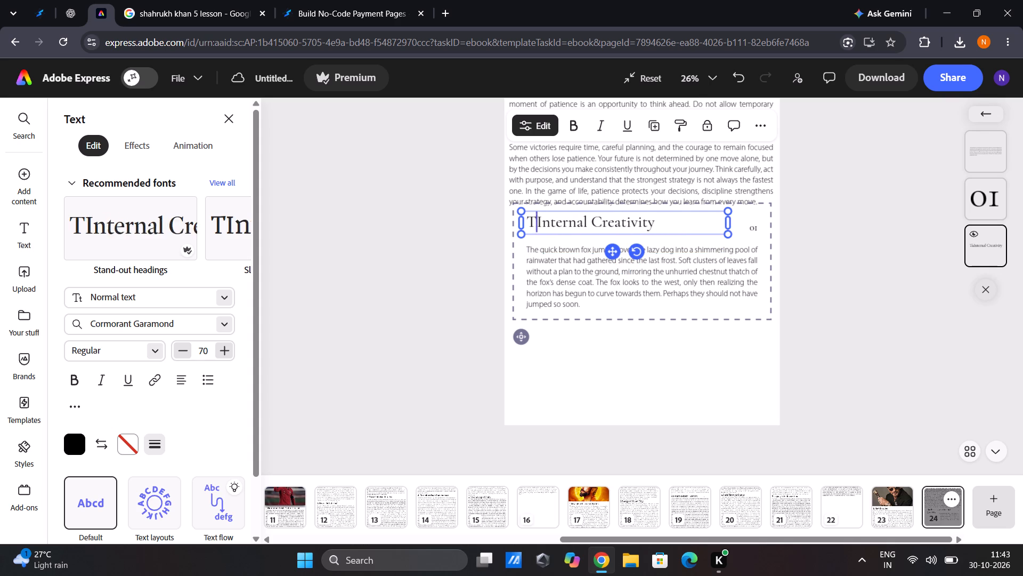
pyautogui.press('BackSpace')
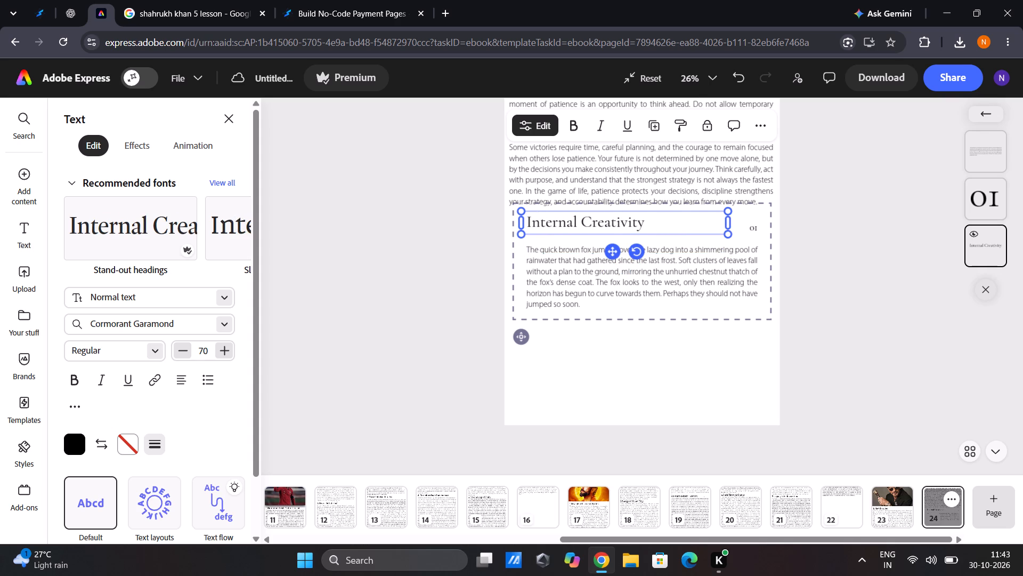
pyautogui.press('2')
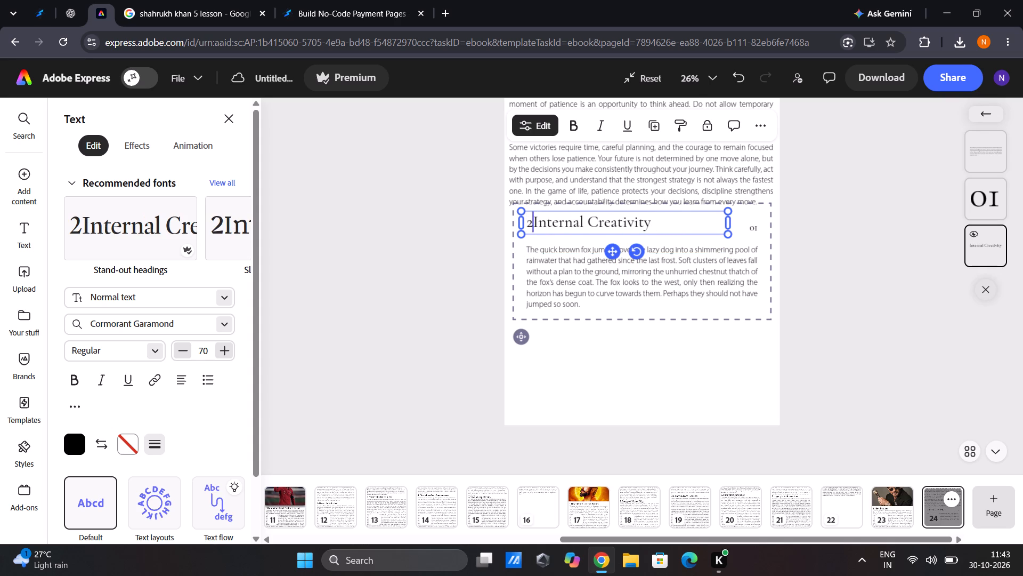
pyautogui.press('.')
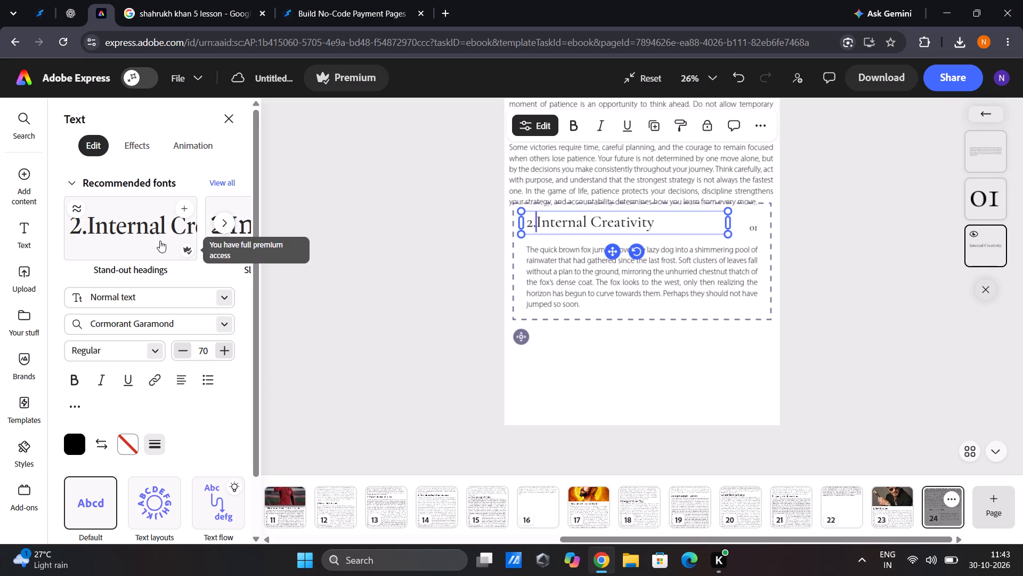
# Apply the "Stand-out headings" recommended font to the "2.Internal Creativity" heading.
pyautogui.click(160, 241)
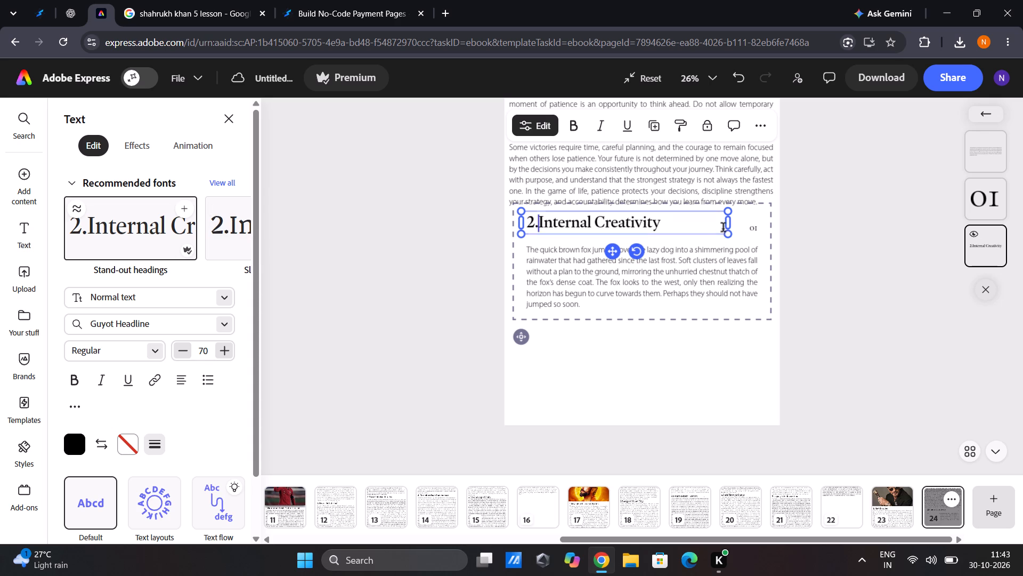
# Delete the "01" number beside the "2.Internal Creativity" heading.
pyautogui.click(756, 225)
pyautogui.click(756, 225)
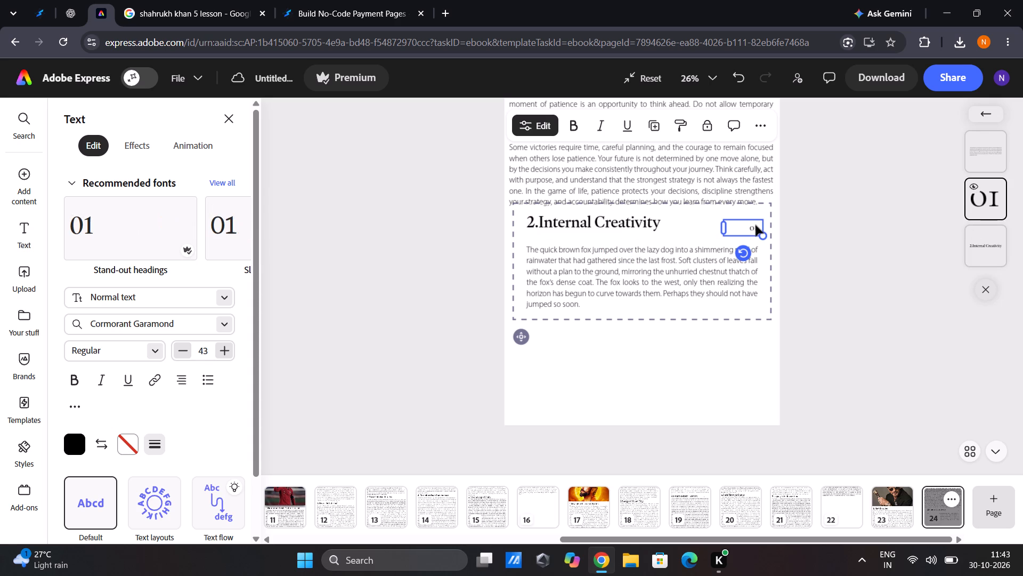
pyautogui.press('BackSpace')
# Move the placeholder paragraph slightly up and align the "2.Internal Creativity" heading with the left edge of the text above.
pyautogui.moveTo(702, 275); pyautogui.dragTo(699, 266)
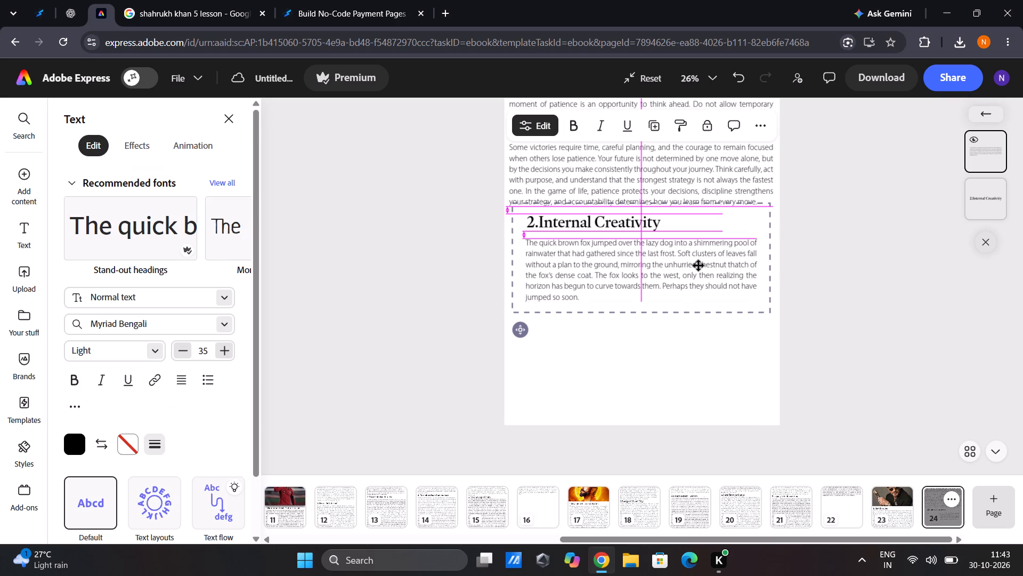
pyautogui.moveTo(699, 266); pyautogui.dragTo(699, 266)
pyautogui.moveTo(662, 223); pyautogui.dragTo(651, 223)
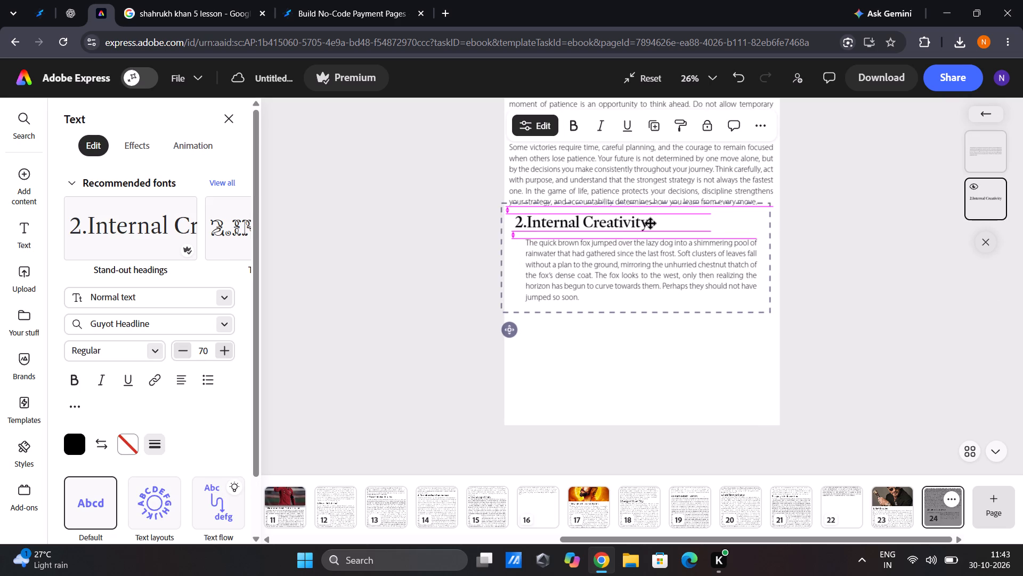
pyautogui.moveTo(651, 223); pyautogui.dragTo(647, 225)
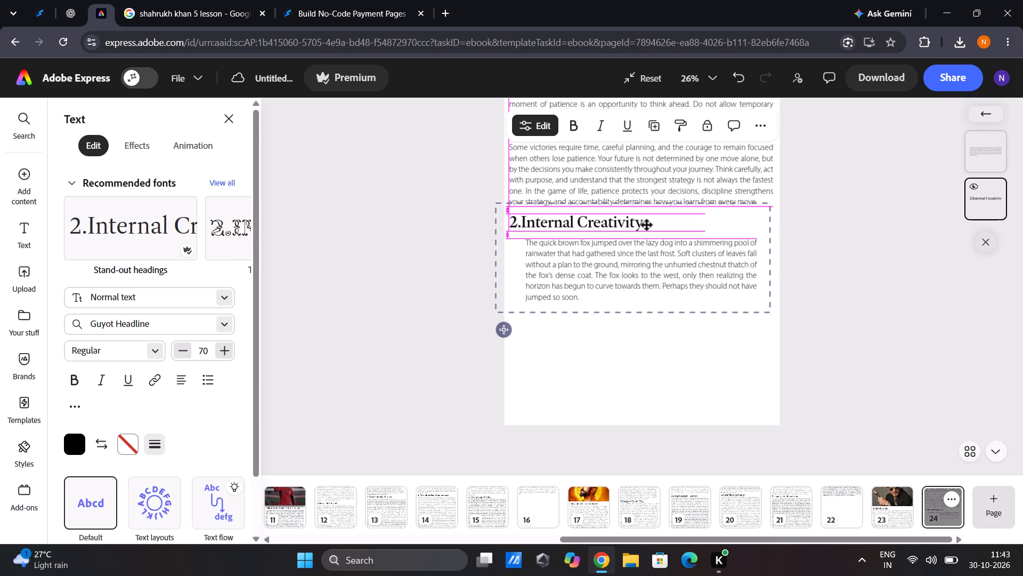
pyautogui.moveTo(647, 225); pyautogui.dragTo(646, 223)
# Place the placeholder paragraph directly under the heading, left-aligned with it, and widen its box to match the text above.
pyautogui.moveTo(667, 254); pyautogui.dragTo(667, 255)
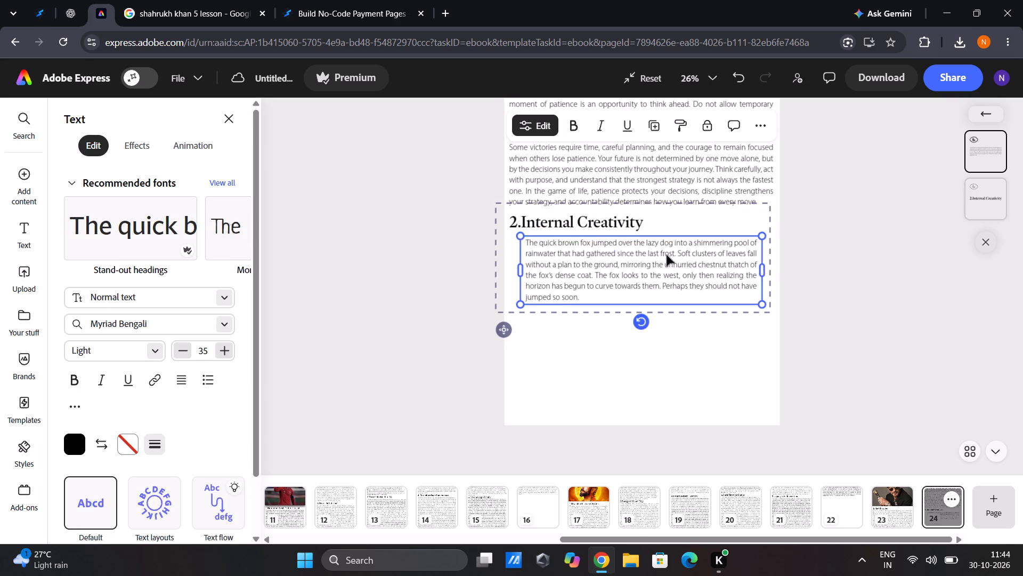
pyautogui.moveTo(667, 255); pyautogui.dragTo(648, 250)
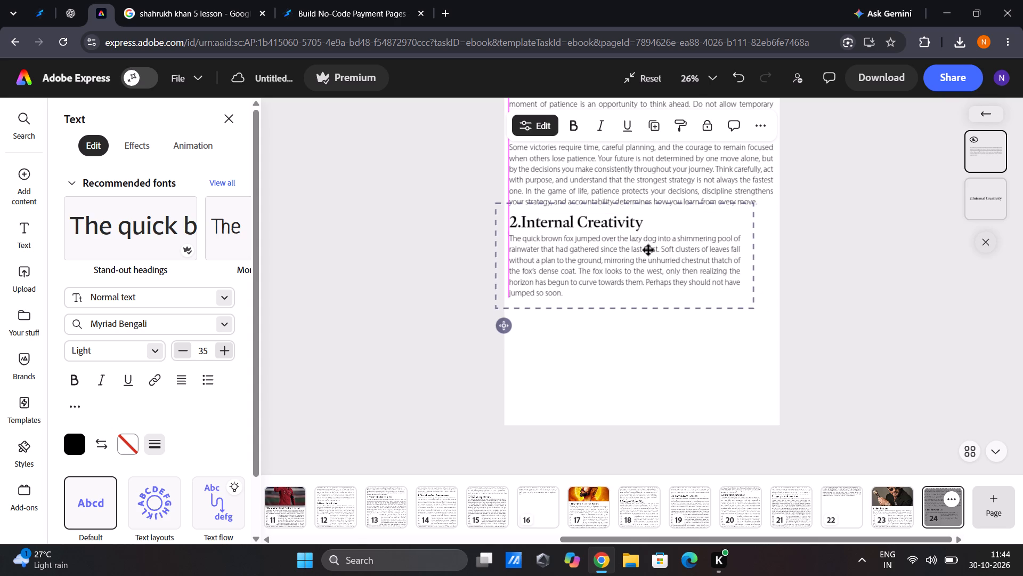
pyautogui.moveTo(648, 250); pyautogui.dragTo(649, 249)
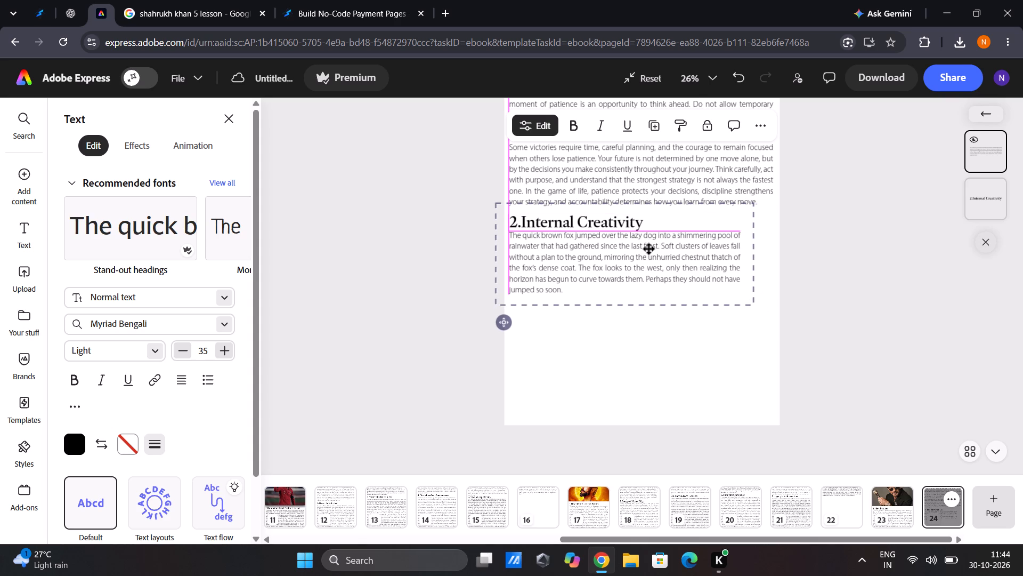
pyautogui.moveTo(649, 249); pyautogui.dragTo(649, 250)
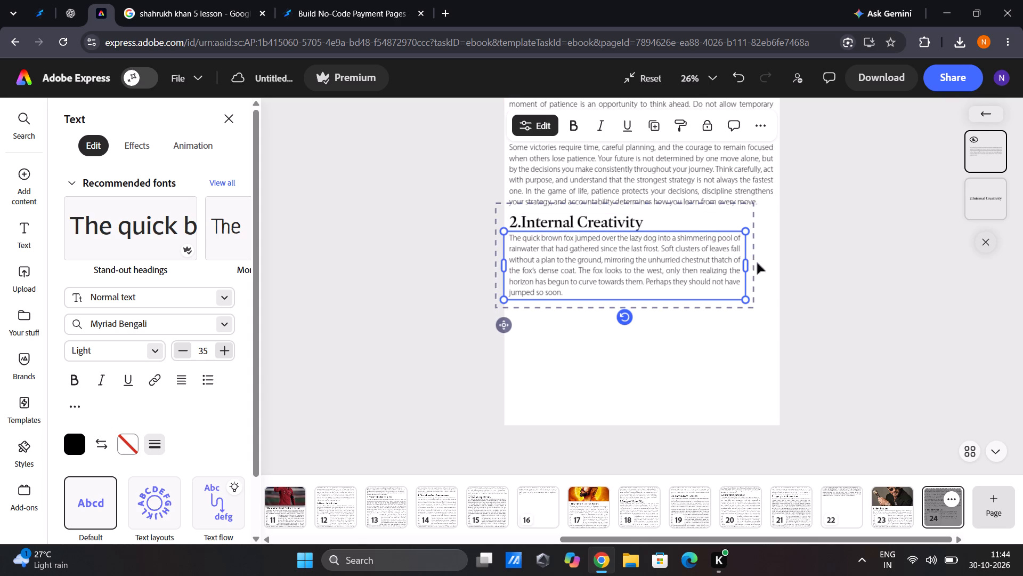
pyautogui.moveTo(748, 265); pyautogui.dragTo(778, 261)
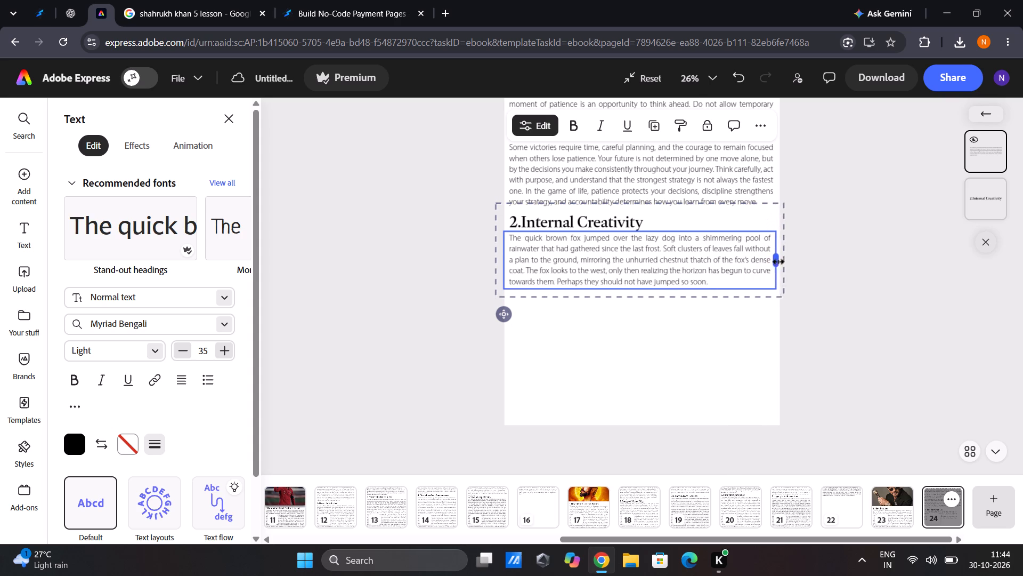
pyautogui.moveTo(778, 261); pyautogui.dragTo(779, 260)
# Clear all the placeholder text from the paragraph under "2.Internal Creativity".
pyautogui.click(744, 261)
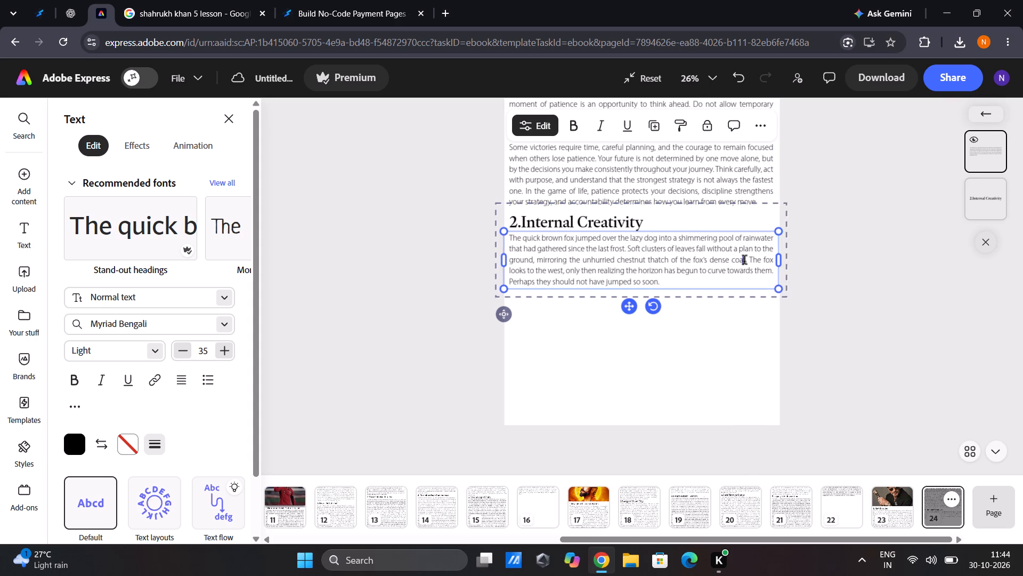
pyautogui.click(744, 261)
pyautogui.hotkey('ctrl', 'a')
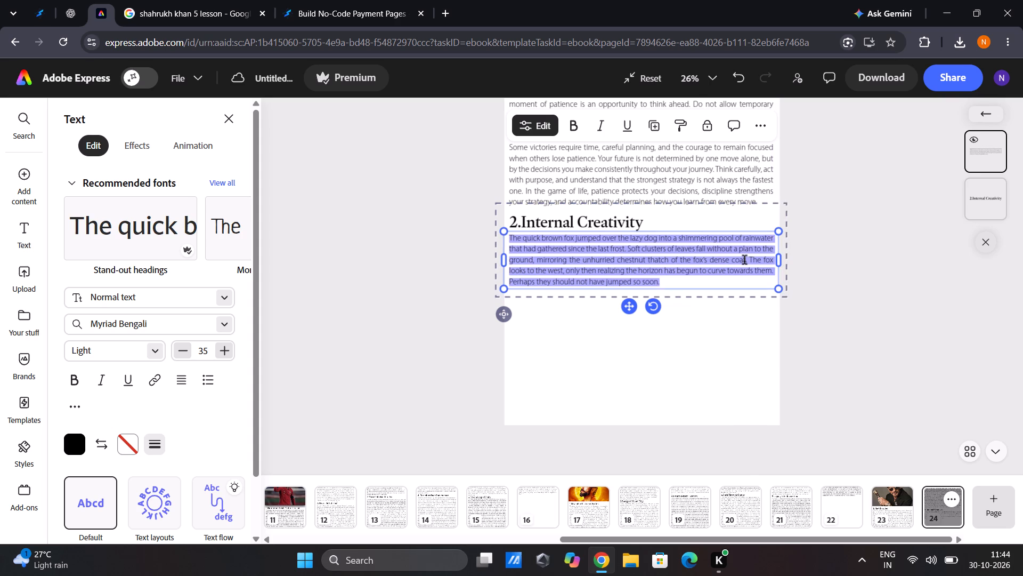
pyautogui.press('BackSpace')
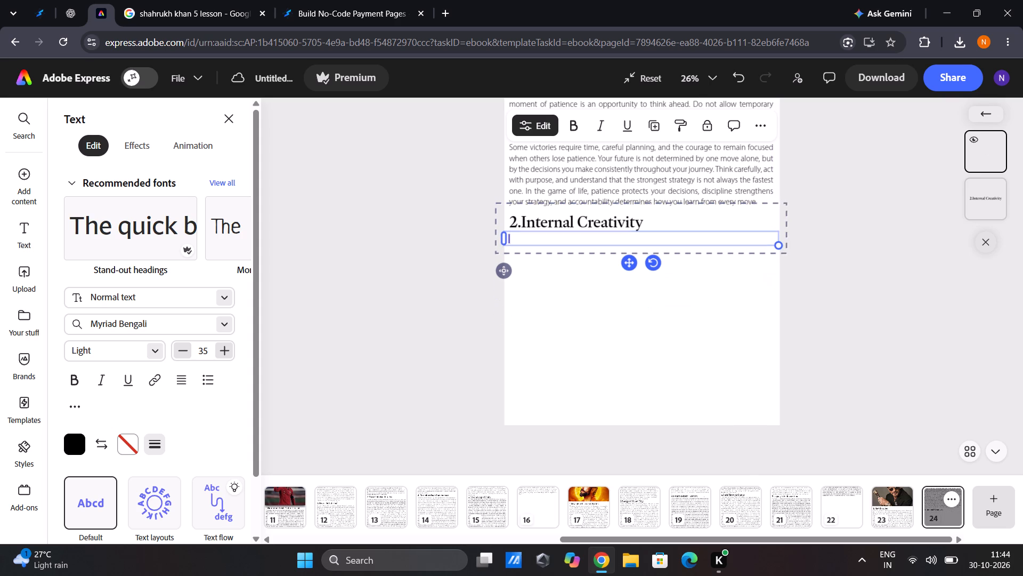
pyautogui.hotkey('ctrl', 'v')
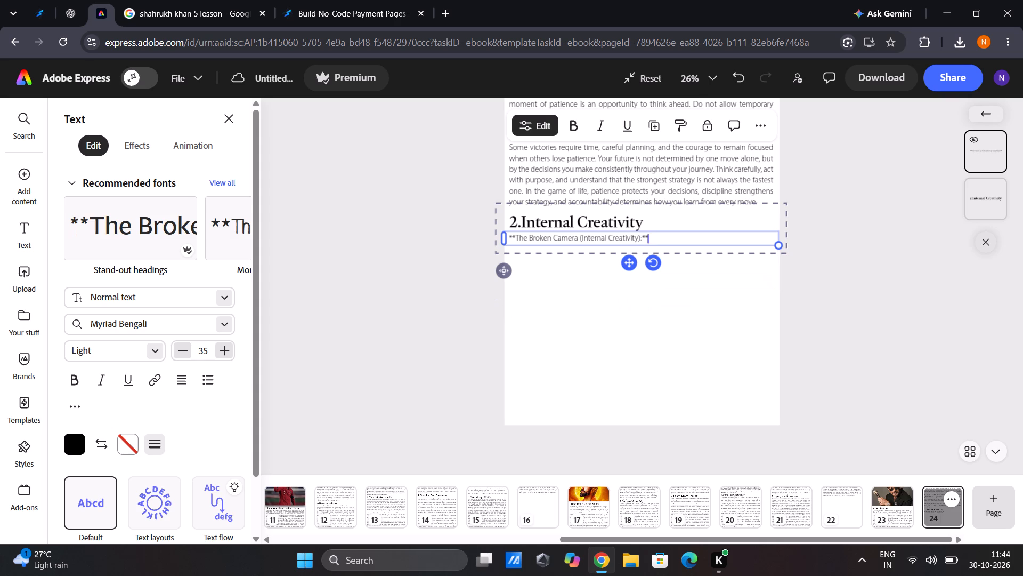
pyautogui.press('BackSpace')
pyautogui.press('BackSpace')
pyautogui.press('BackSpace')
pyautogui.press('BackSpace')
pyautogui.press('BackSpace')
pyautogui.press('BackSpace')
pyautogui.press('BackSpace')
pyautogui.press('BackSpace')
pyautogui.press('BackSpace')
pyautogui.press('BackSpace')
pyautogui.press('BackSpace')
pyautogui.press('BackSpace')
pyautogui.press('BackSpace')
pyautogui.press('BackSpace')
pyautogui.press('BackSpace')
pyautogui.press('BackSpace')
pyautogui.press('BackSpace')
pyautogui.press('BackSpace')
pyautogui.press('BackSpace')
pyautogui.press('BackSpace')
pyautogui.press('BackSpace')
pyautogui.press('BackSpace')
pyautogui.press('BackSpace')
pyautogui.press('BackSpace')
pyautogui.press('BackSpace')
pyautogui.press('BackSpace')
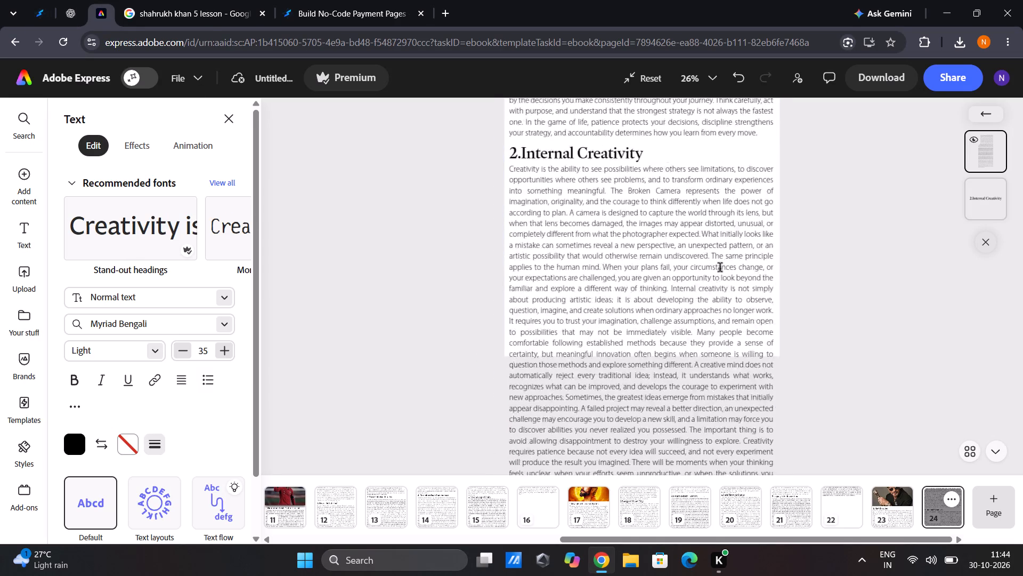
pyautogui.scroll(-3, 720, 269)
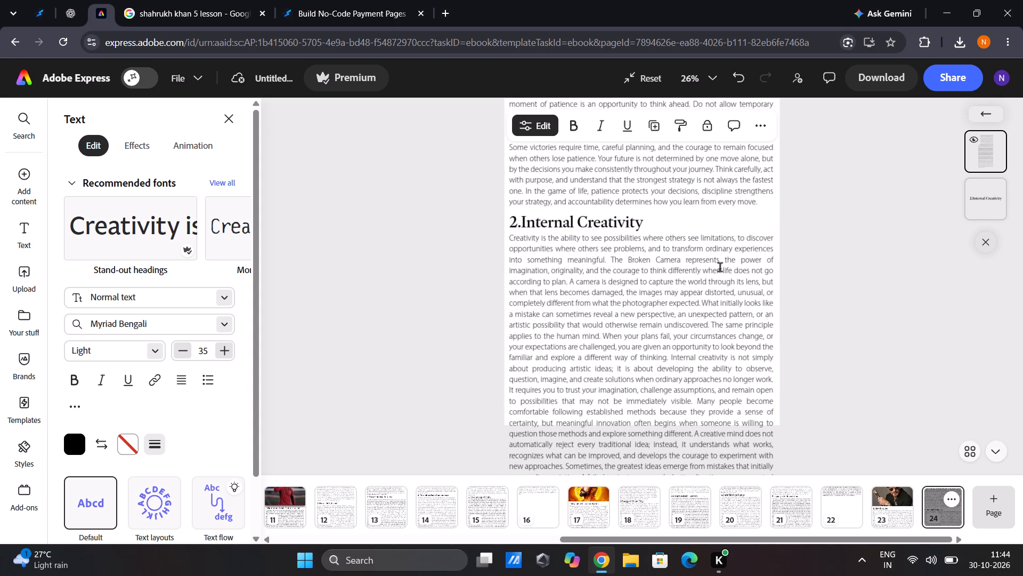
pyautogui.scroll(-2, 720, 269)
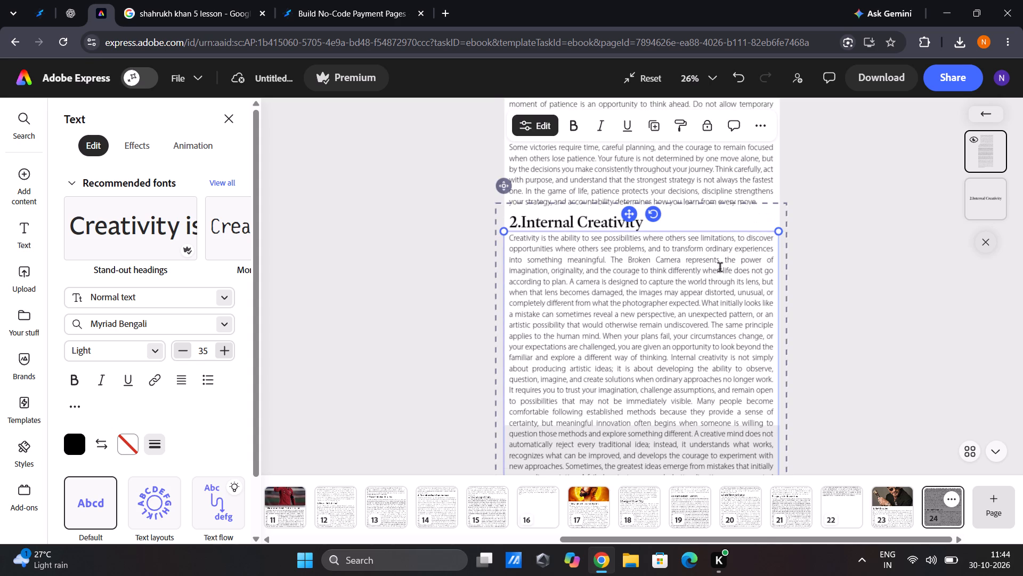
pyautogui.press('Down')
pyautogui.press('Down')
pyautogui.press('Down')
pyautogui.press('Down')
pyautogui.press('Down')
pyautogui.press('Up')
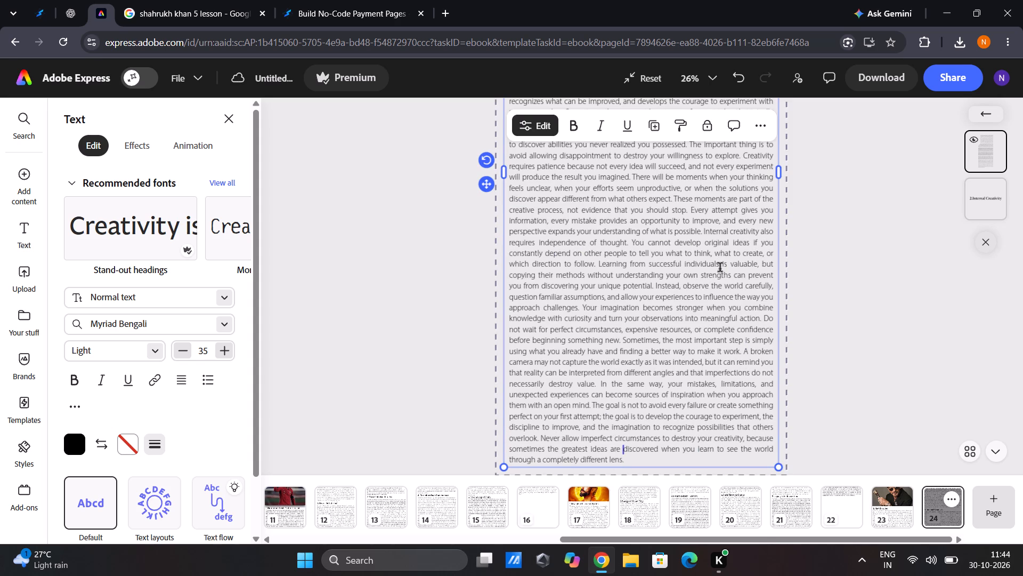
pyautogui.press('Up')
pyautogui.press('Up')
pyautogui.scroll(2, 720, 269)
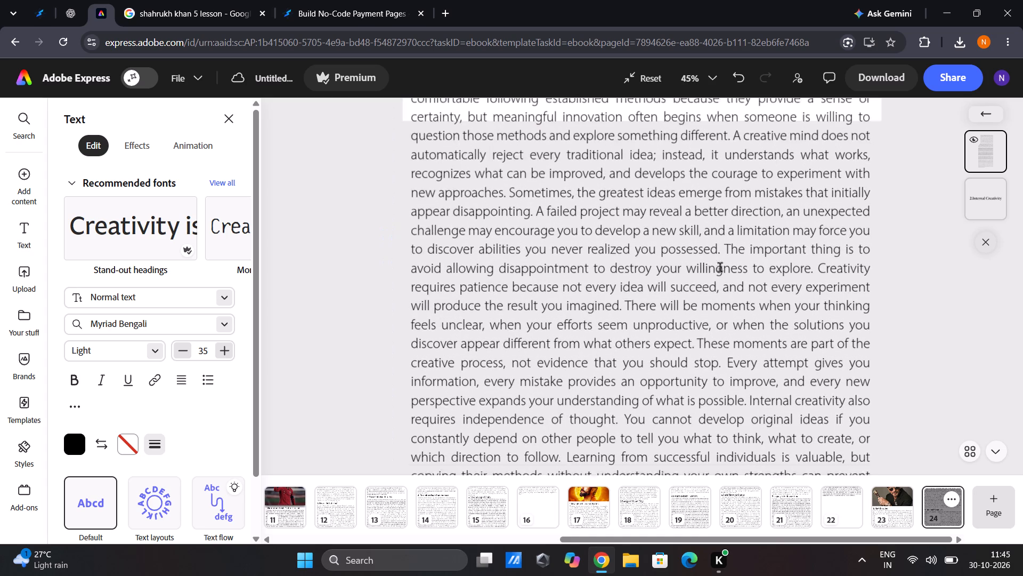
pyautogui.scroll(3, 720, 269)
pyautogui.scroll(-1, 720, 269)
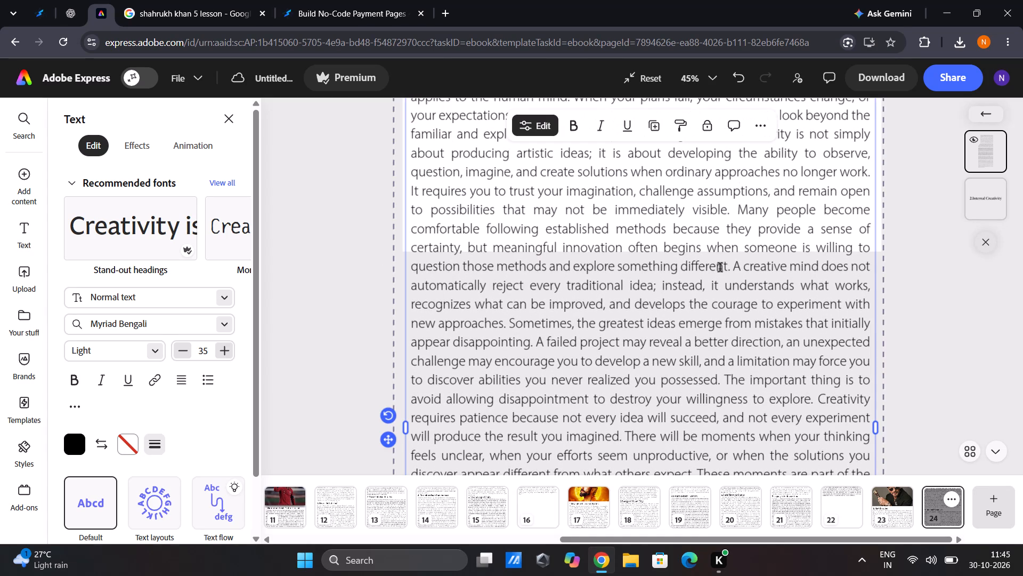
pyautogui.scroll(-1, 720, 269)
# Cut the overflowing text from "Many people become comfortable" to the end of the Internal Creativity paragraph.
pyautogui.click(732, 212)
pyautogui.moveTo(732, 212); pyautogui.dragTo(773, 404)
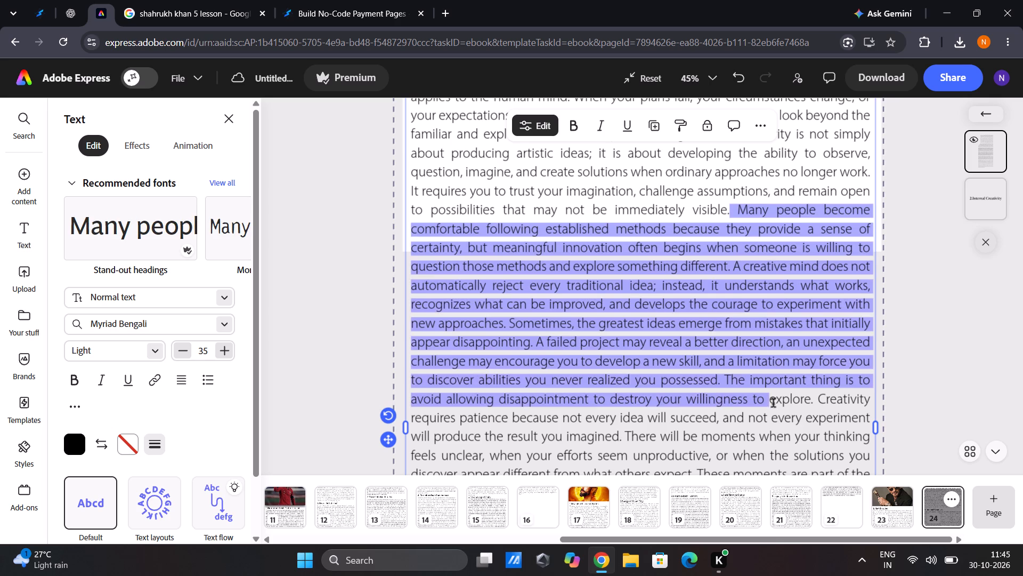
pyautogui.moveTo(773, 404); pyautogui.dragTo(769, 541)
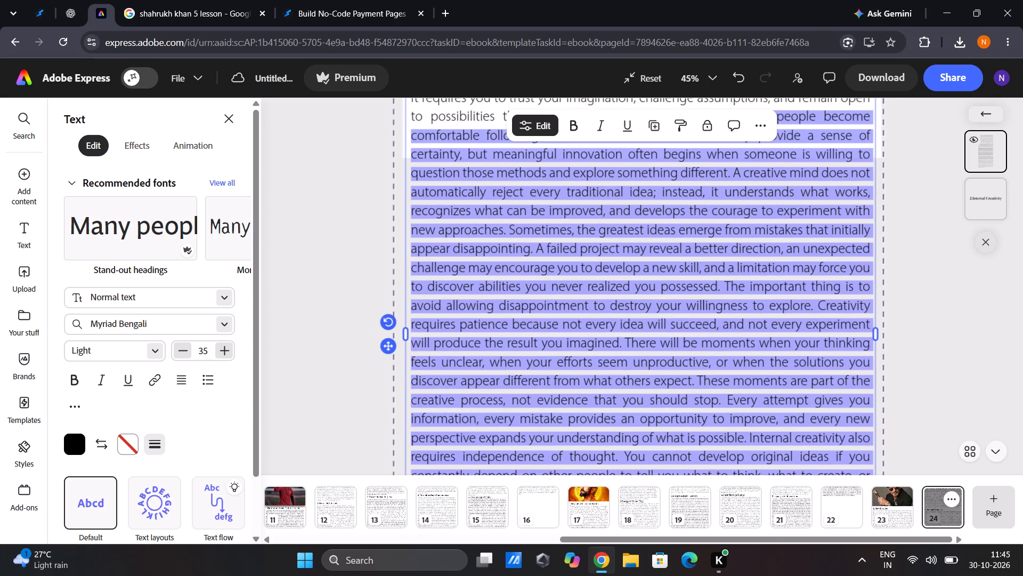
pyautogui.moveTo(769, 541); pyautogui.dragTo(766, 489)
pyautogui.scroll(-5, 751, 391)
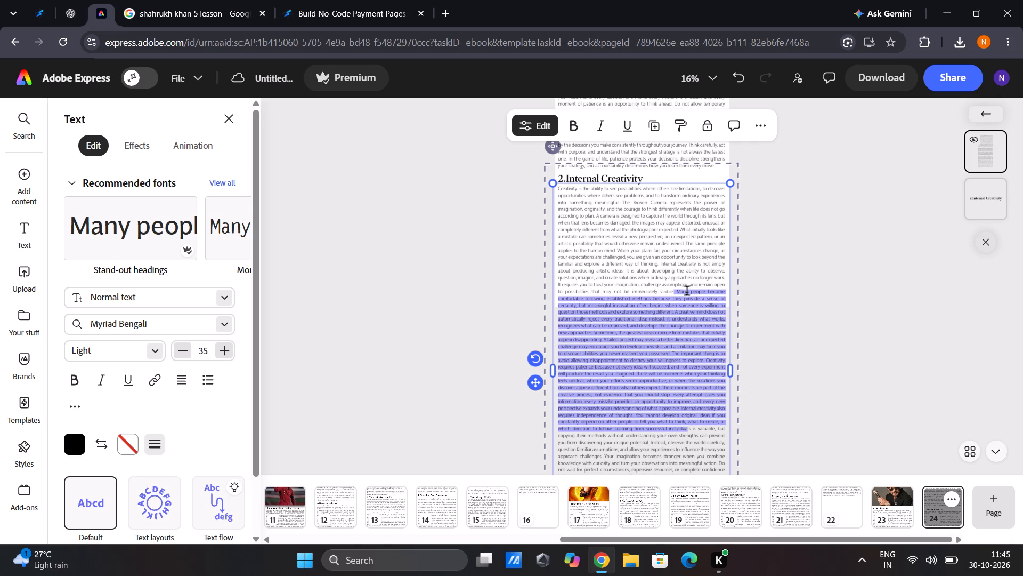
pyautogui.moveTo(675, 294); pyautogui.dragTo(684, 406)
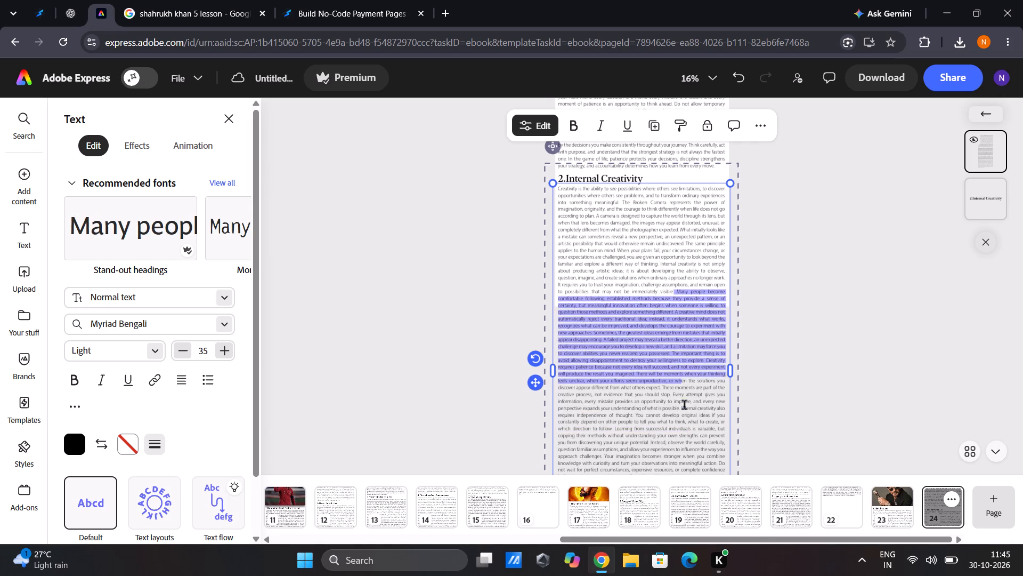
pyautogui.moveTo(684, 406); pyautogui.dragTo(688, 501)
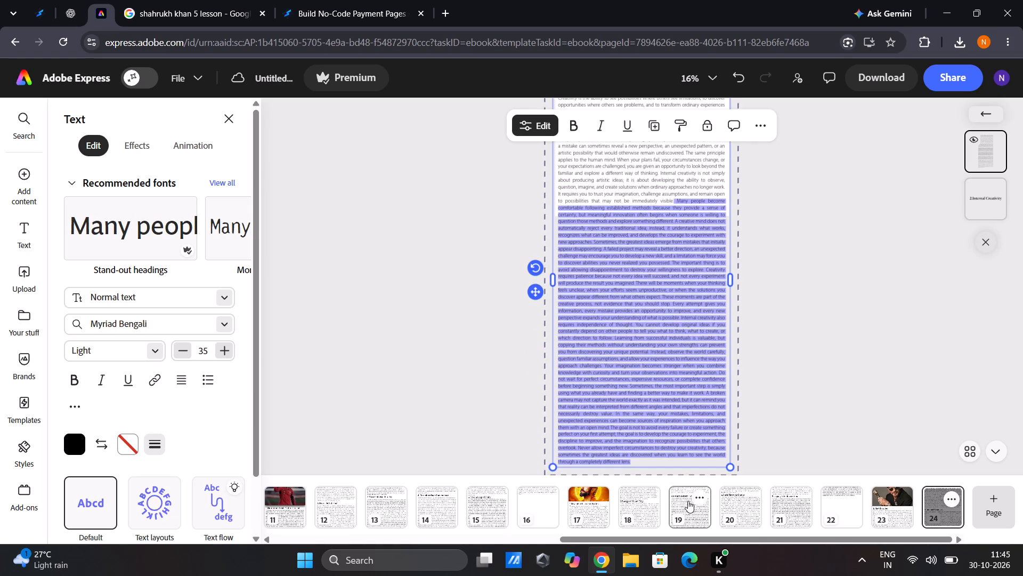
pyautogui.hotkey('ctrl', 'x')
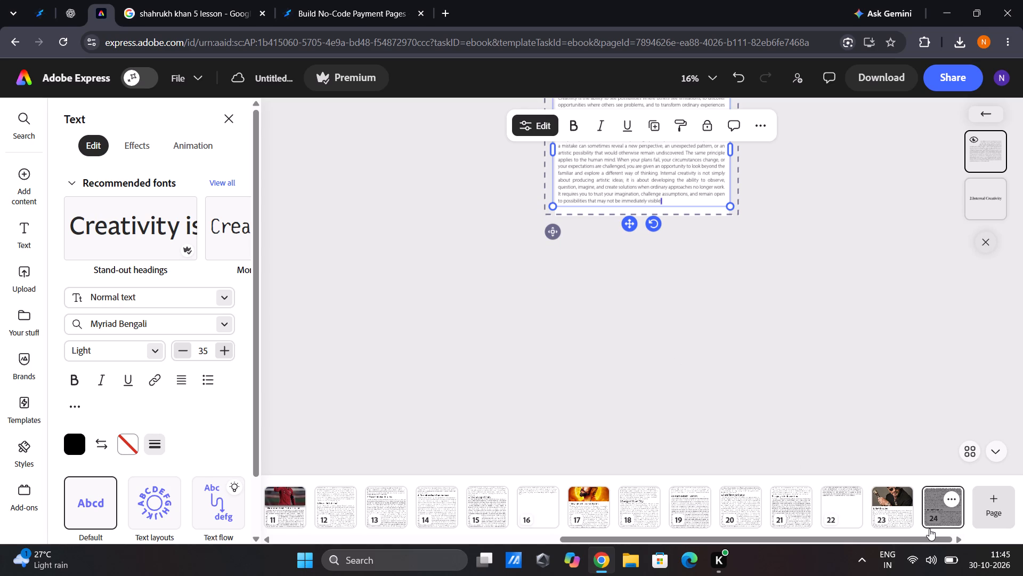
# Add a new blank page of the same size after page 24.
pyautogui.hscroll(-4, 931, 516)
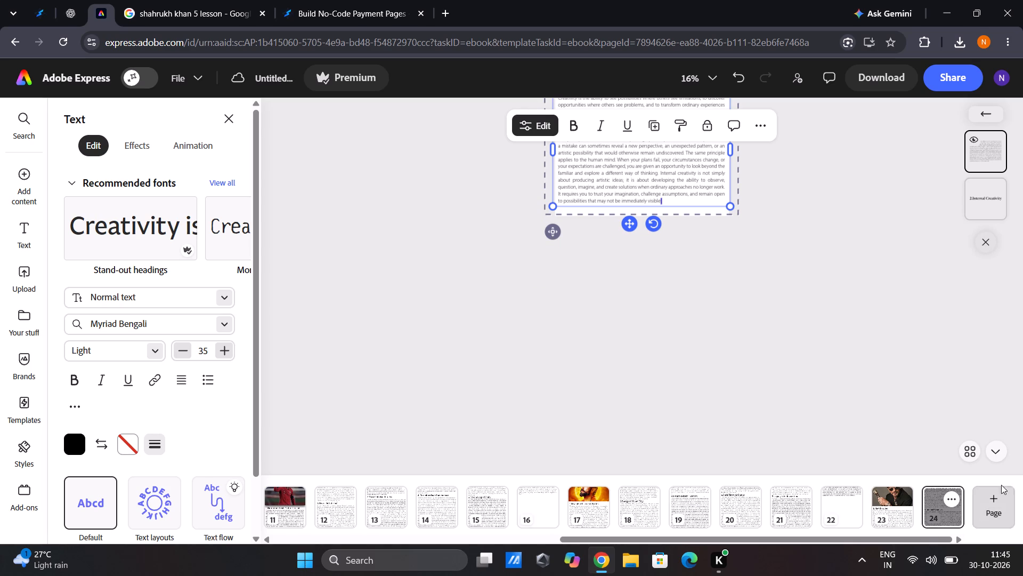
pyautogui.click(997, 484)
pyautogui.click(994, 500)
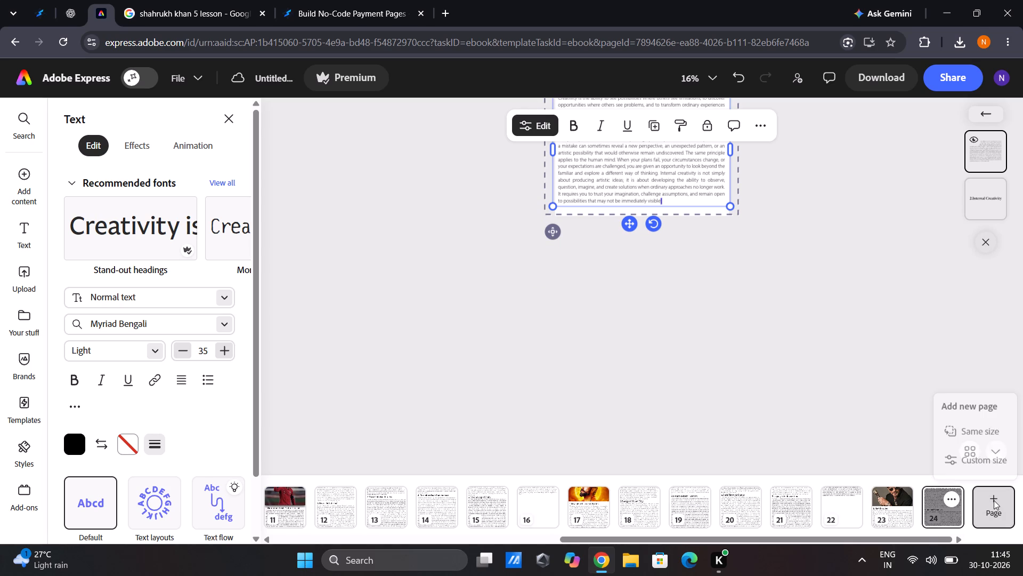
pyautogui.click(984, 425)
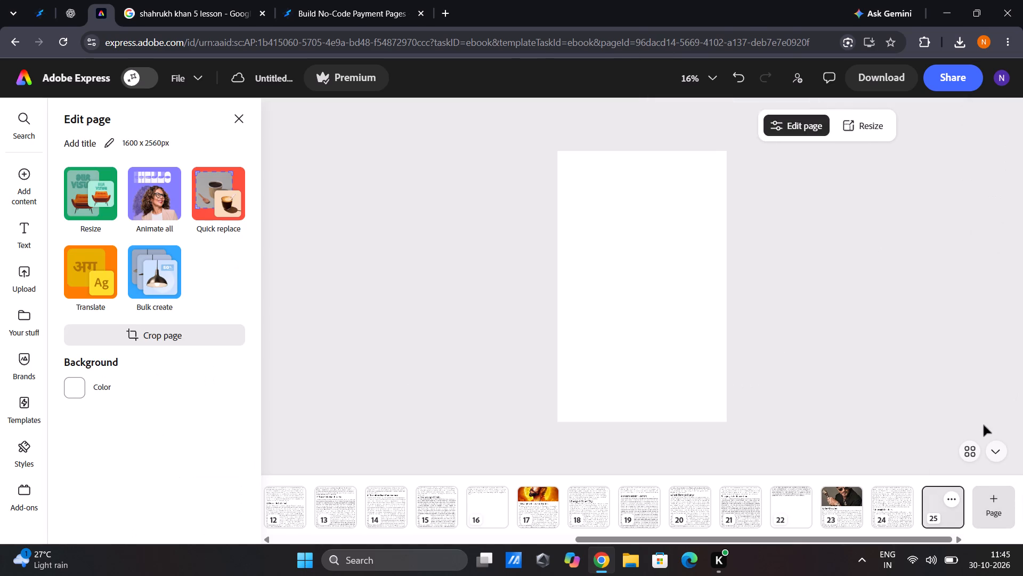
# Insert the recently used text layout on page 25 and delete its "ABOUT US" heading and "01" number, keeping only the paragraph.
pyautogui.click(26, 228)
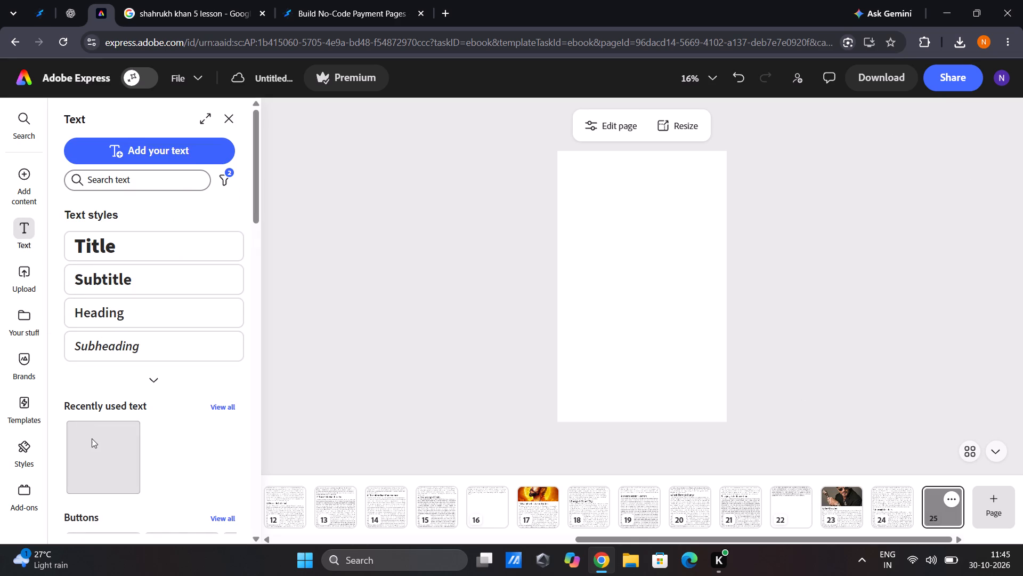
pyautogui.click(92, 438)
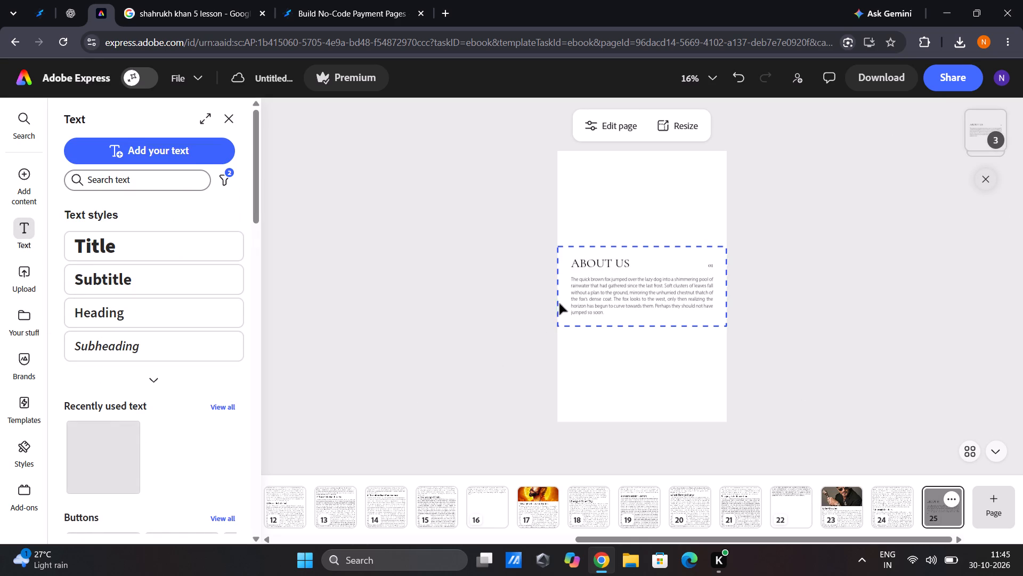
pyautogui.click(606, 267)
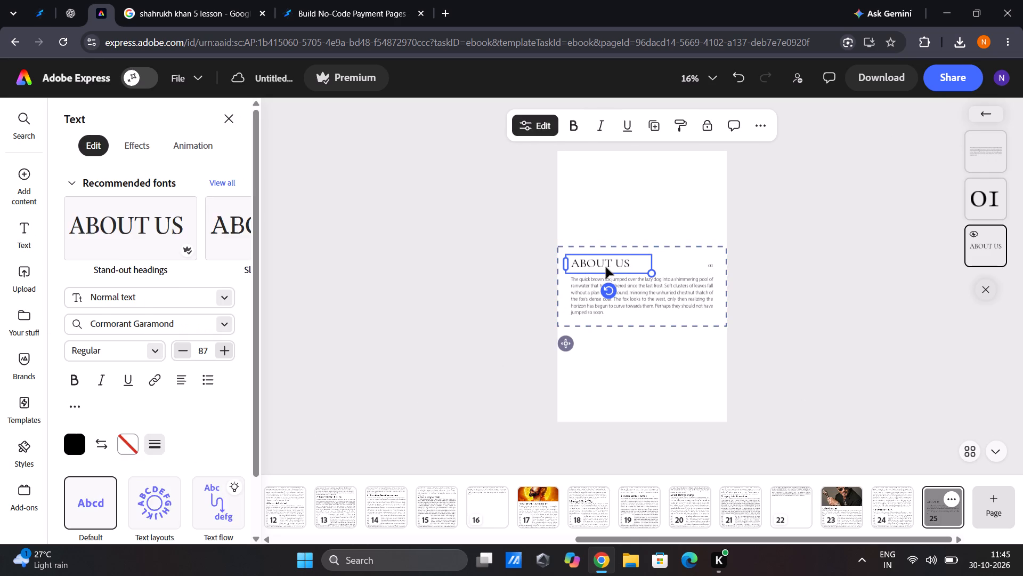
pyautogui.press('BackSpace')
pyautogui.click(710, 266)
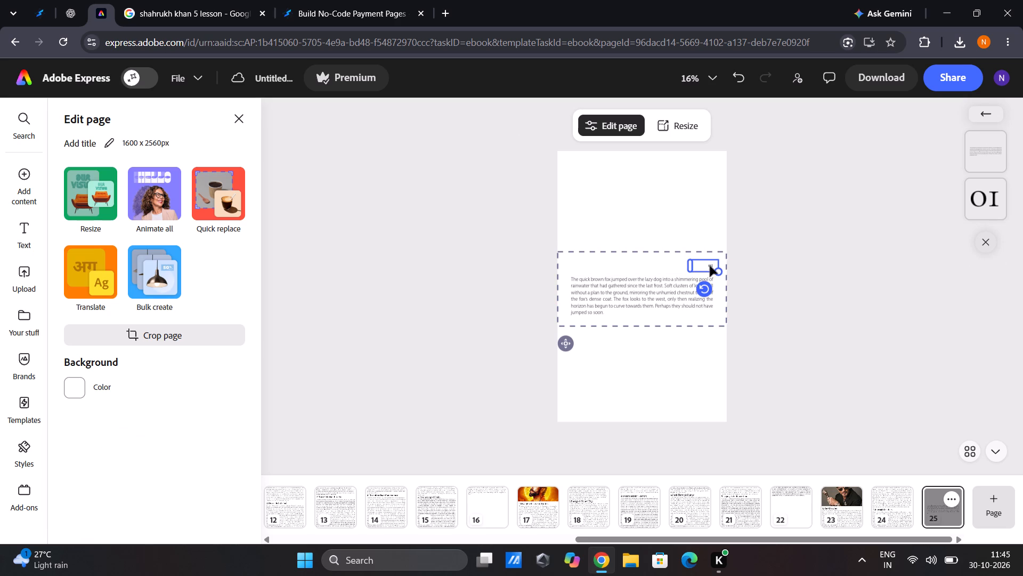
pyautogui.press('BackSpace')
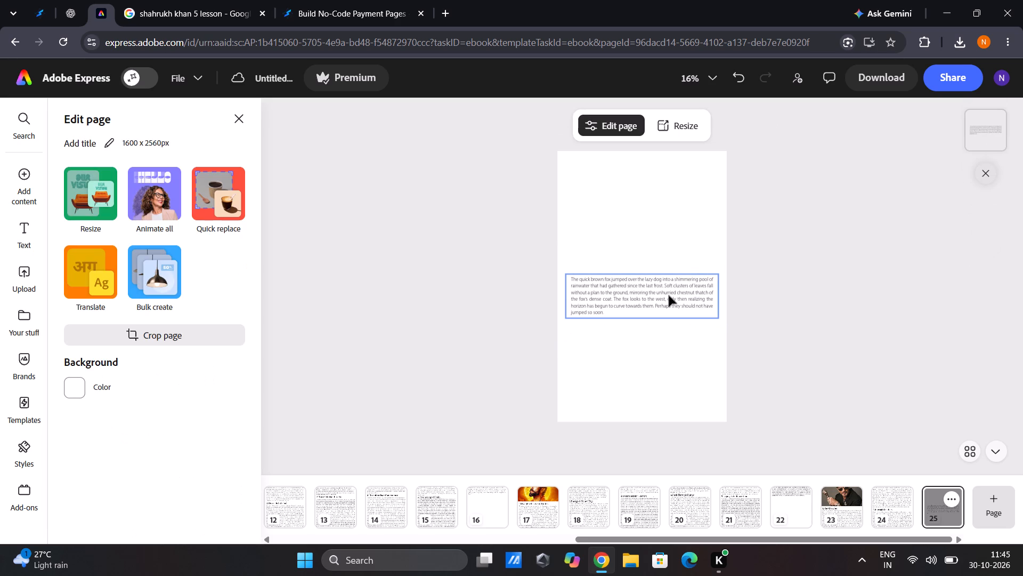
# Move the placeholder paragraph up to the top edge of page 25, close to its left margin.
pyautogui.moveTo(669, 295); pyautogui.dragTo(666, 261)
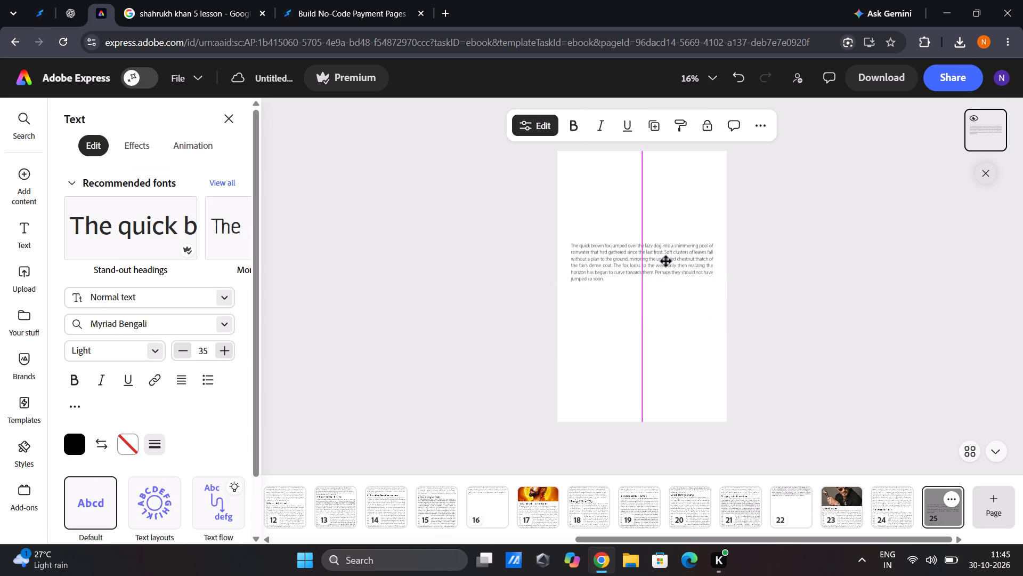
pyautogui.moveTo(666, 261); pyautogui.dragTo(661, 182)
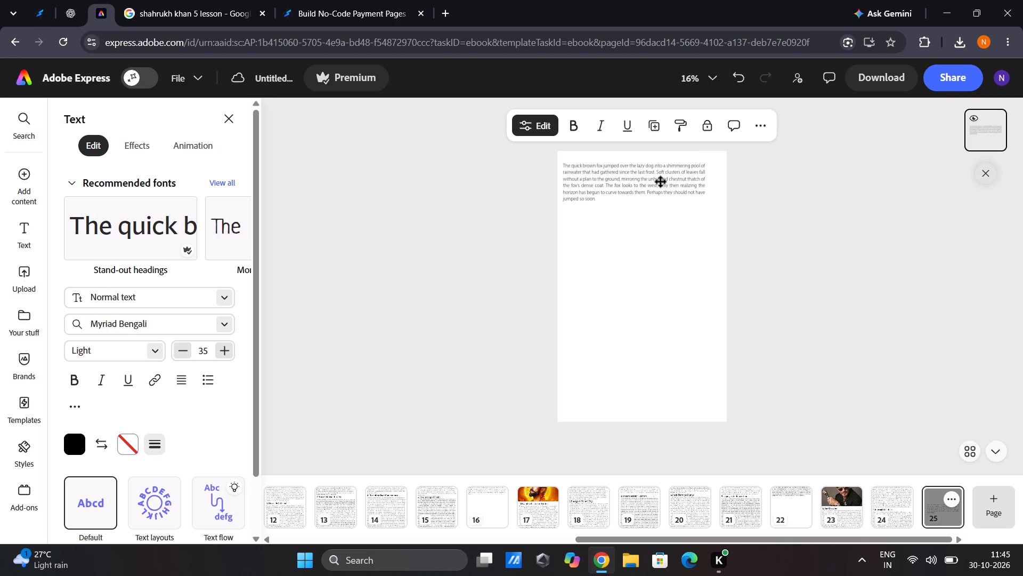
pyautogui.moveTo(661, 182); pyautogui.dragTo(659, 179)
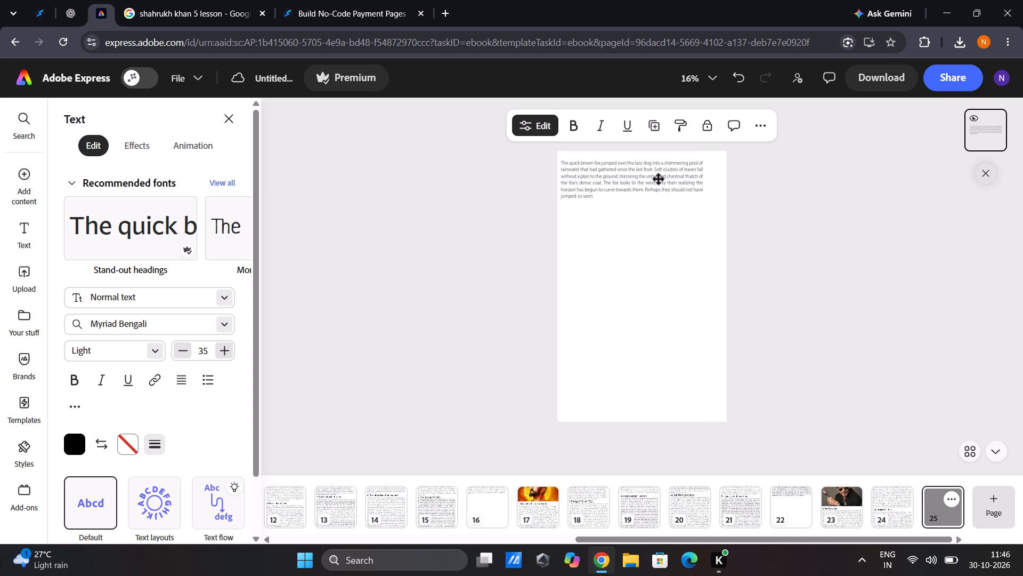
pyautogui.moveTo(659, 179); pyautogui.dragTo(659, 178)
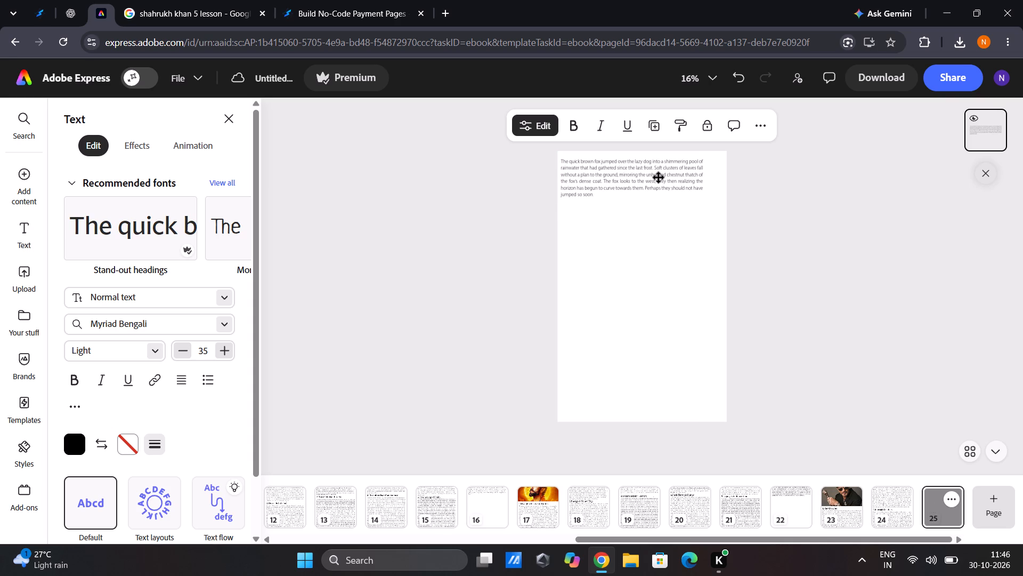
pyautogui.moveTo(659, 178); pyautogui.dragTo(660, 175)
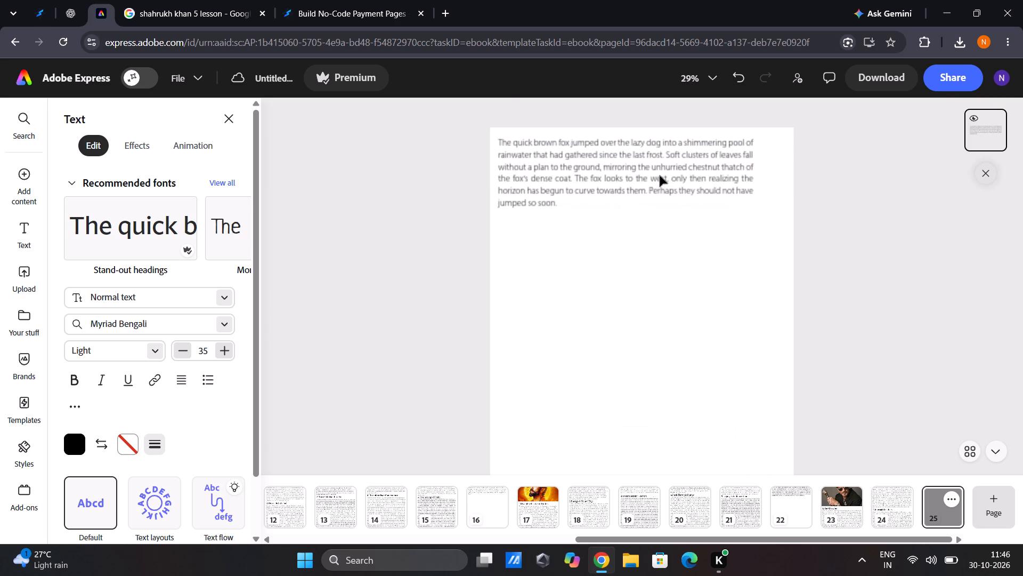
# Widen the paragraph box to nearly the full width of page 25 and centre it horizontally.
pyautogui.moveTo(762, 175); pyautogui.dragTo(767, 175)
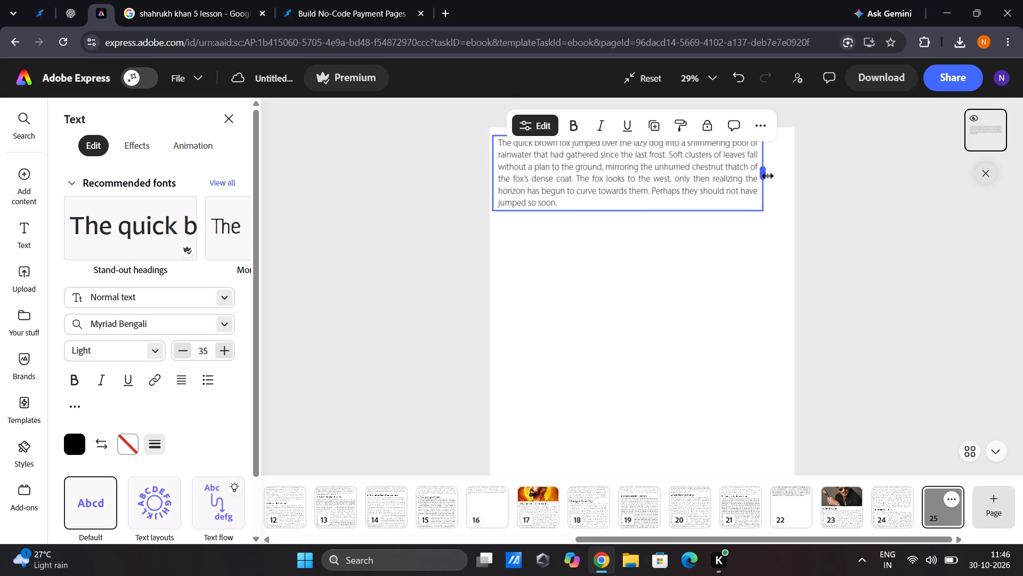
pyautogui.moveTo(767, 175); pyautogui.dragTo(792, 174)
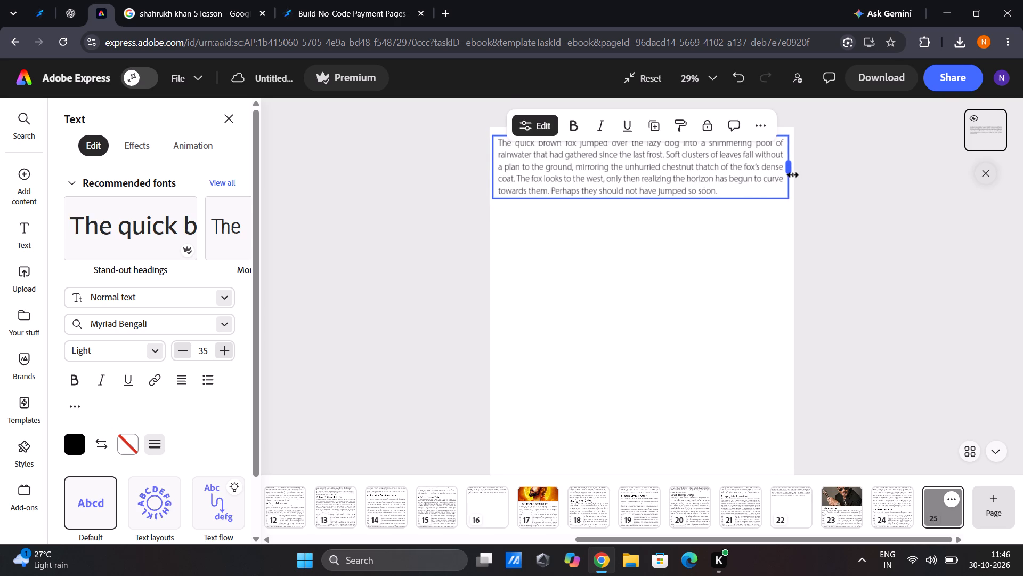
pyautogui.moveTo(792, 174); pyautogui.dragTo(797, 174)
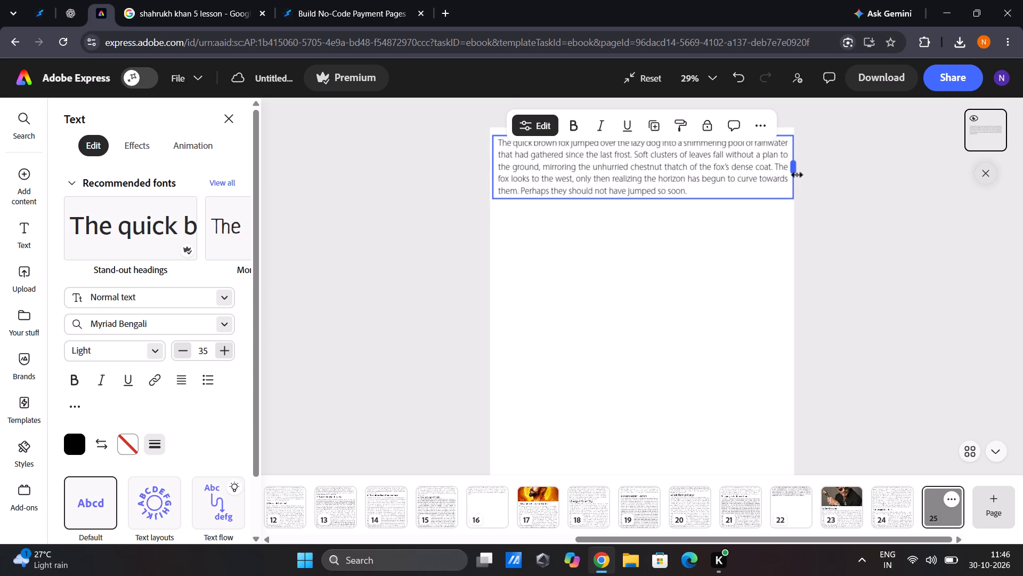
pyautogui.scroll(2, 797, 174)
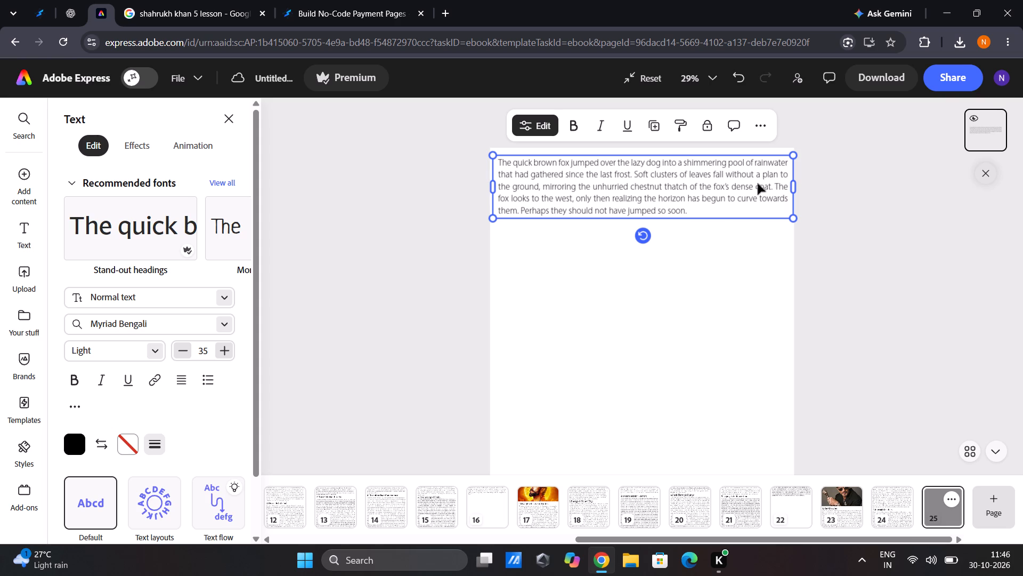
pyautogui.click(693, 206)
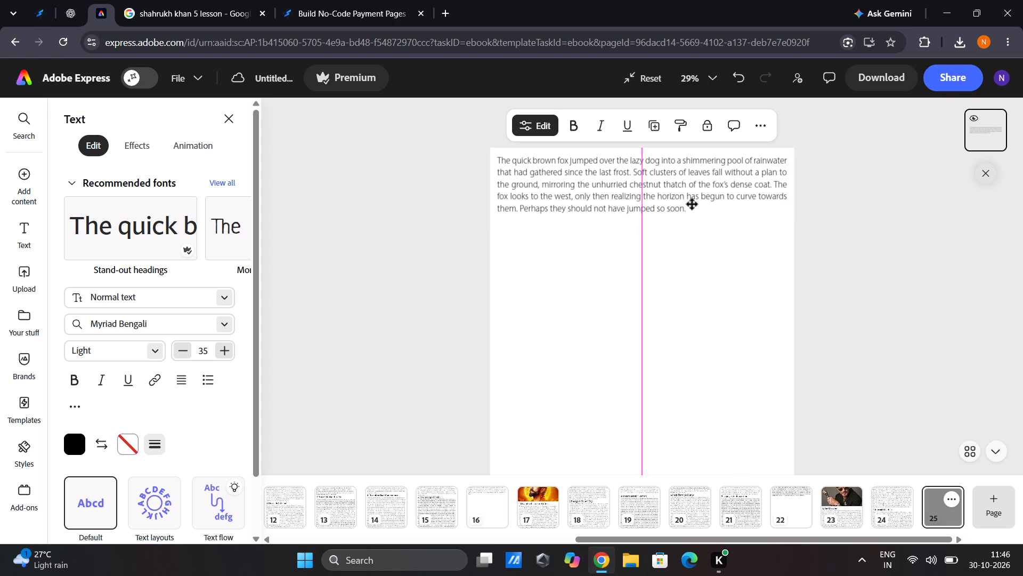
# Replace the placeholder paragraph on page 25 with the cut Internal Creativity text starting at "Many people become comfortable".
pyautogui.click(689, 202)
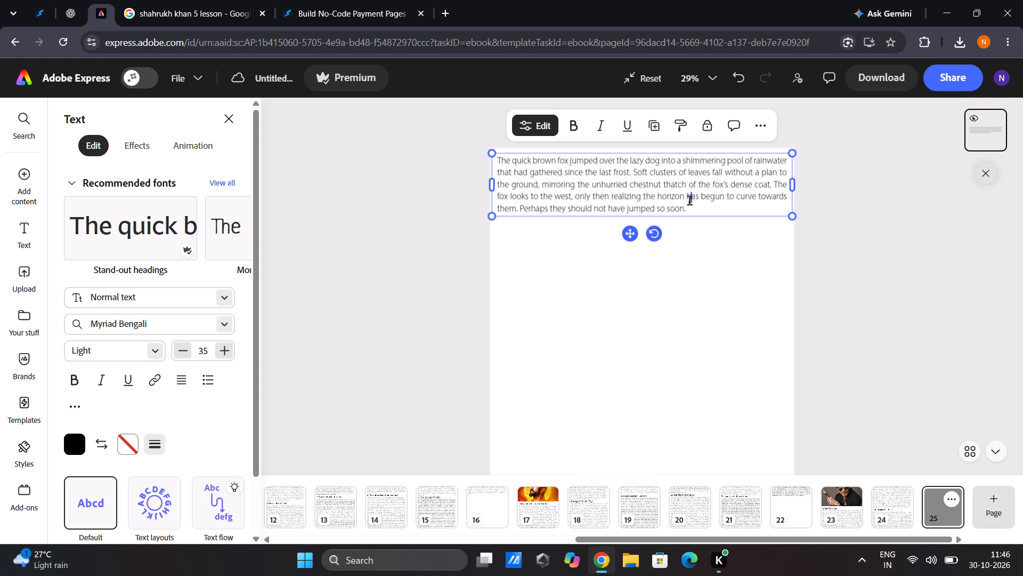
pyautogui.hotkey('ctrl', 'a')
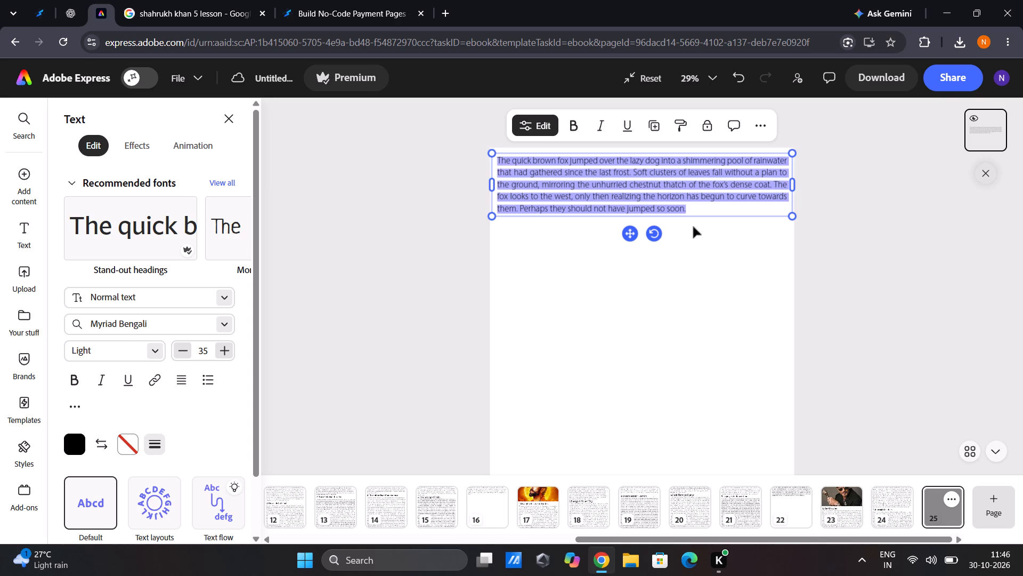
pyautogui.press('BackSpace')
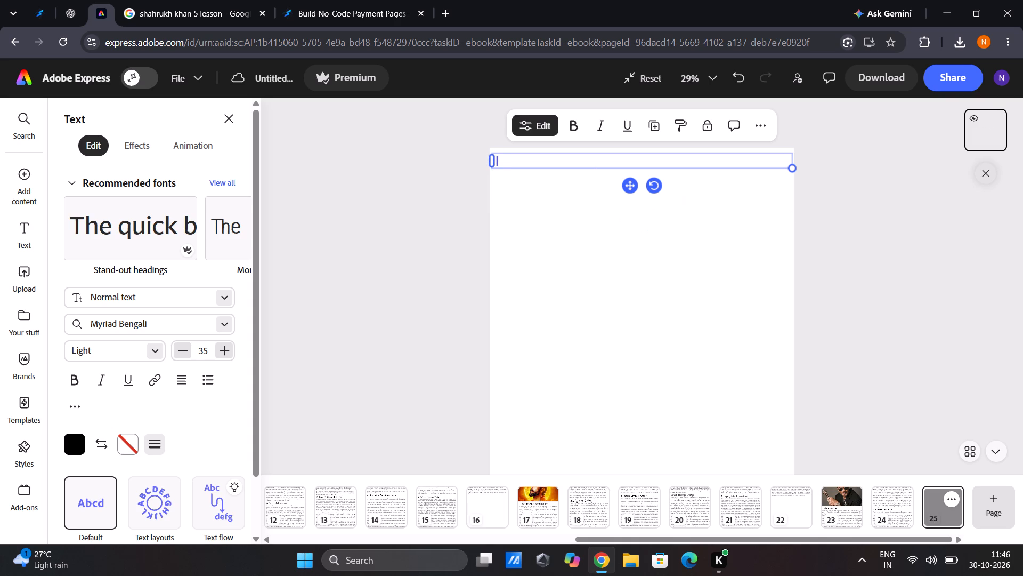
pyautogui.hotkey('ctrl', 'v')
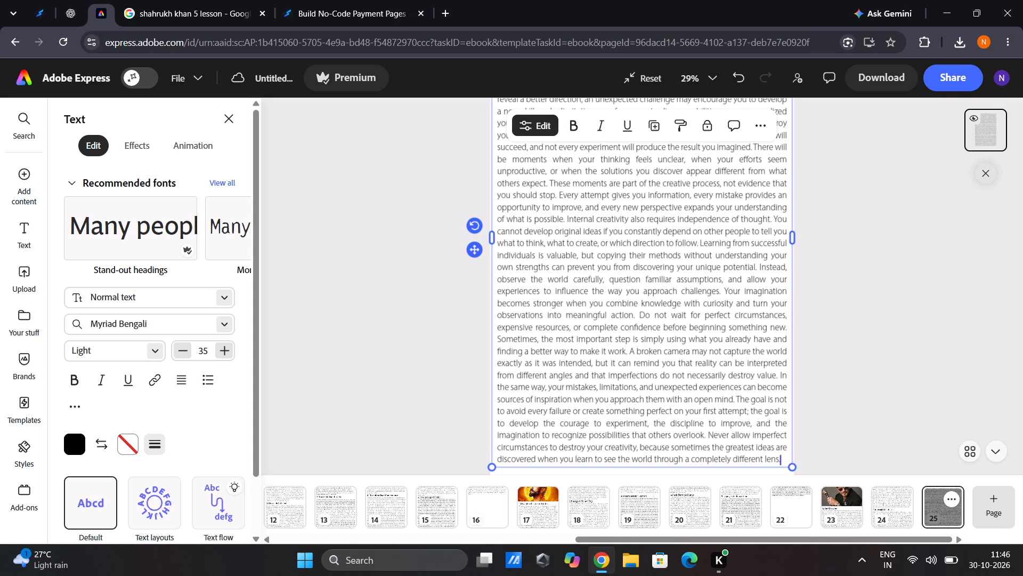
pyautogui.scroll(5, 693, 227)
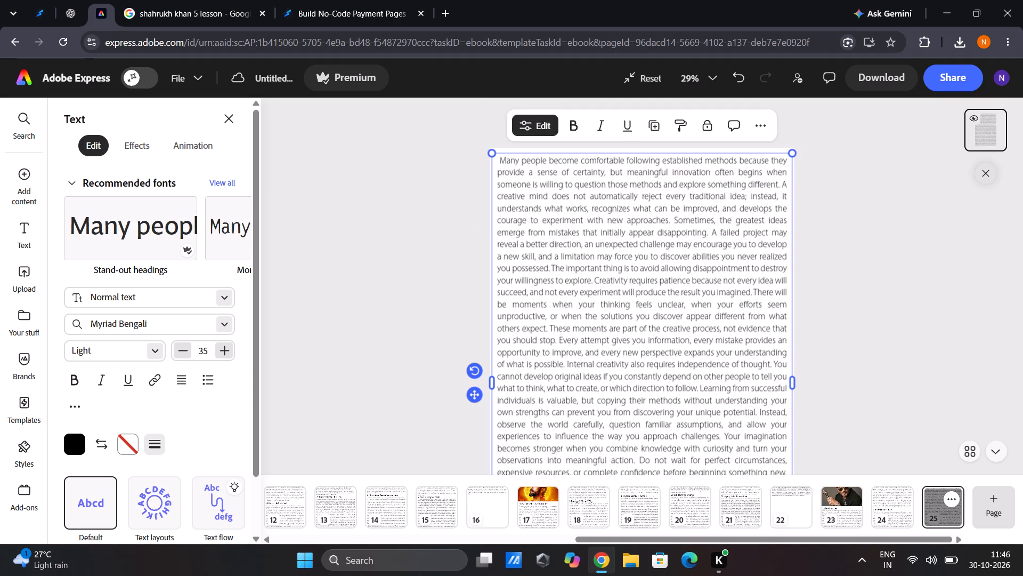
pyautogui.scroll(-5, 693, 227)
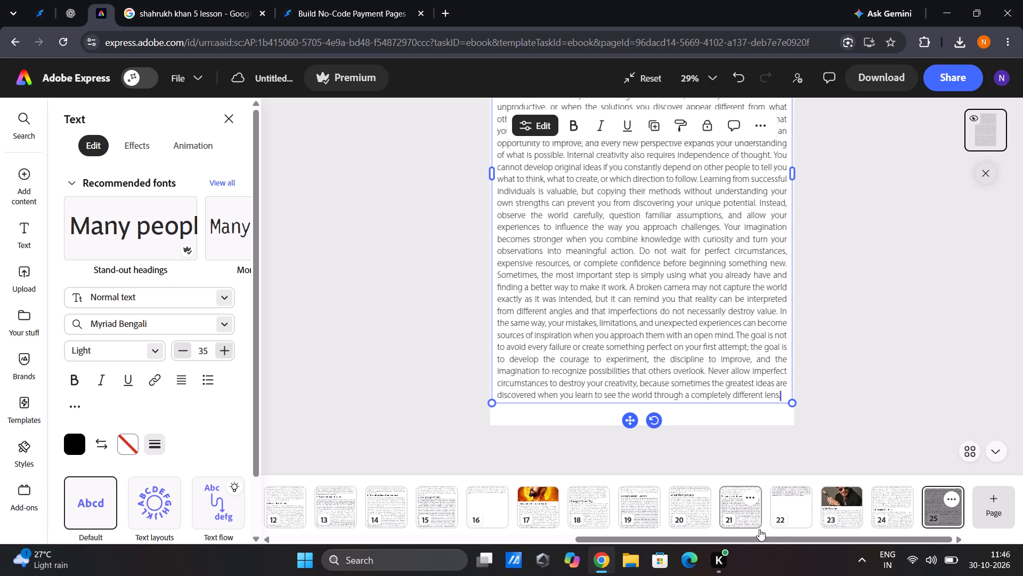
pyautogui.click(845, 523)
pyautogui.click(892, 520)
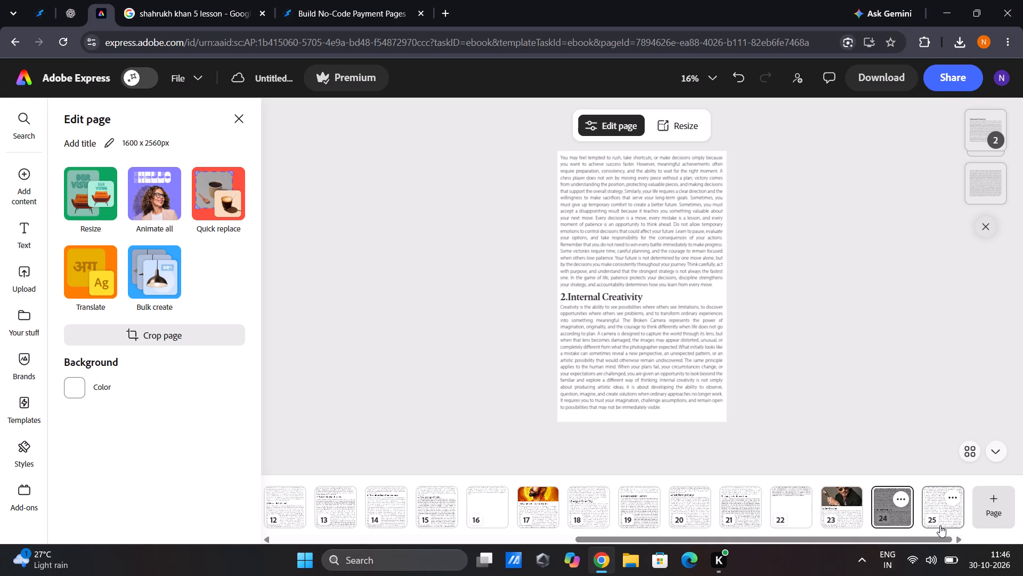
pyautogui.click(954, 522)
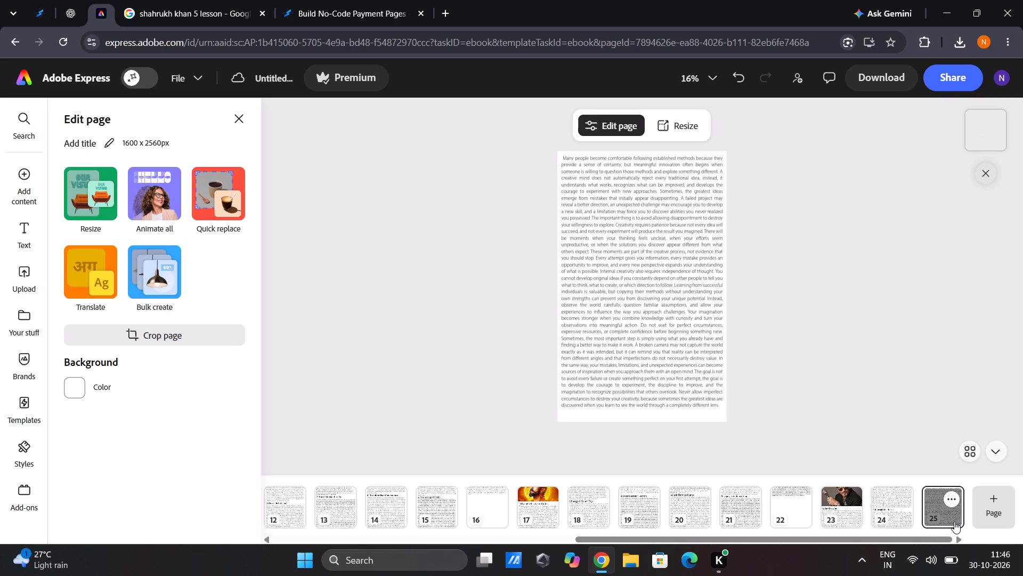
pyautogui.click(993, 496)
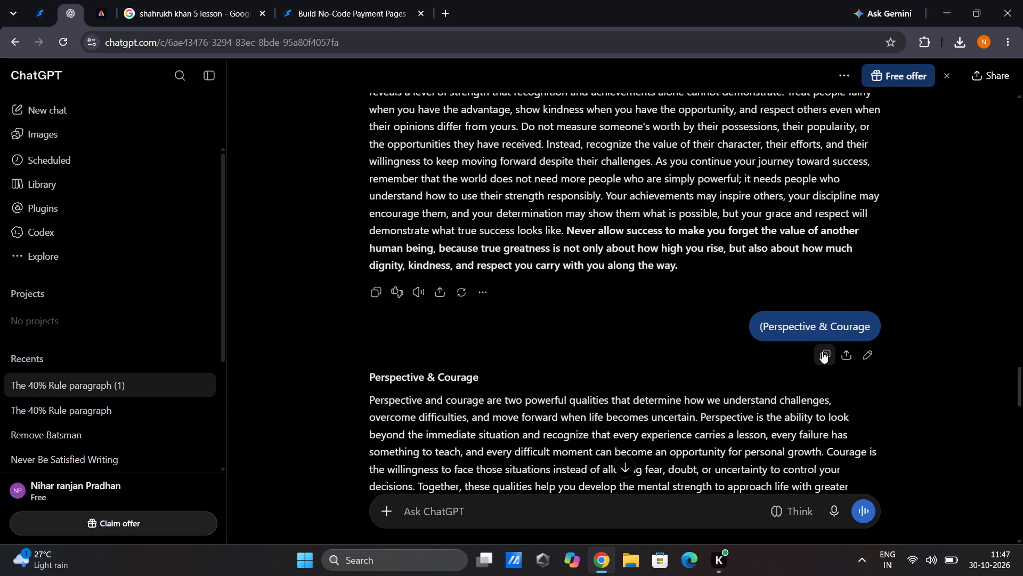
# Switch back to Adobe Express and insert the recently used "ABOUT US" text layout on page 26.
pyautogui.click(96, 14)
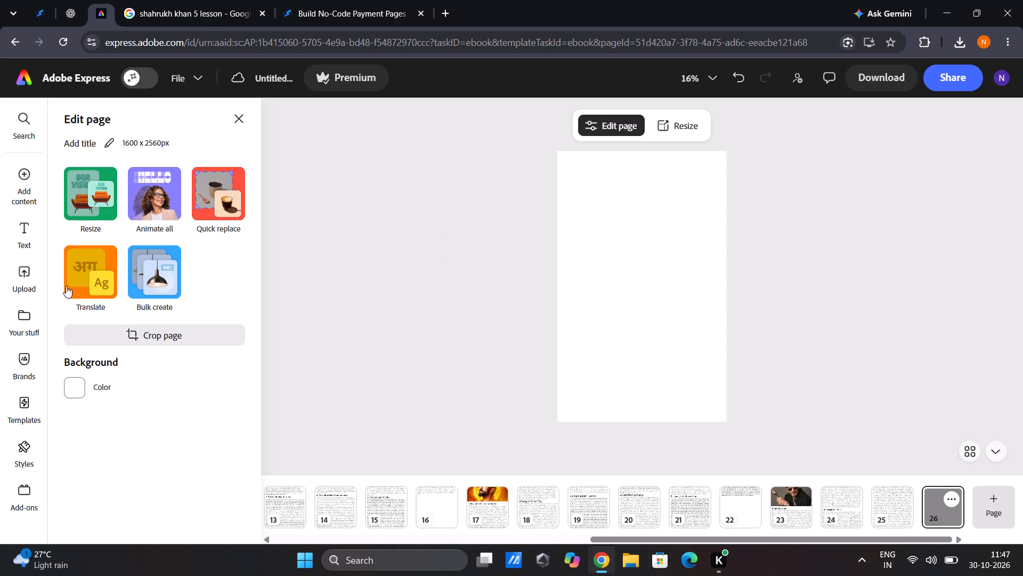
pyautogui.click(23, 230)
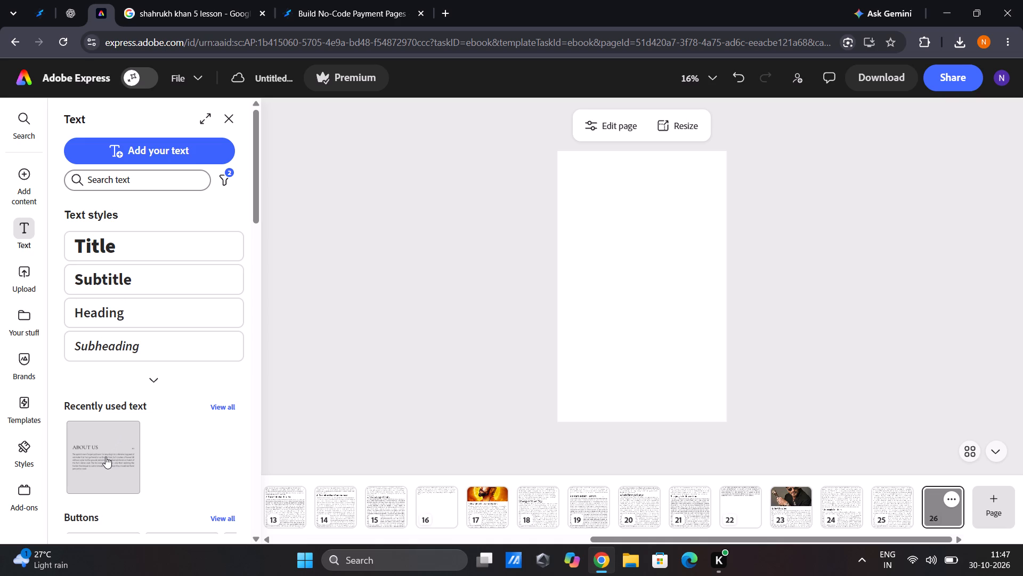
pyautogui.click(105, 457)
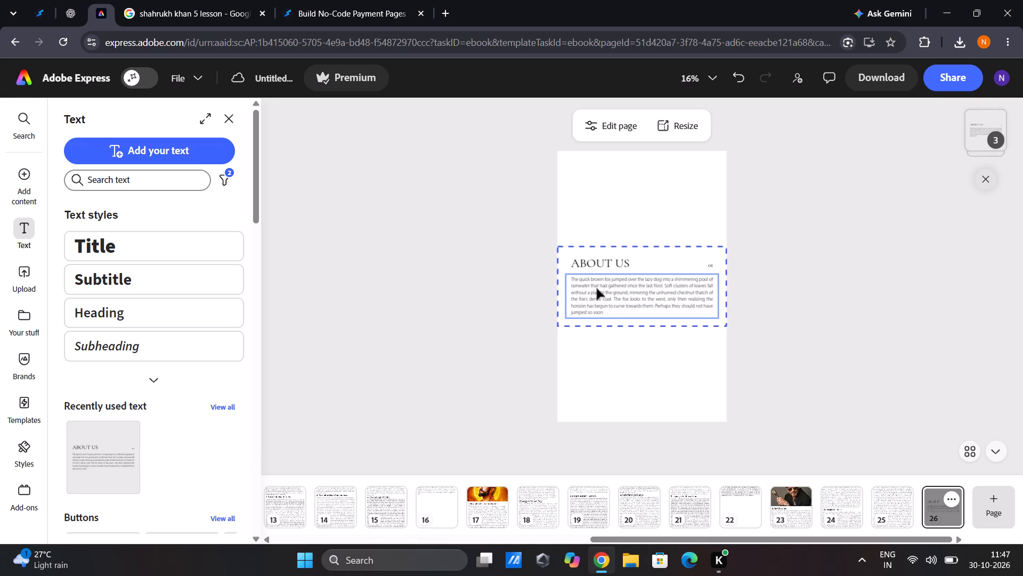
# Replace the "ABOUT US" heading on page 26 with the copied title, edited to read "3.Perspective & Courage".
pyautogui.click(620, 259)
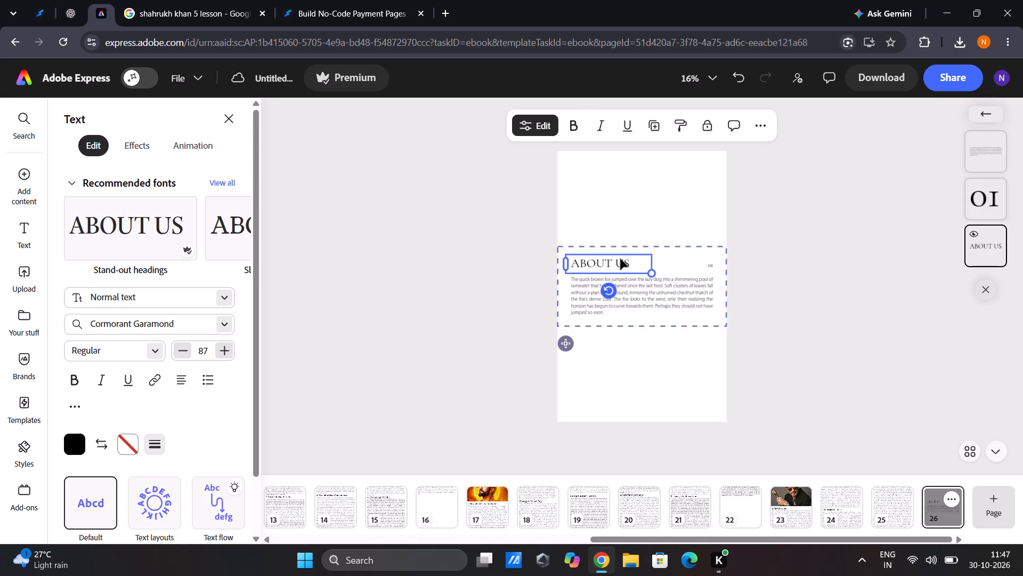
pyautogui.doubleClick(620, 259)
pyautogui.press('BackSpace')
pyautogui.press('BackSpace')
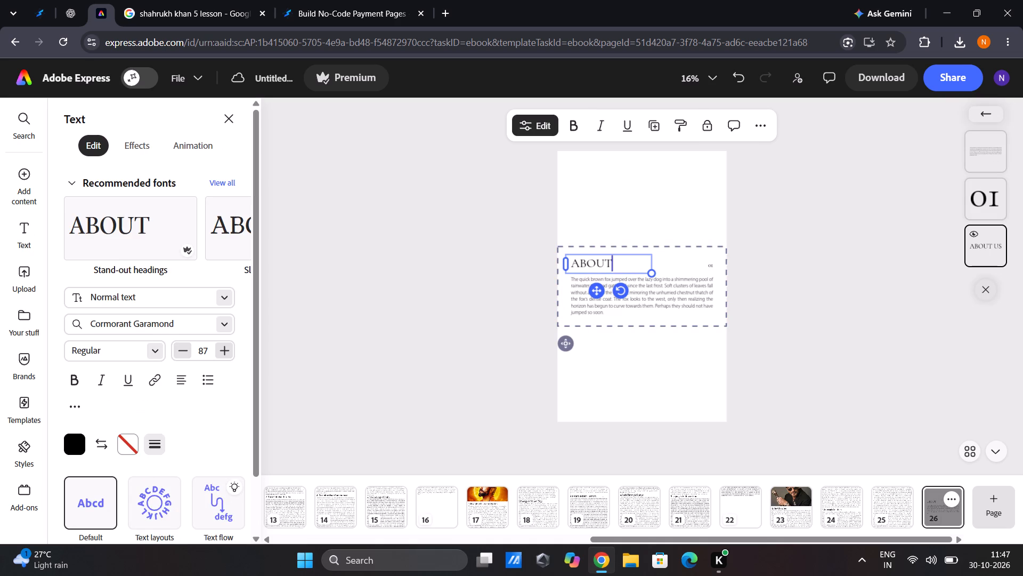
pyautogui.press('BackSpace')
pyautogui.press('BackSpace')
pyautogui.press('BackSpace')
pyautogui.press('BackSpace')
pyautogui.press('BackSpace')
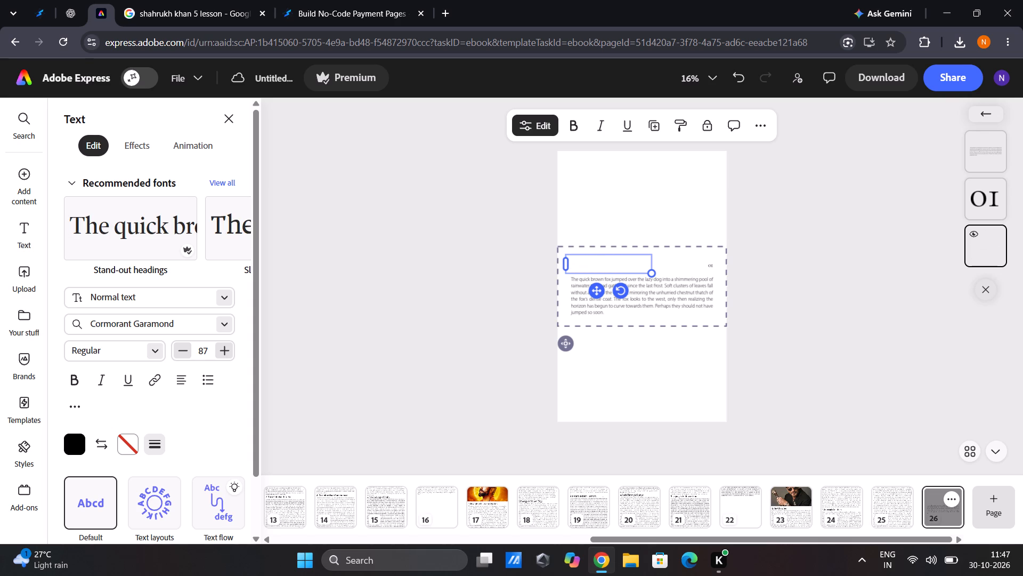
pyautogui.hotkey('ctrl', 'c')
pyautogui.hotkey('ctrl', 'v')
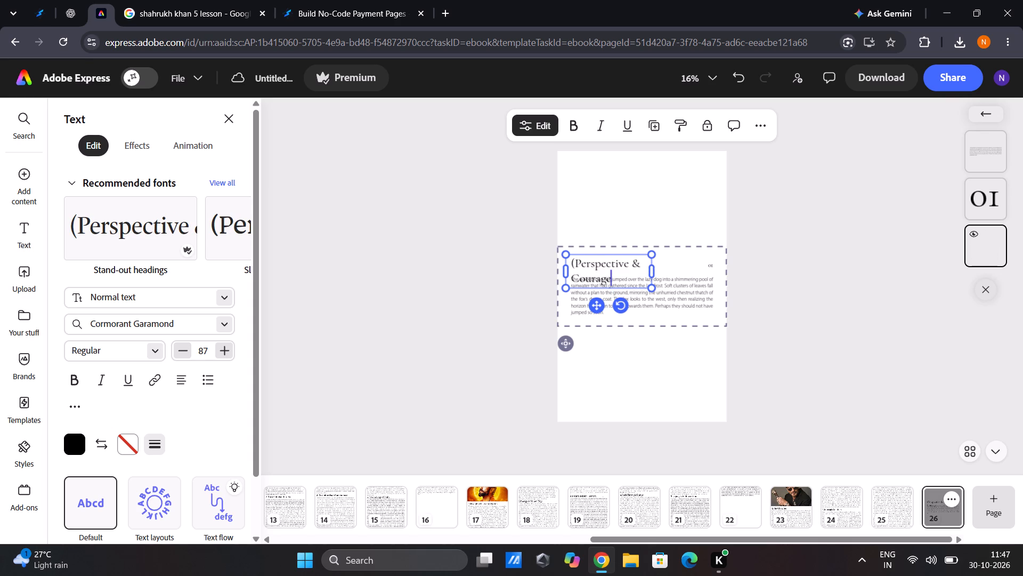
pyautogui.click(574, 266)
pyautogui.press('BackSpace')
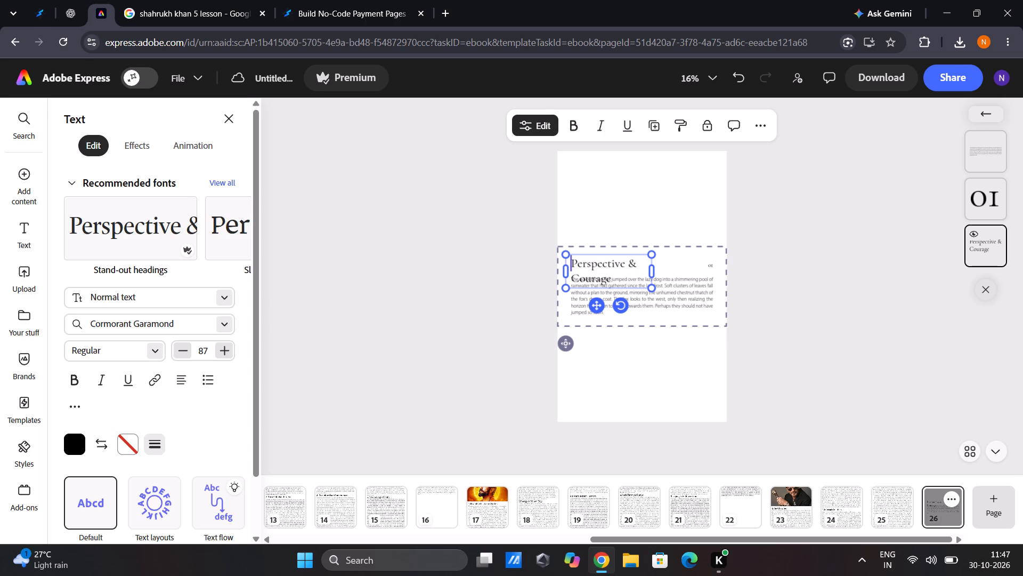
pyautogui.press('3')
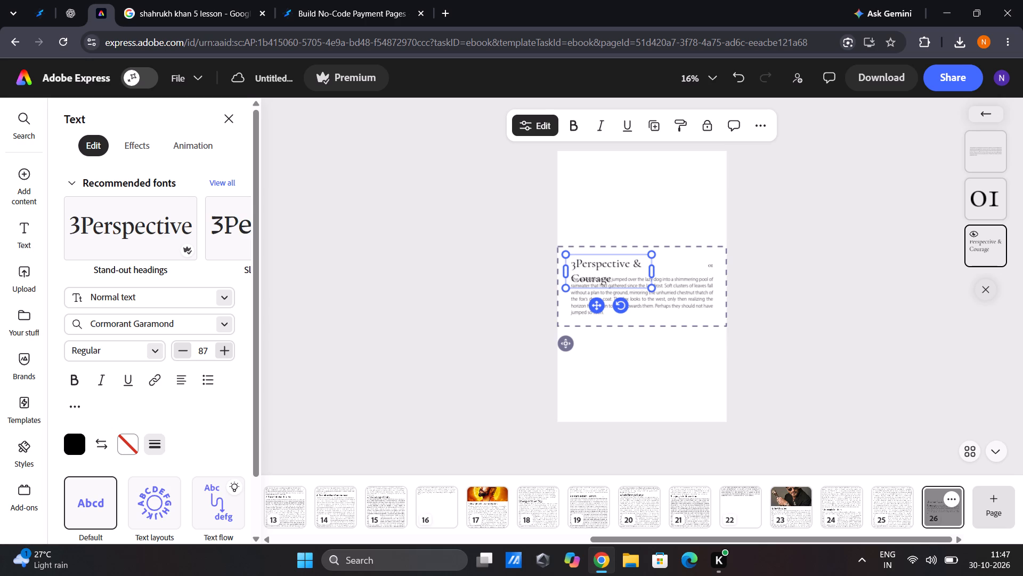
pyautogui.press('.')
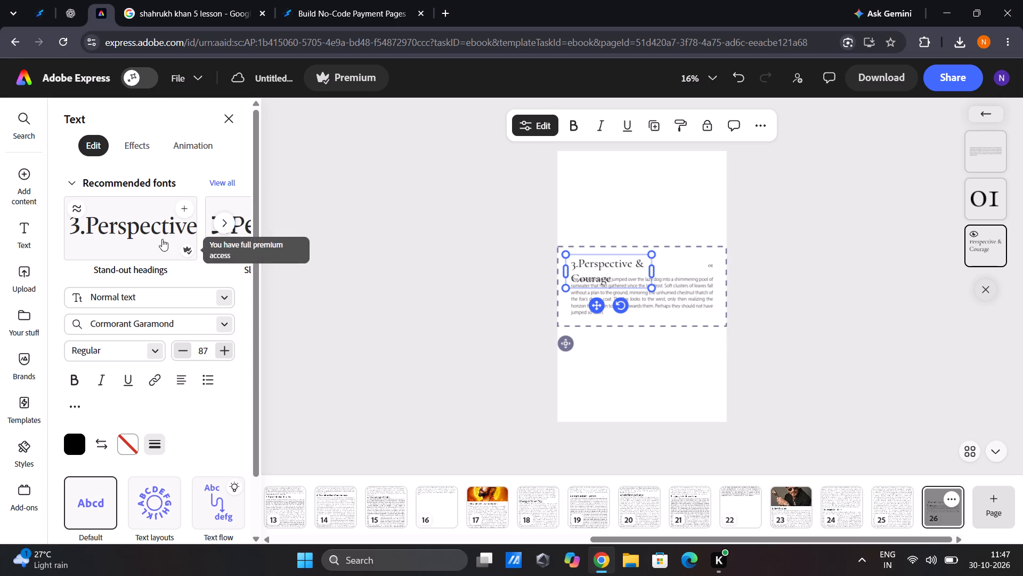
# Apply the "Stand-out headings" recommended font, Guyot Headline, to the page 26 heading and widen its text box to fit one line.
pyautogui.hscroll(1, 162, 239)
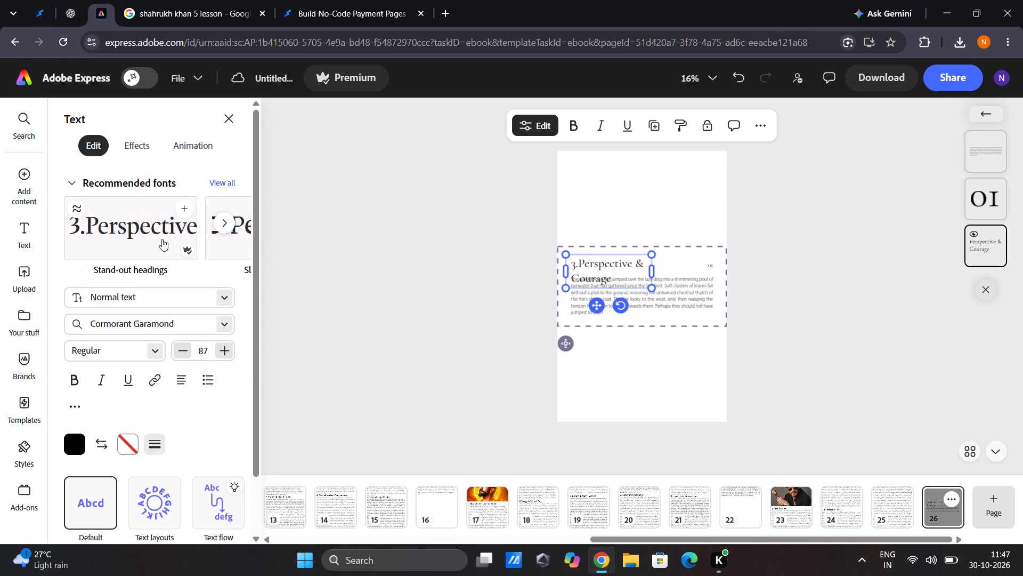
pyautogui.click(162, 239)
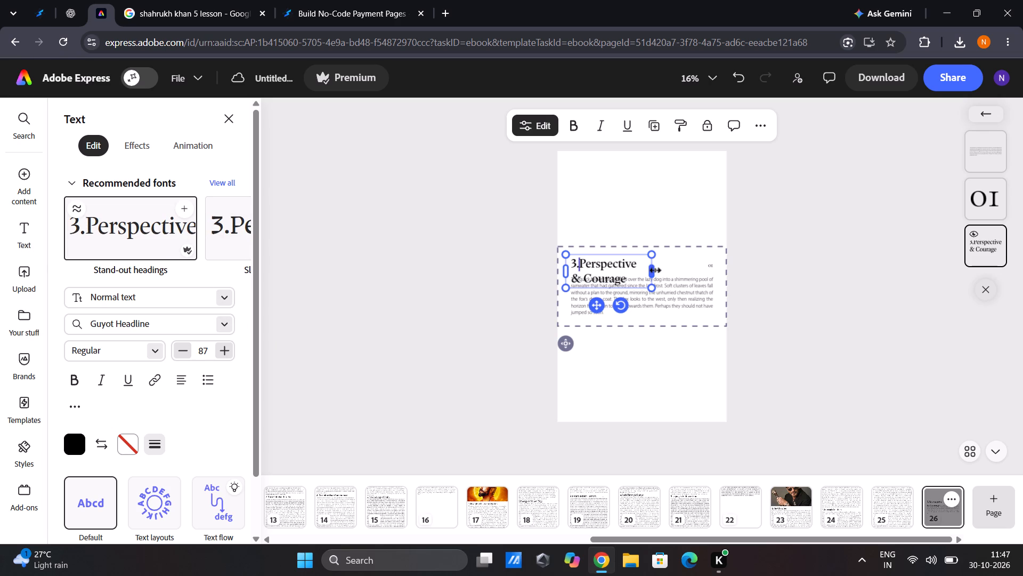
pyautogui.moveTo(654, 274); pyautogui.dragTo(695, 261)
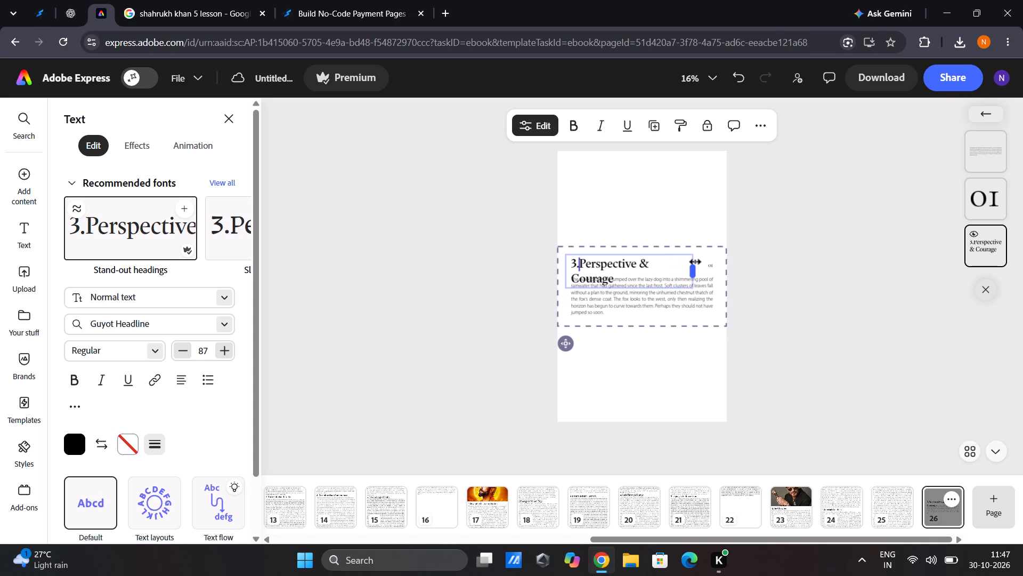
pyautogui.moveTo(695, 261); pyautogui.dragTo(693, 261)
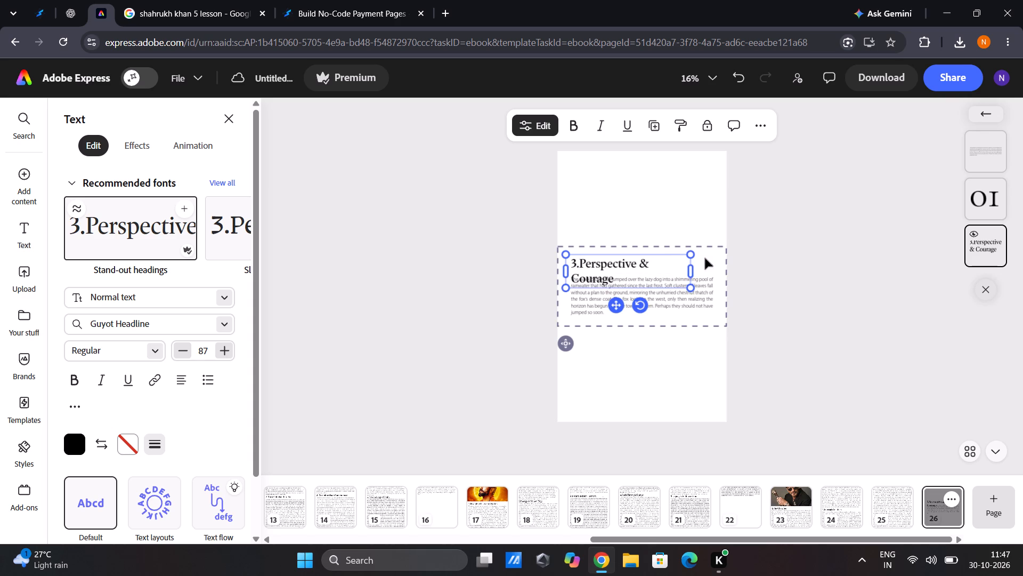
pyautogui.doubleClick(691, 266)
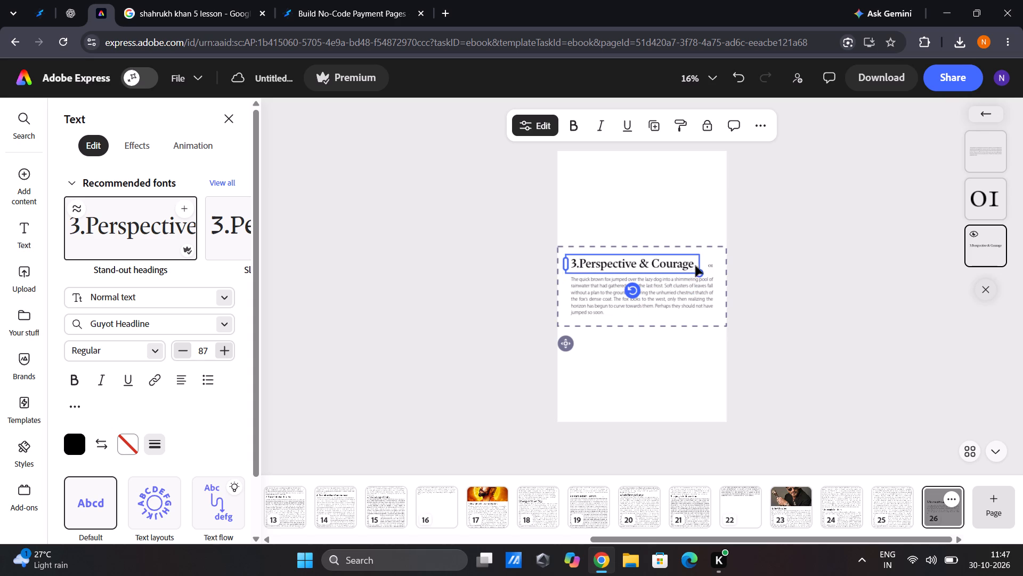
# Delete the small "01" number beside the "3.Perspective & Courage" heading.
pyautogui.click(710, 266)
pyautogui.press('BackSpace')
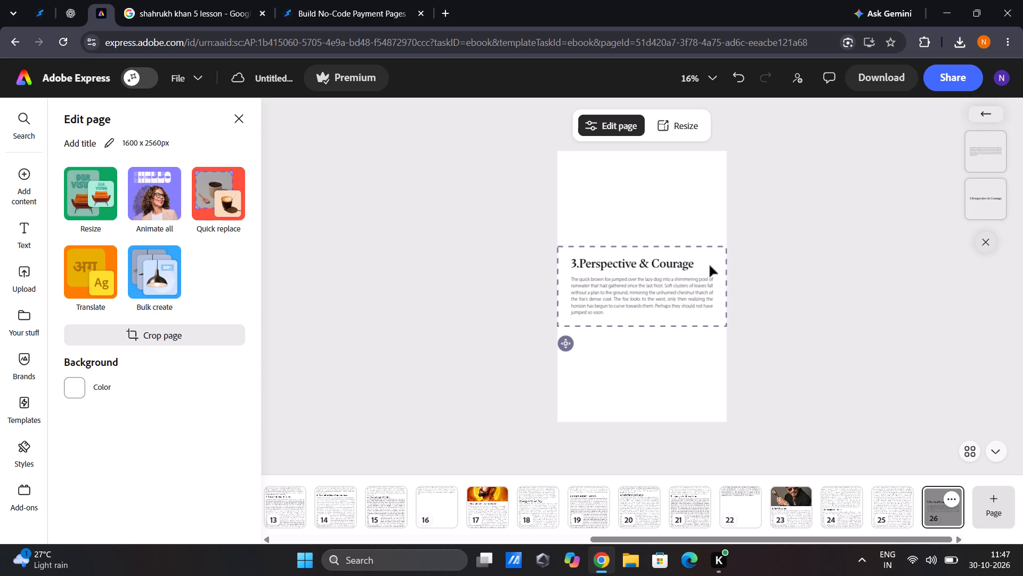
# Move the grouped heading and paragraph up to the top-left corner of page 26.
pyautogui.click(689, 262)
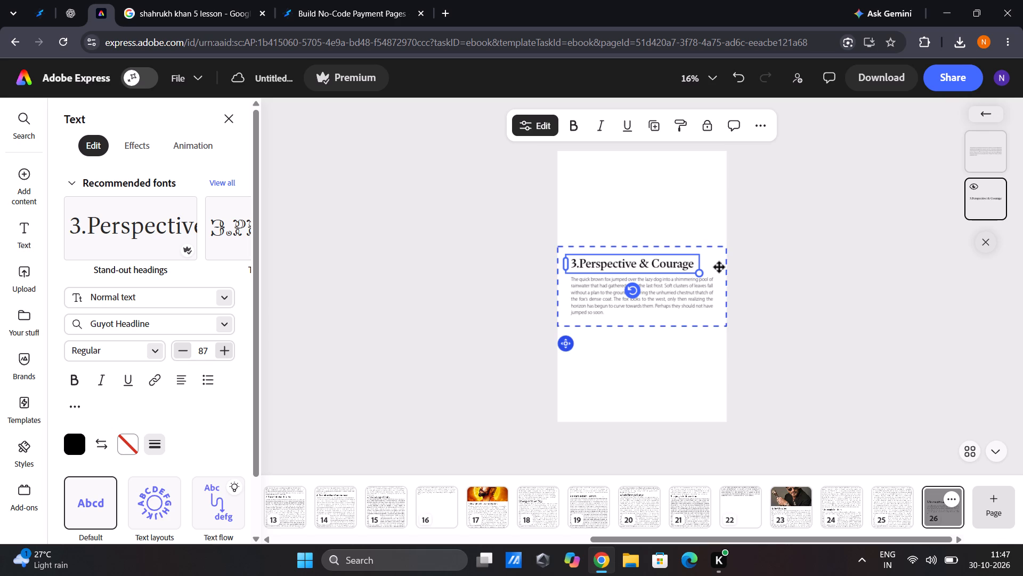
pyautogui.click(719, 267)
pyautogui.moveTo(719, 267); pyautogui.dragTo(716, 186)
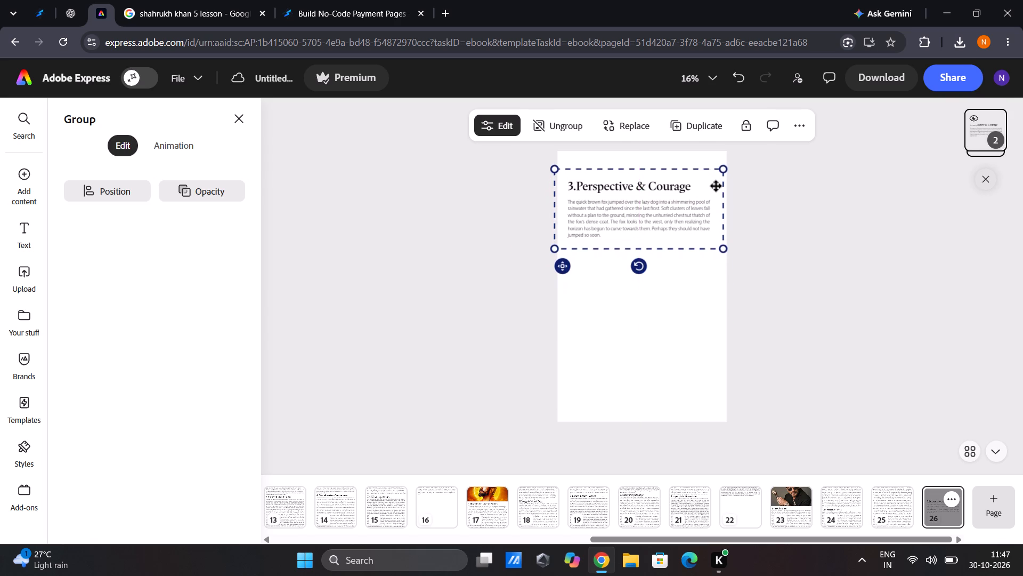
pyautogui.moveTo(716, 186); pyautogui.dragTo(716, 172)
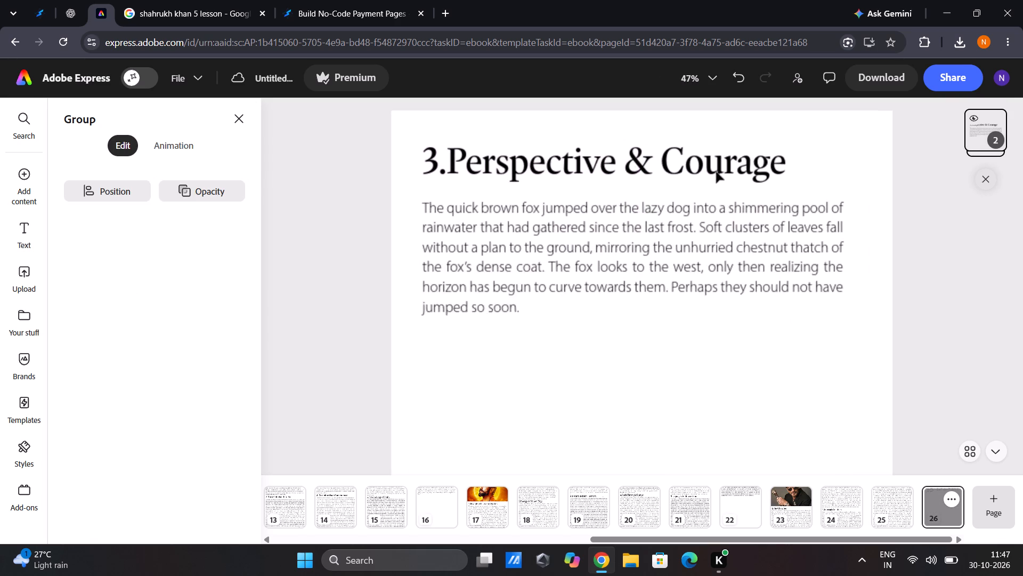
pyautogui.scroll(2, 716, 172)
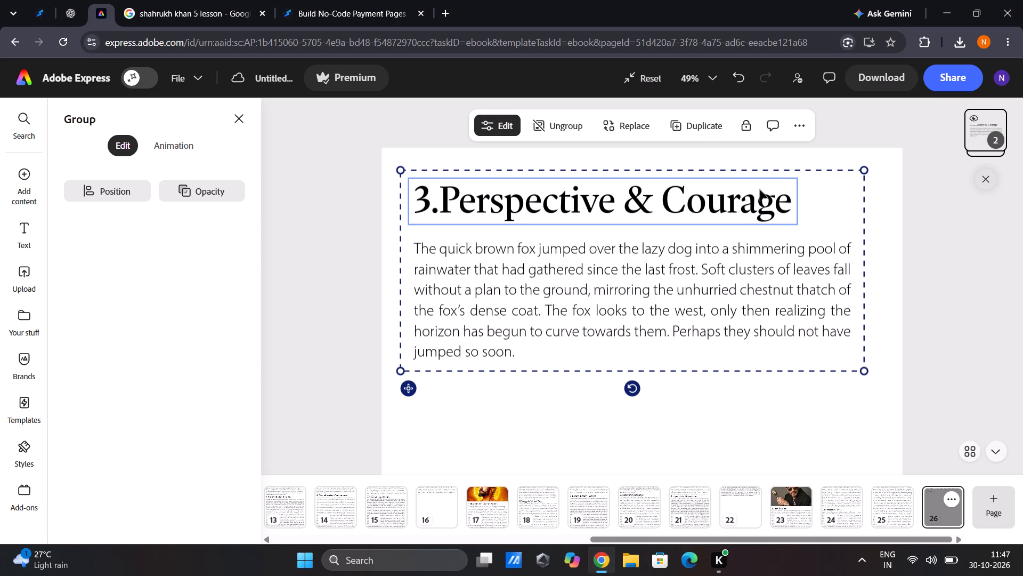
pyautogui.moveTo(826, 193); pyautogui.dragTo(805, 163)
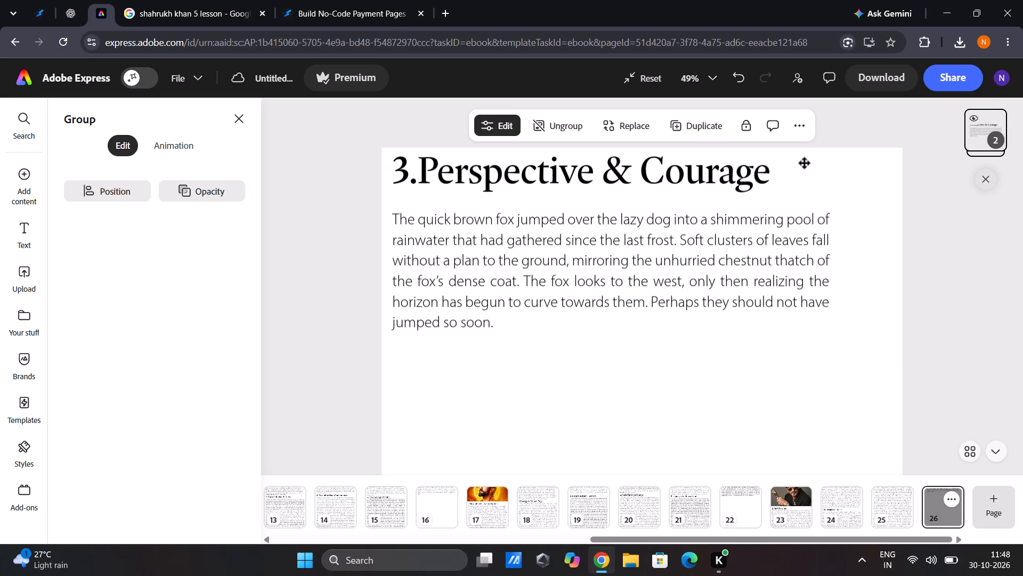
pyautogui.moveTo(805, 163); pyautogui.dragTo(805, 167)
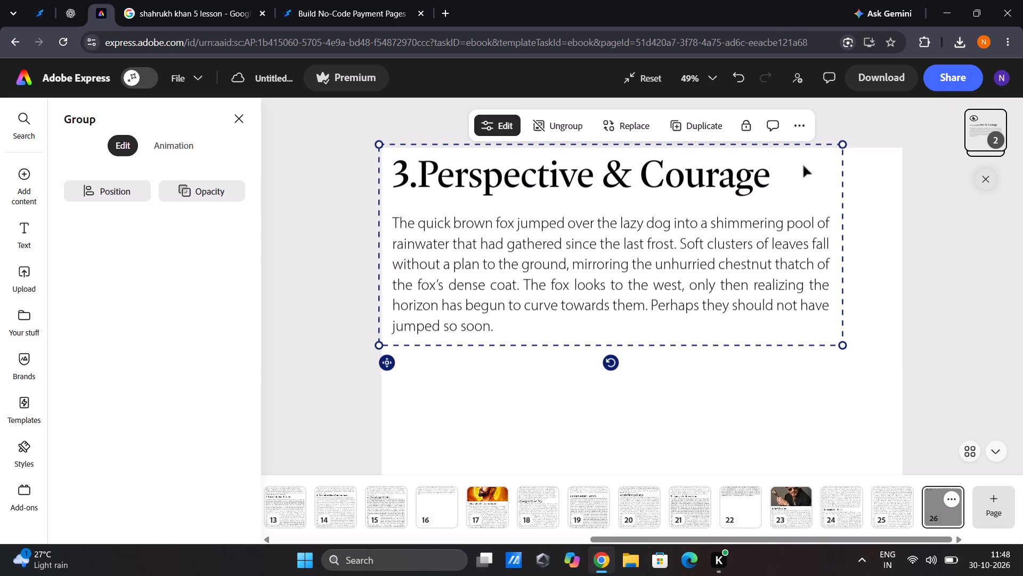
pyautogui.click(798, 229)
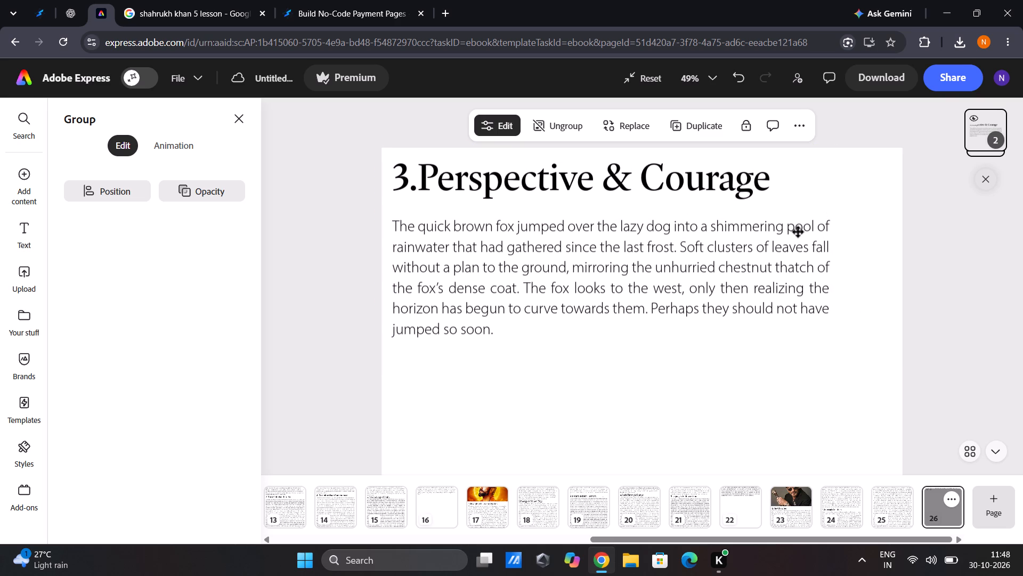
pyautogui.click(797, 245)
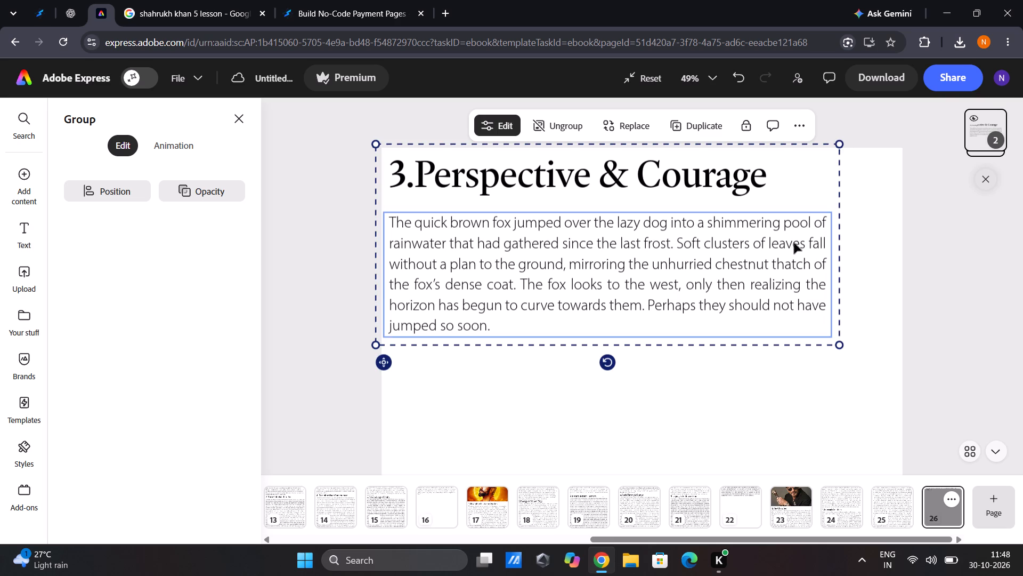
pyautogui.click(812, 243)
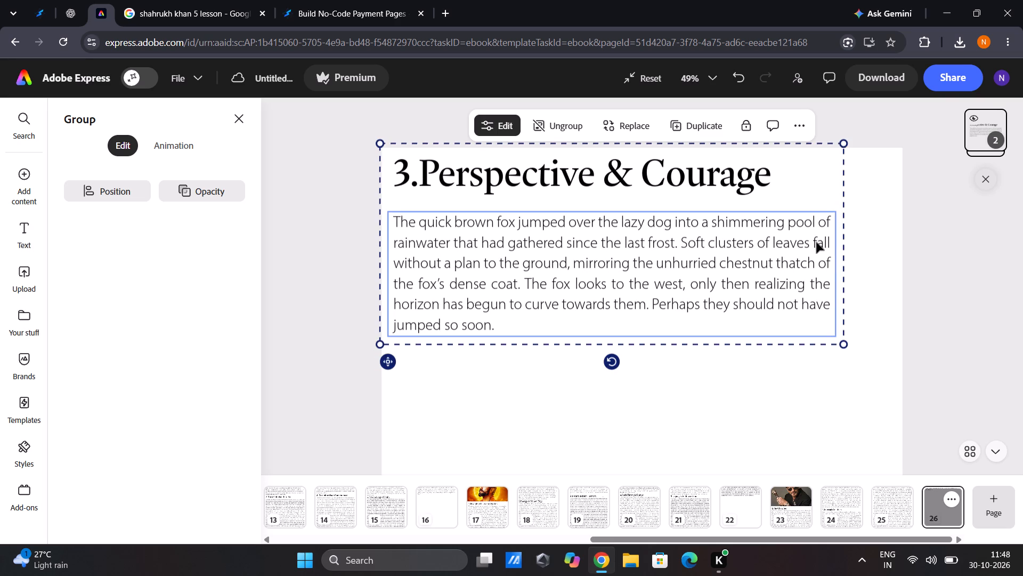
# Move the placeholder paragraph up directly beneath the heading and widen its text box to nearly the full page width.
pyautogui.click(787, 273)
pyautogui.moveTo(787, 273); pyautogui.dragTo(787, 262)
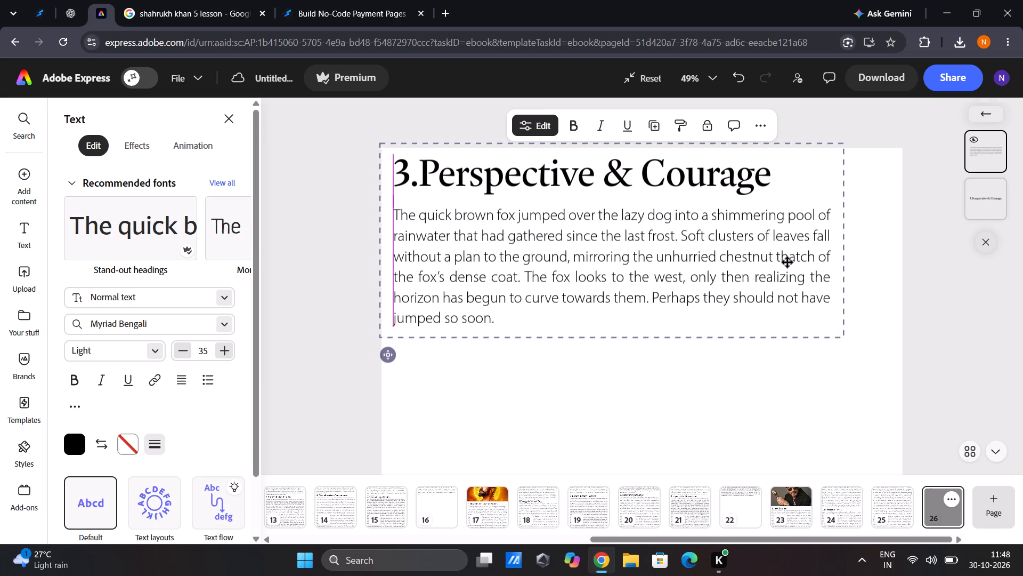
pyautogui.moveTo(787, 262); pyautogui.dragTo(788, 255)
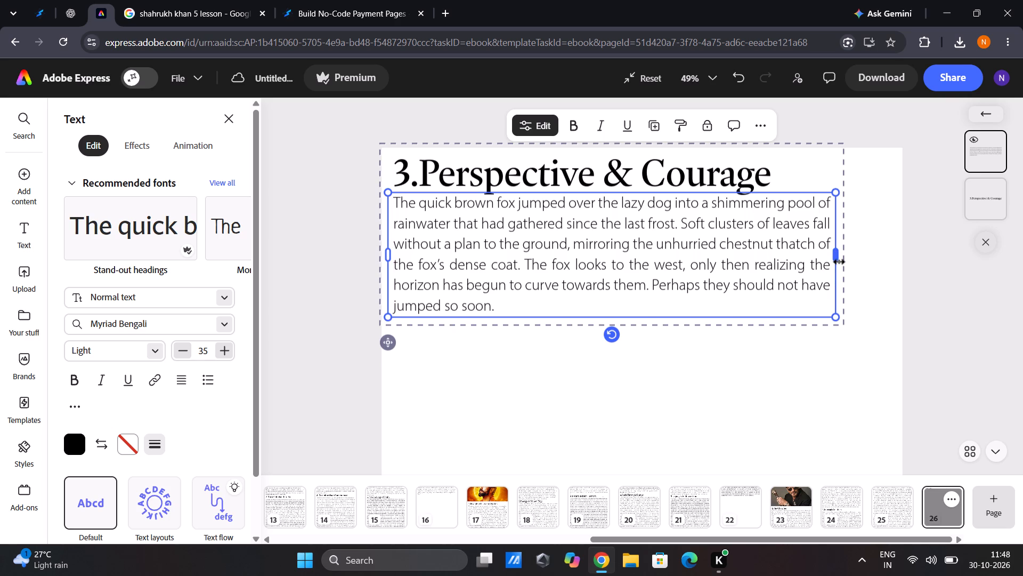
pyautogui.click(840, 258)
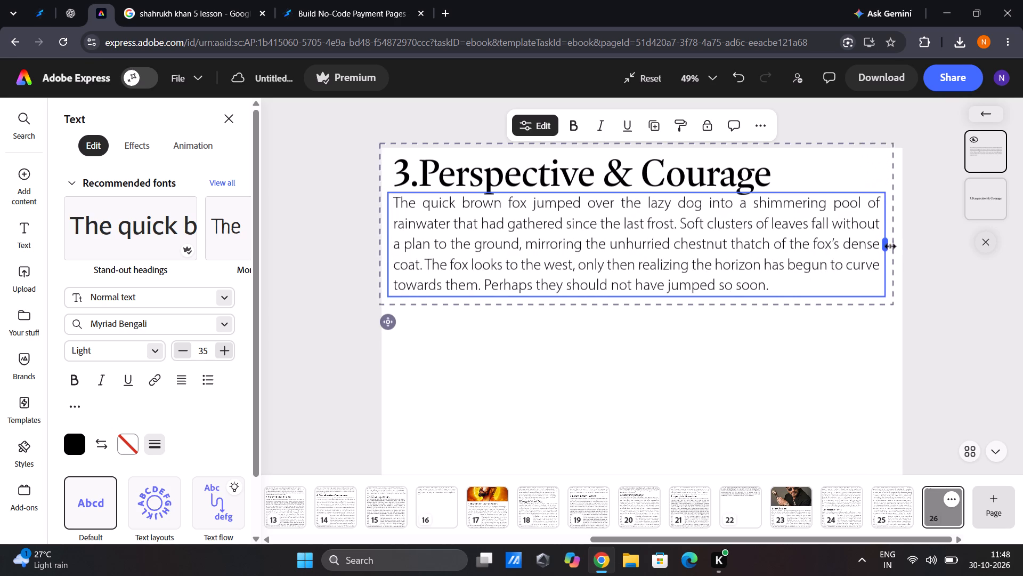